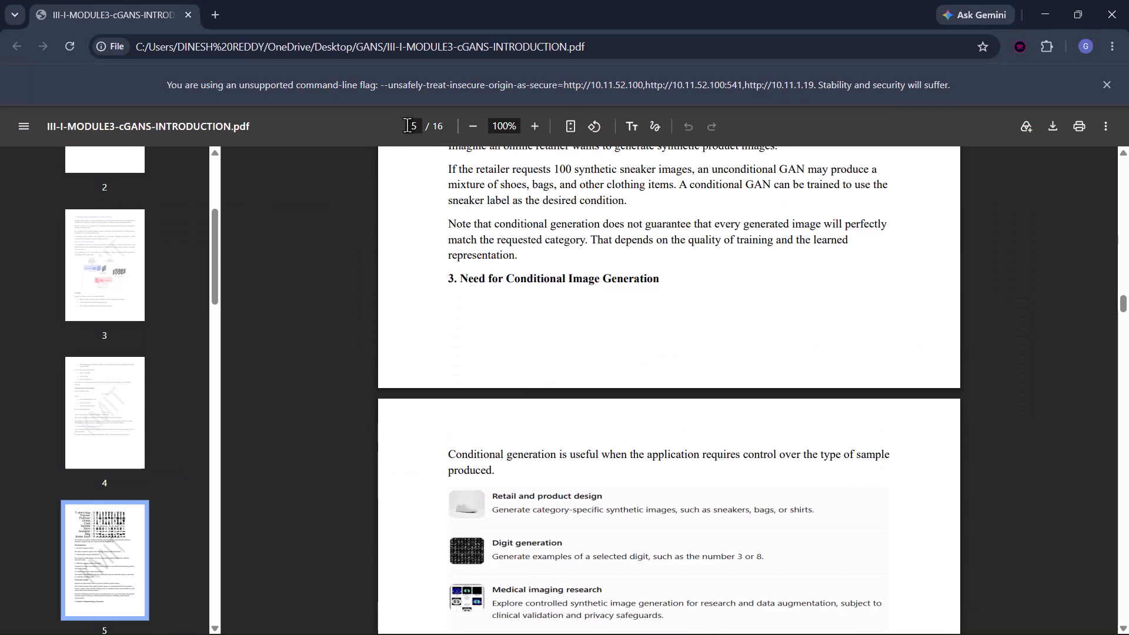
Review the section on limitations of unconditional GANs across pages 4 and 5 of the PDF.
middle_click(525, 300)
scroll(523, 294, up, 1)
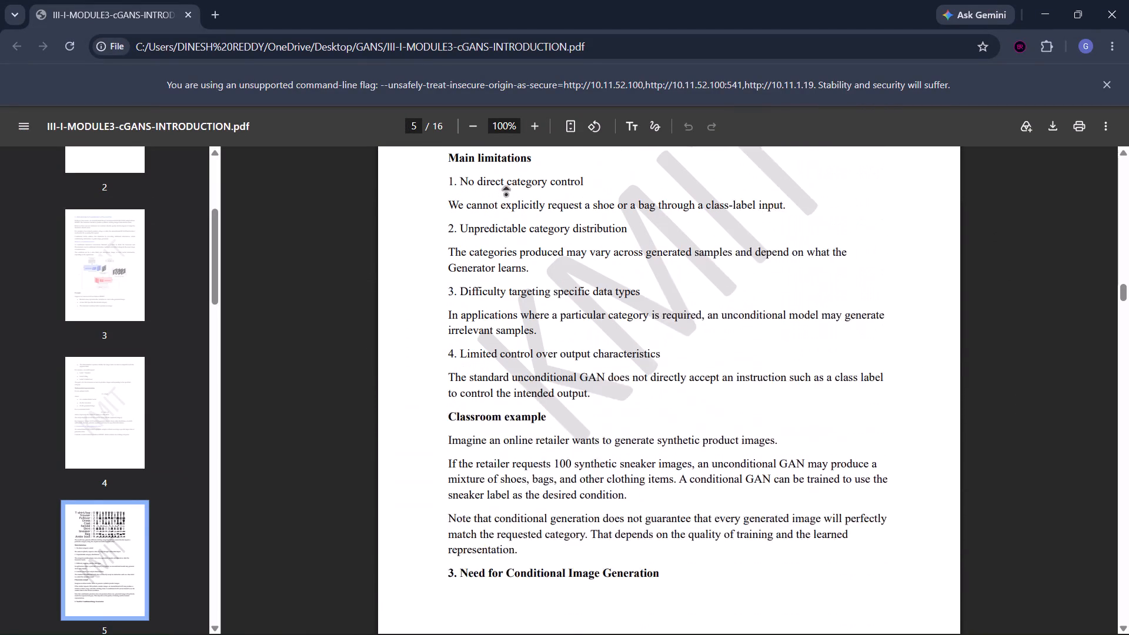
middle_click(506, 195)
middle_click(505, 196)
middle_click(504, 280)
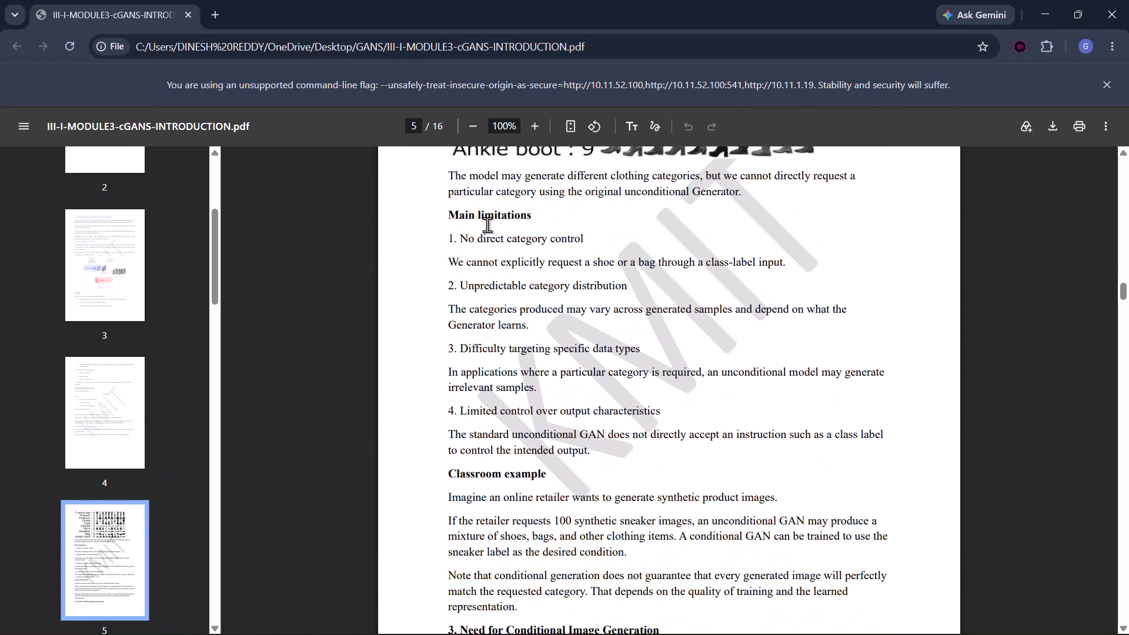
middle_drag(460, 225, 458, 232)
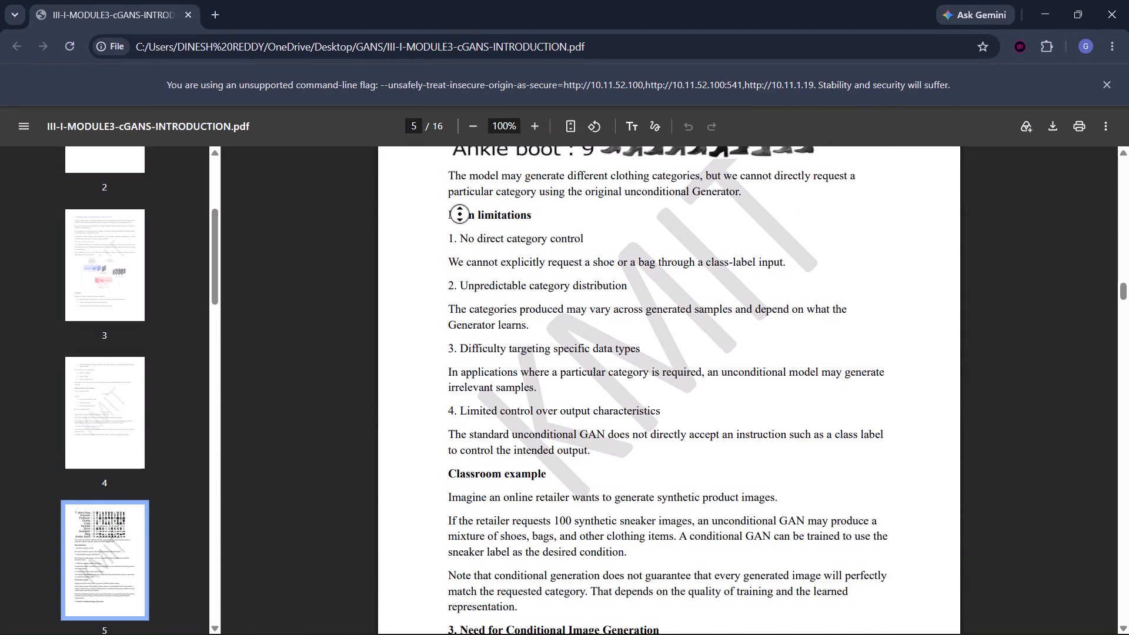
scroll(464, 193, up, 1)
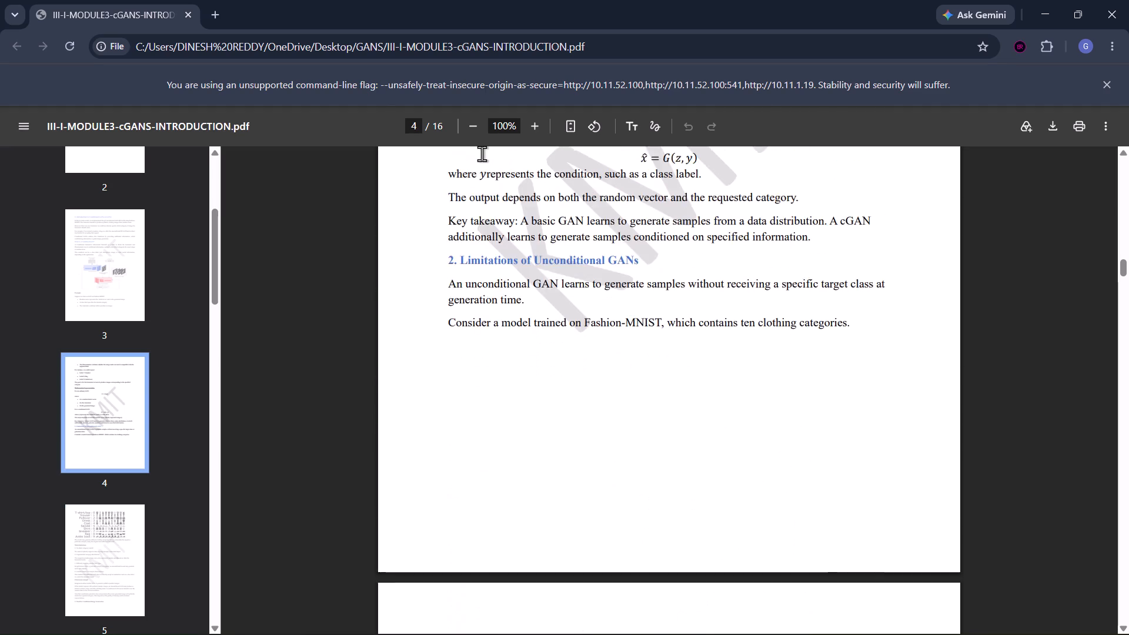
middle_click(482, 152)
scroll(481, 153, down, 1)
scroll(460, 243, down, 1)
scroll(457, 242, up, 2)
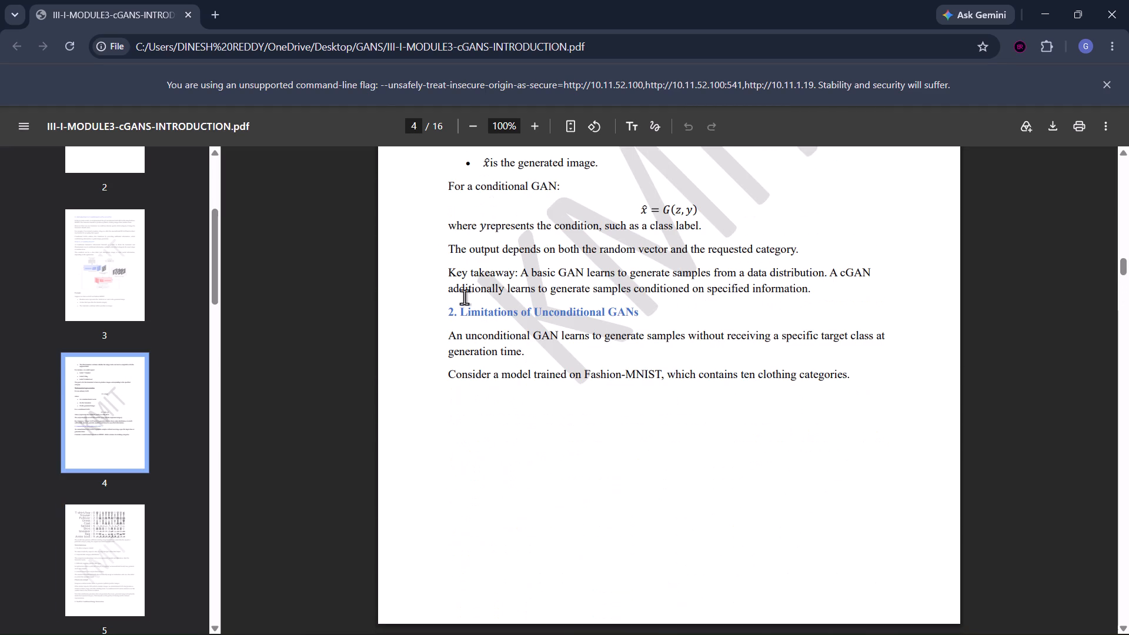
click(465, 298)
right_drag(503, 442, 502, 450)
scroll(501, 464, down, 2)
drag(491, 430, 481, 441)
scroll(478, 430, down, 1)
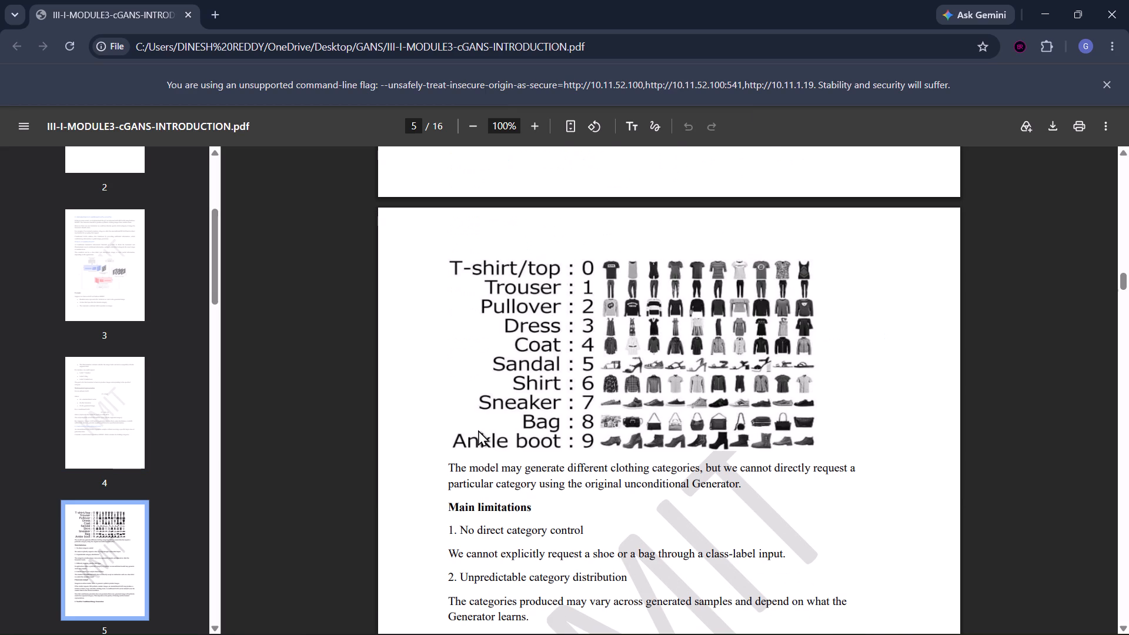
scroll(478, 430, down, 1)
middle_click(477, 430)
middle_drag(479, 424, 492, 288)
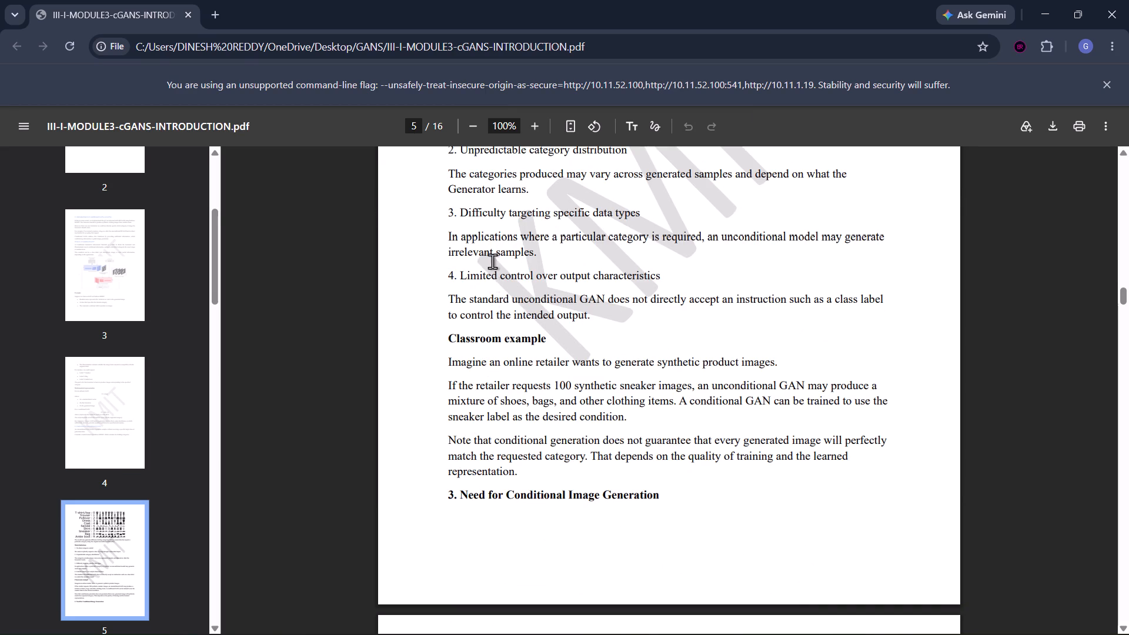
scroll(492, 261, up, 1)
middle_click(492, 260)
middle_click(489, 327)
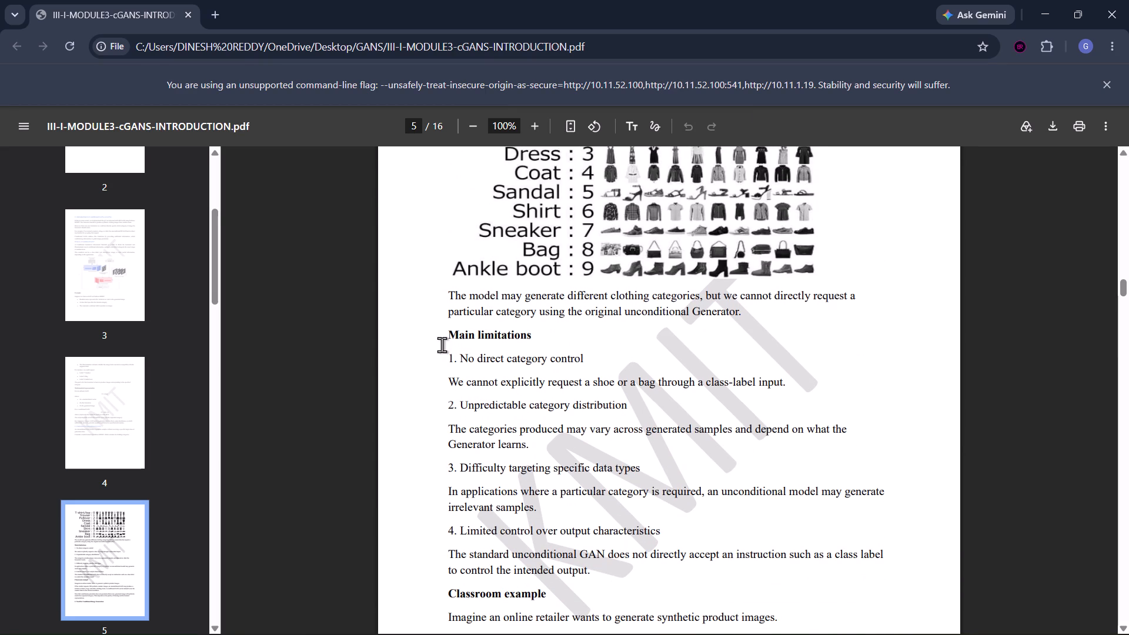
Copy the line "1. No direct category control" under Main limitations on page 5.
drag(446, 345, 620, 366)
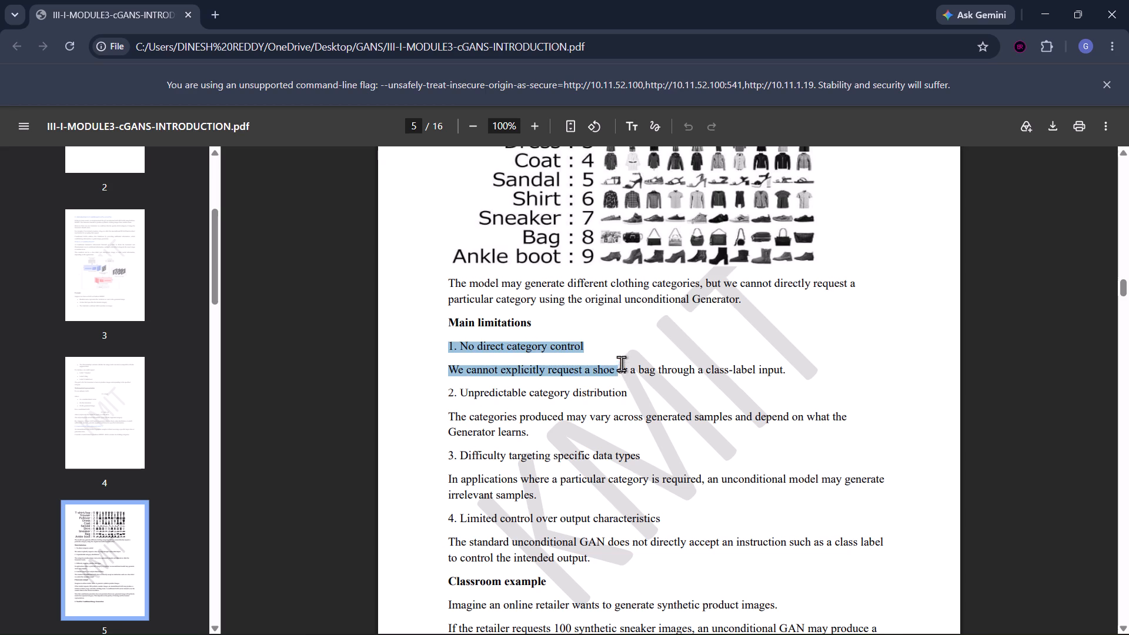
click(621, 362)
drag(449, 366, 625, 382)
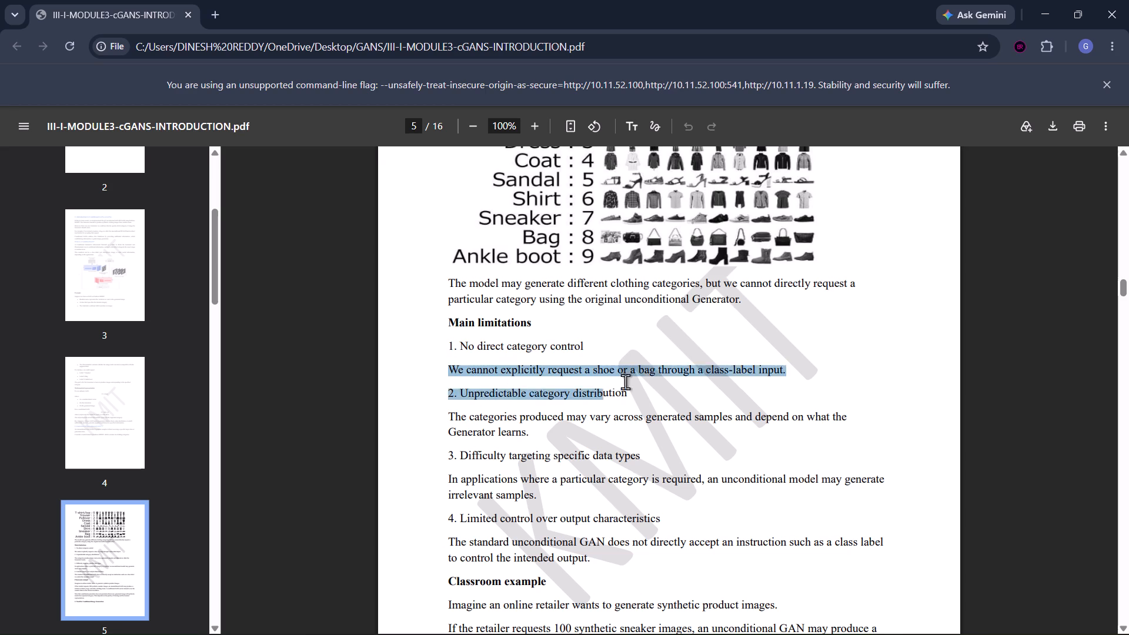
drag(625, 382, 841, 382)
click(841, 382)
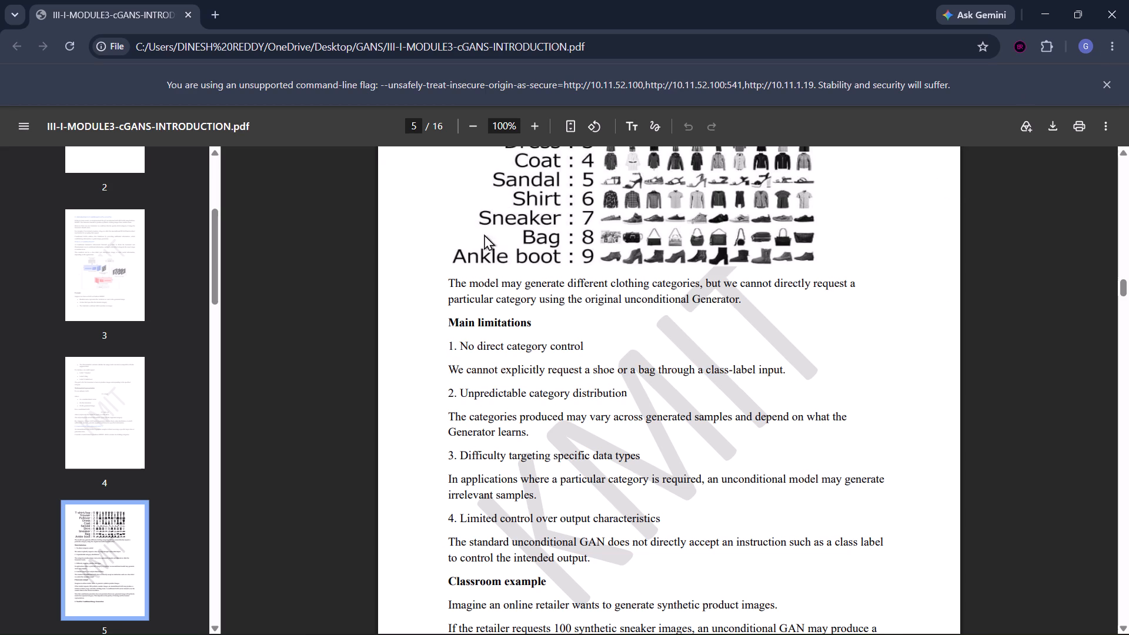
drag(445, 343, 609, 347)
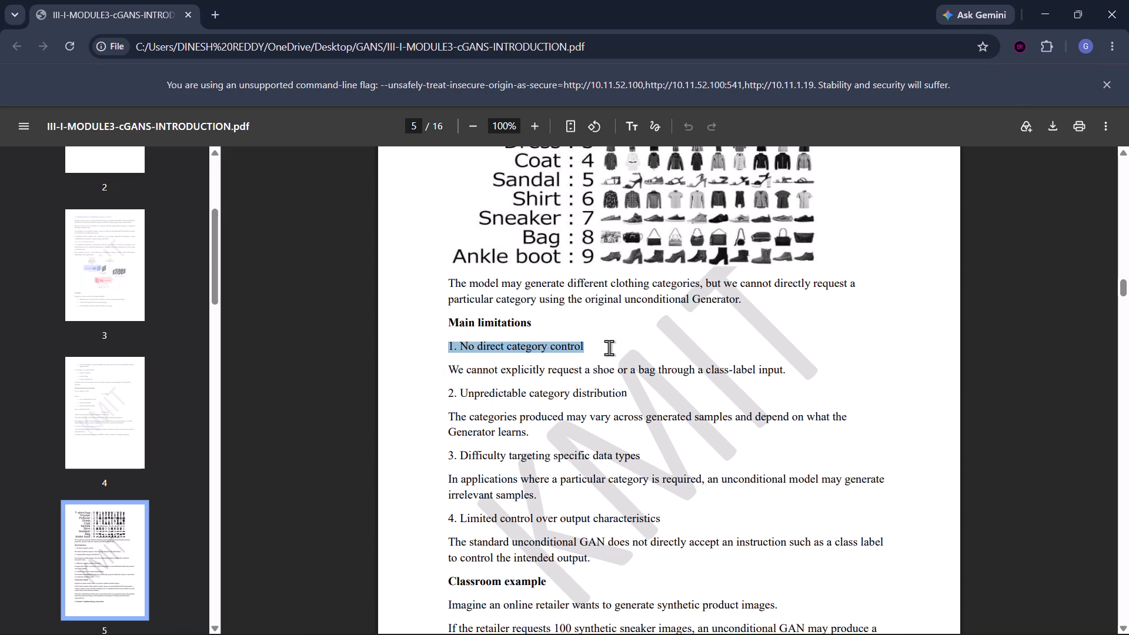
drag(609, 347, 607, 348)
key(ctrl+c)
Switch to the gans document in Word and start an arrow-bulleted line below the heading "Limitations of Unconditional GANs".
key(alt+Tab)
click(422, 550)
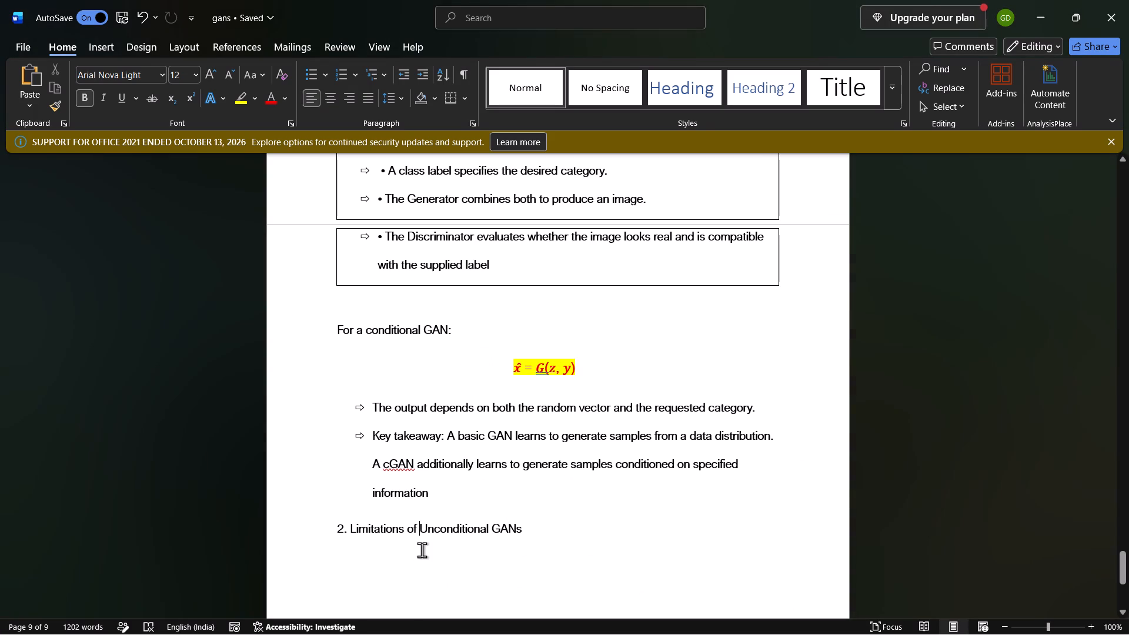
key(Right)
key(Right)
key(Right)
key(Right)
key(Right)
key(Right)
key(Right)
key(Right)
key(Right)
key(Right)
key(Right)
key(Right)
key(Right)
key(Right)
key(Right)
key(Right)
key(Right)
key(Right)
key(Right)
key(Right)
key(BackSpace)
key(equal)
key(BackSpace)
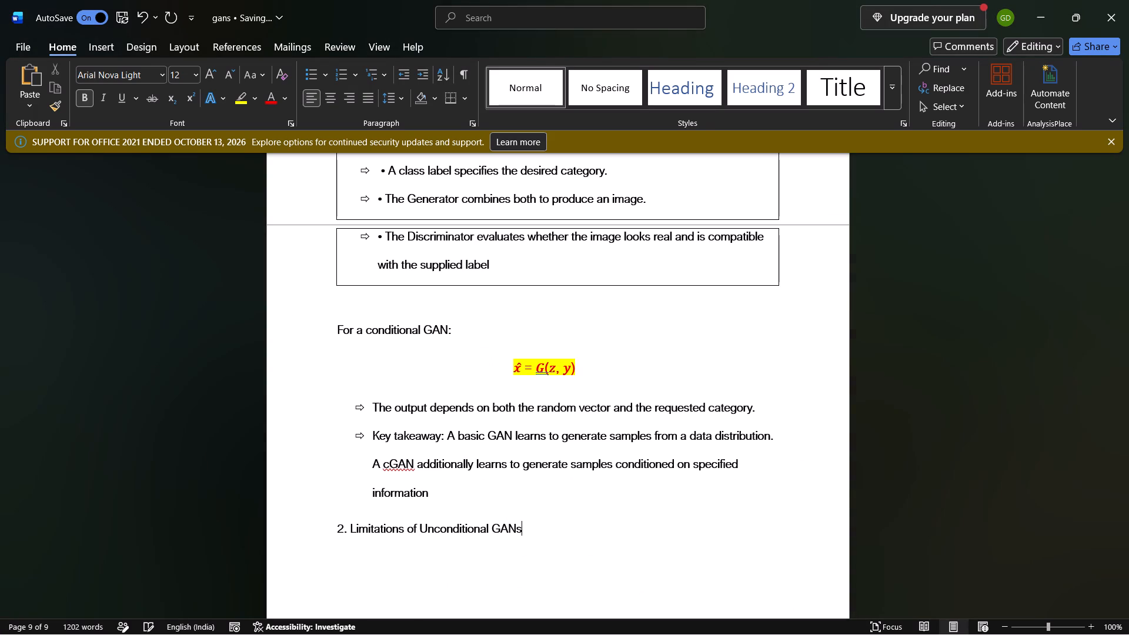
key(backslash)
key(BackSpace)
key(Return)
text(=? \\)
key(BackSpace)
key(BackSpace)
key(BackSpace)
key(BackSpace)
key(BackSpace)
key(BackSpace)
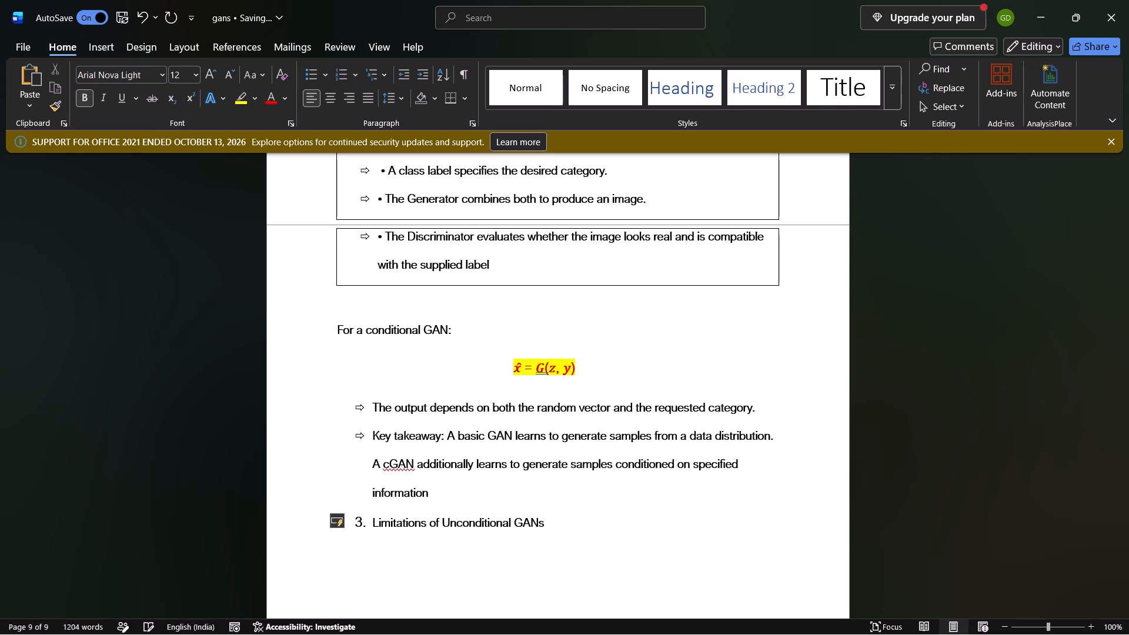
text(=>)
key(space)
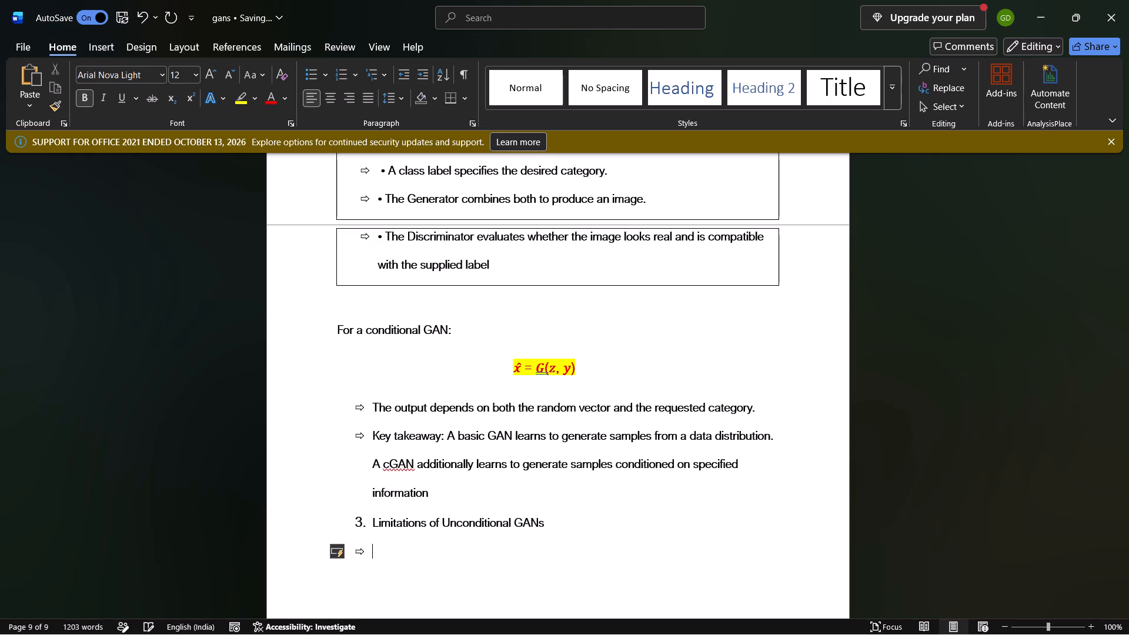
Paste the copied line "1. No direct category control" as the first arrow bullet and add an empty bullet after it.
key(ctrl+v)
key(Return)
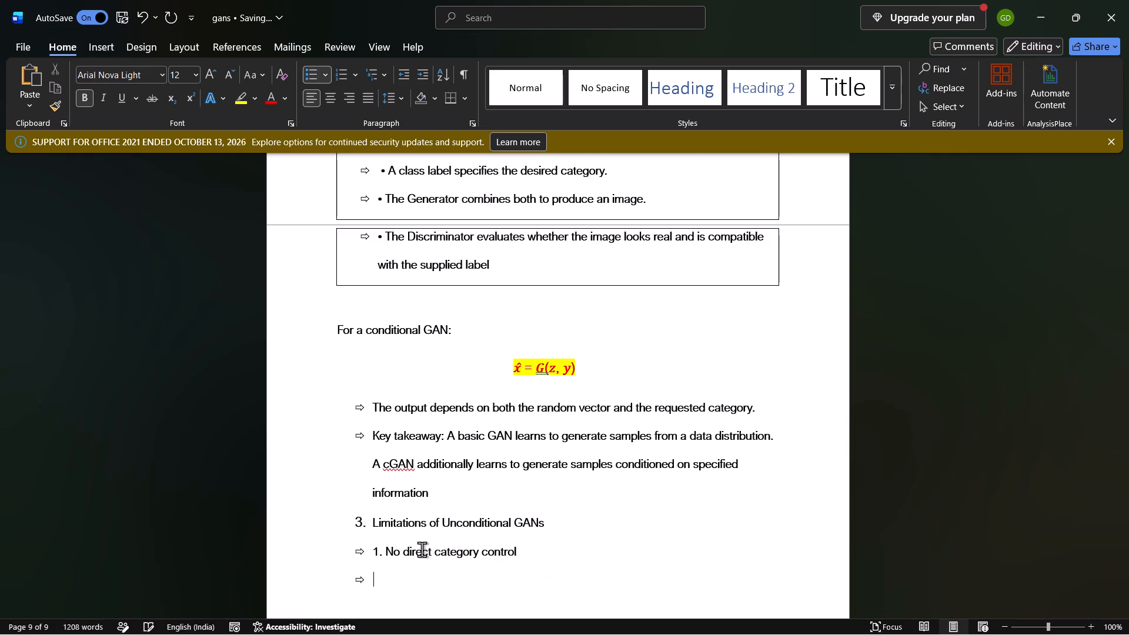
Switch back to the PDF in Chrome and copy the line "2. Unpredictable category distribution".
key(alt+Tab)
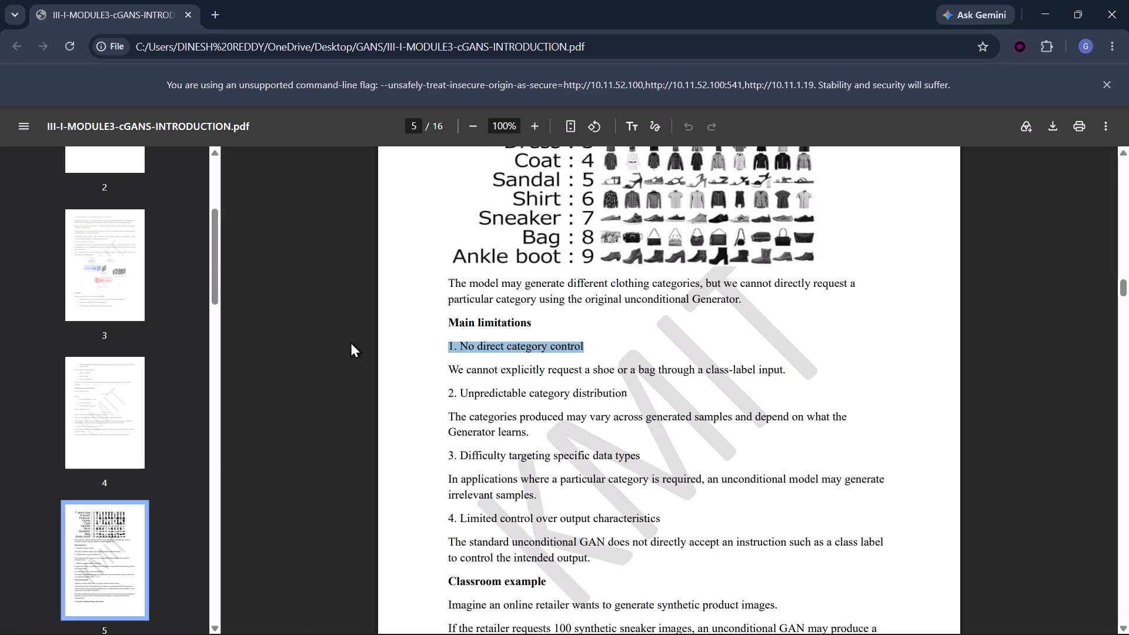
drag(448, 395, 620, 407)
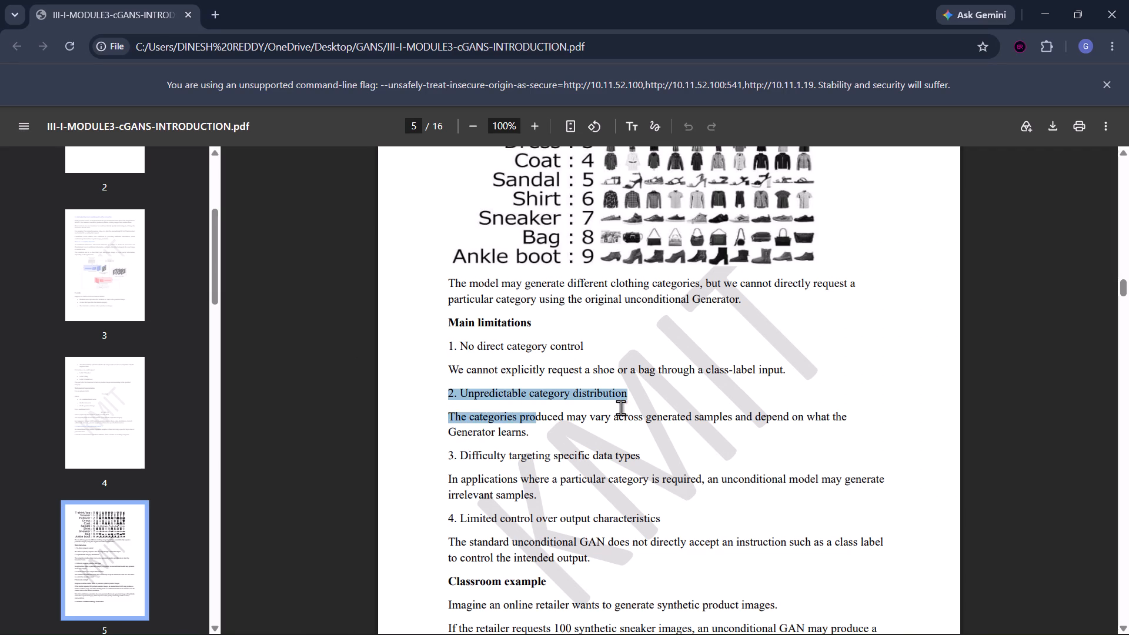
drag(620, 407, 636, 392)
click(636, 393)
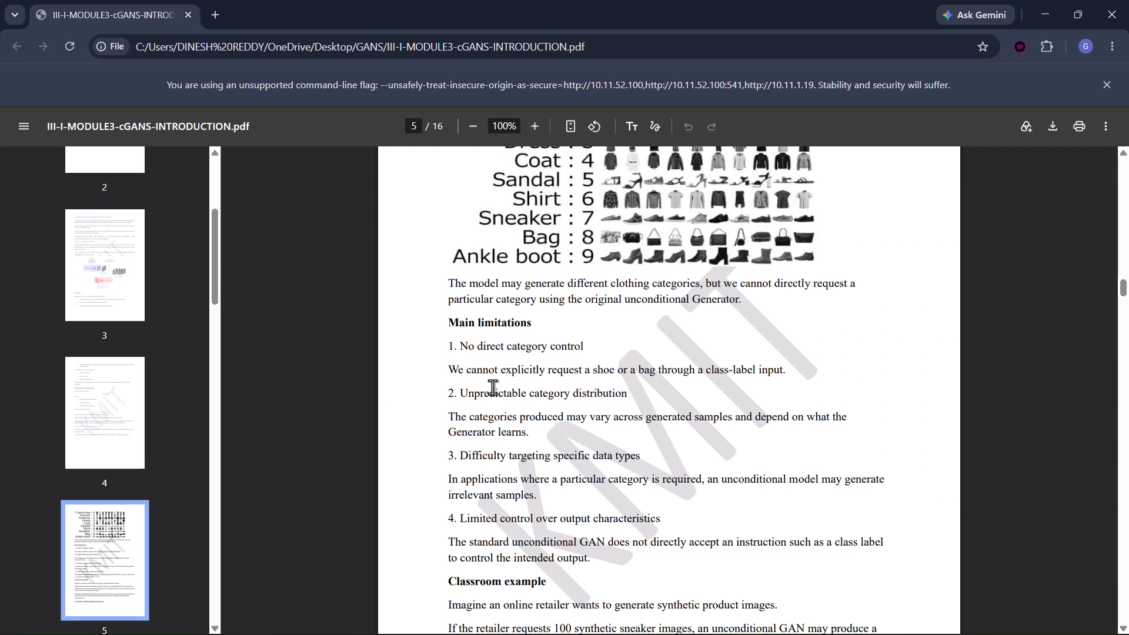
drag(444, 397, 602, 397)
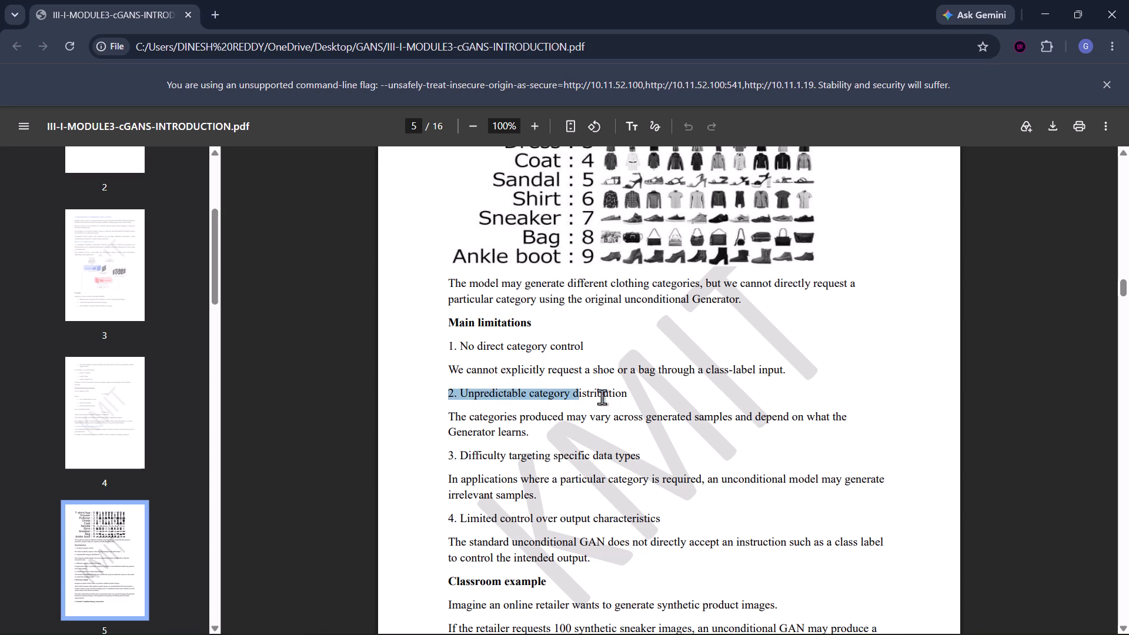
drag(602, 397, 642, 406)
click(574, 416)
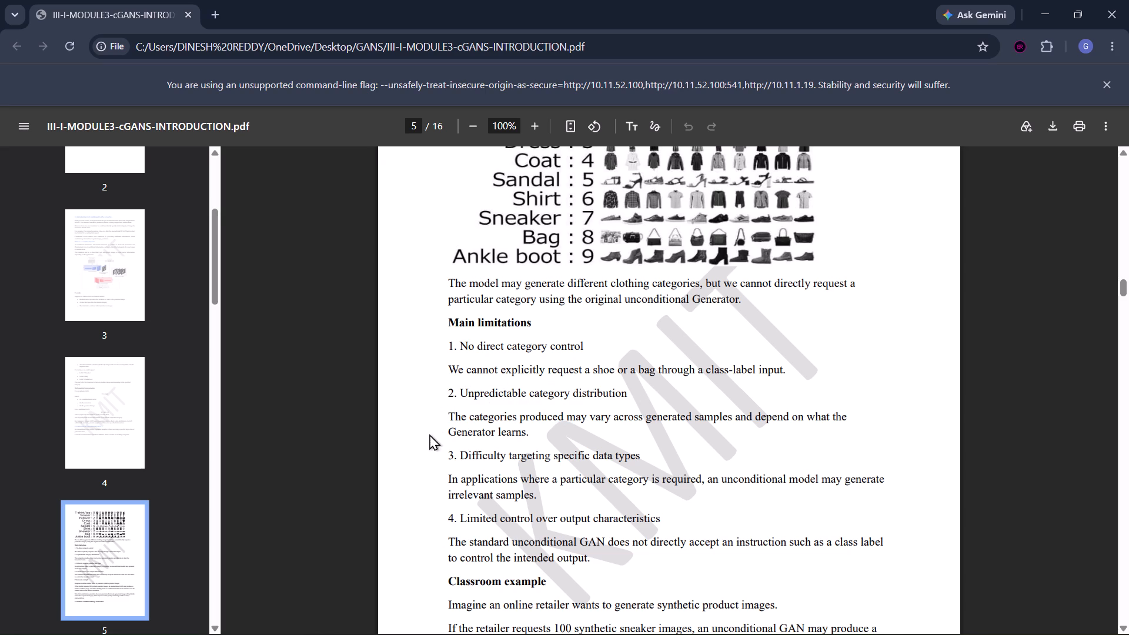
drag(452, 416, 536, 426)
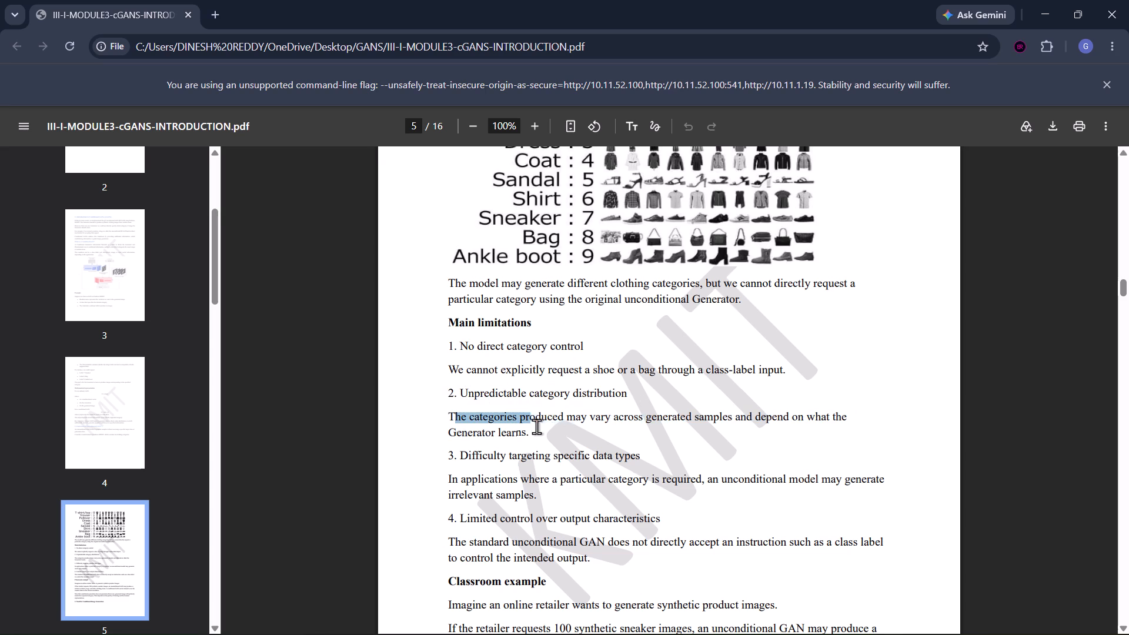
drag(536, 426, 731, 415)
click(733, 415)
drag(433, 393, 589, 399)
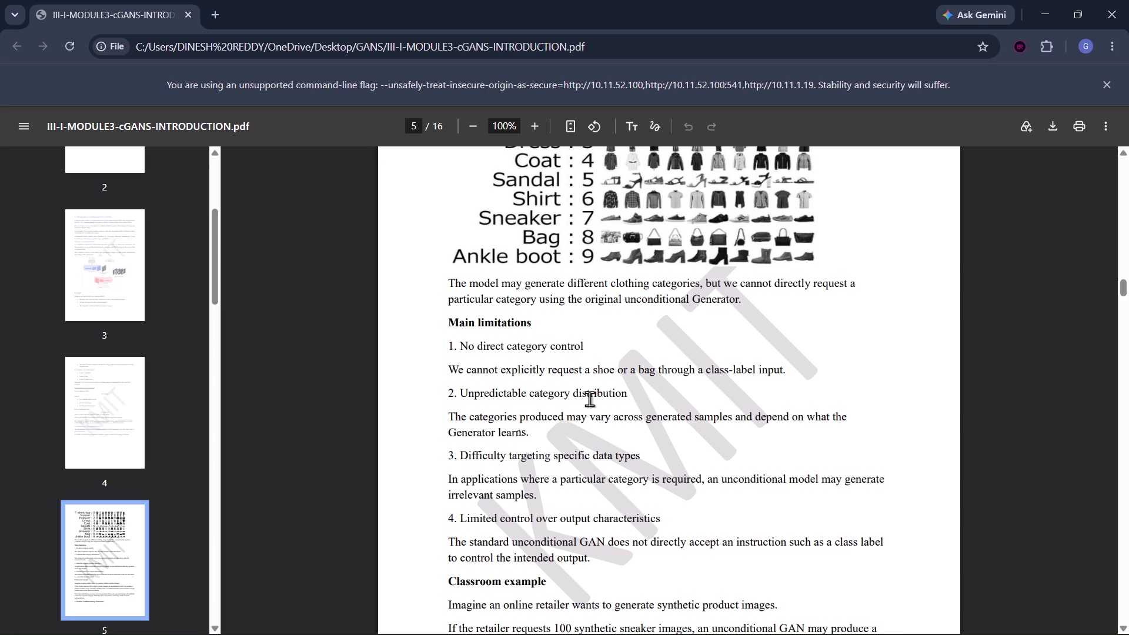
drag(589, 399, 576, 400)
drag(444, 393, 637, 396)
key(ctrl+c)
Paste "2. Unpredictable category distribution" as the second arrow bullet in the Word notes and add an empty bullet after it.
key(alt+Tab)
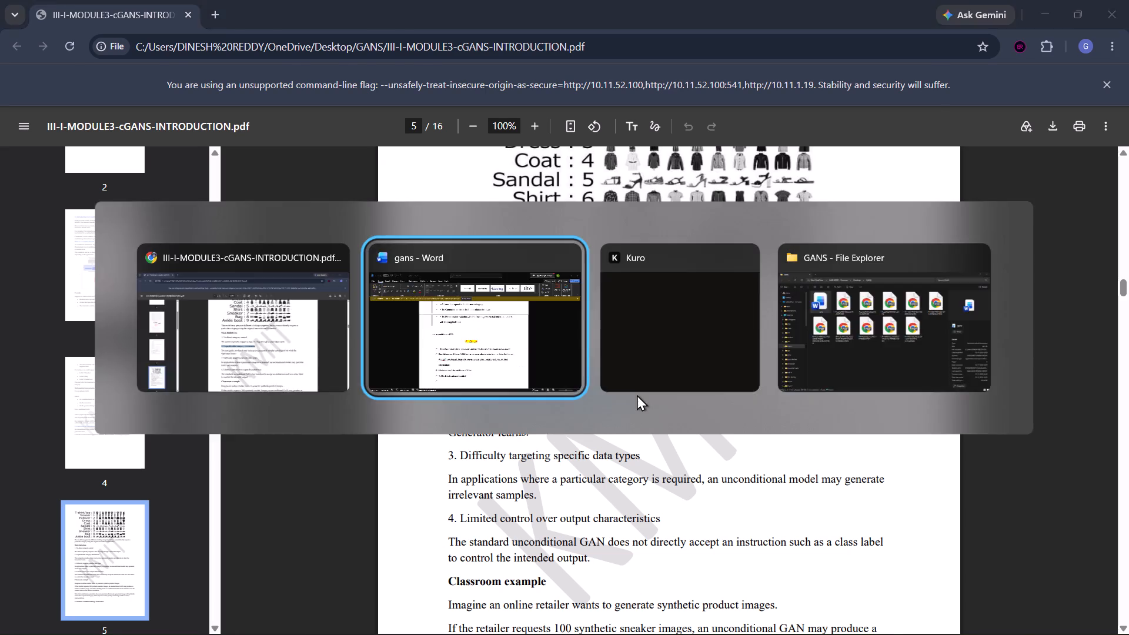
key(ctrl+v)
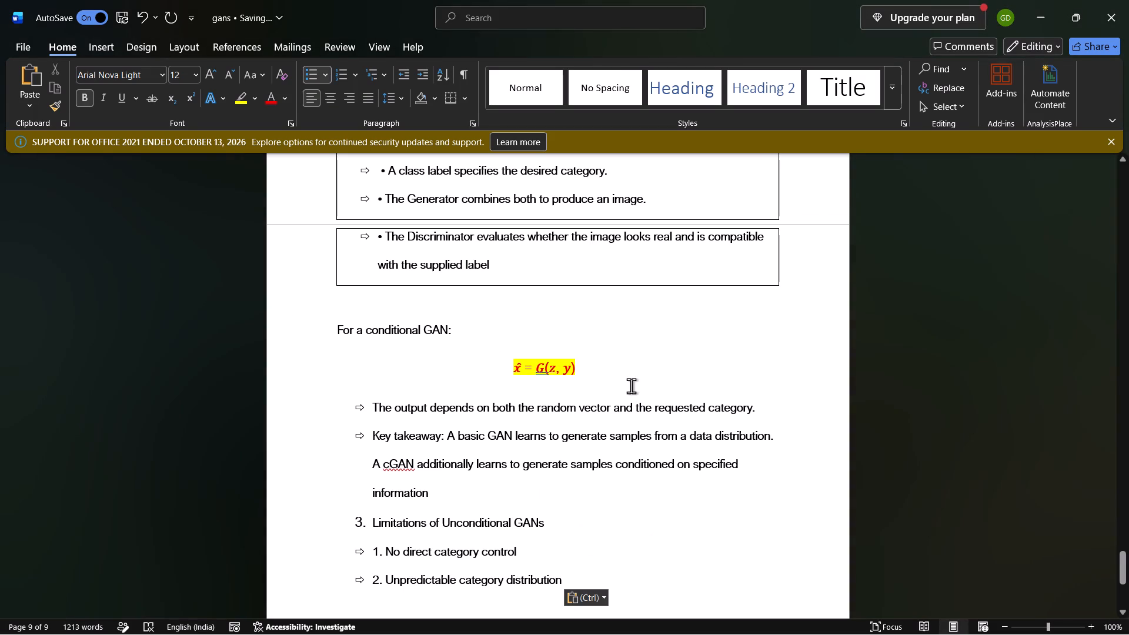
key(Return)
Switch back to the PDF in Chrome and copy "Difficulty targeting specific data types" from limitation 3, without its number.
key(alt+Tab)
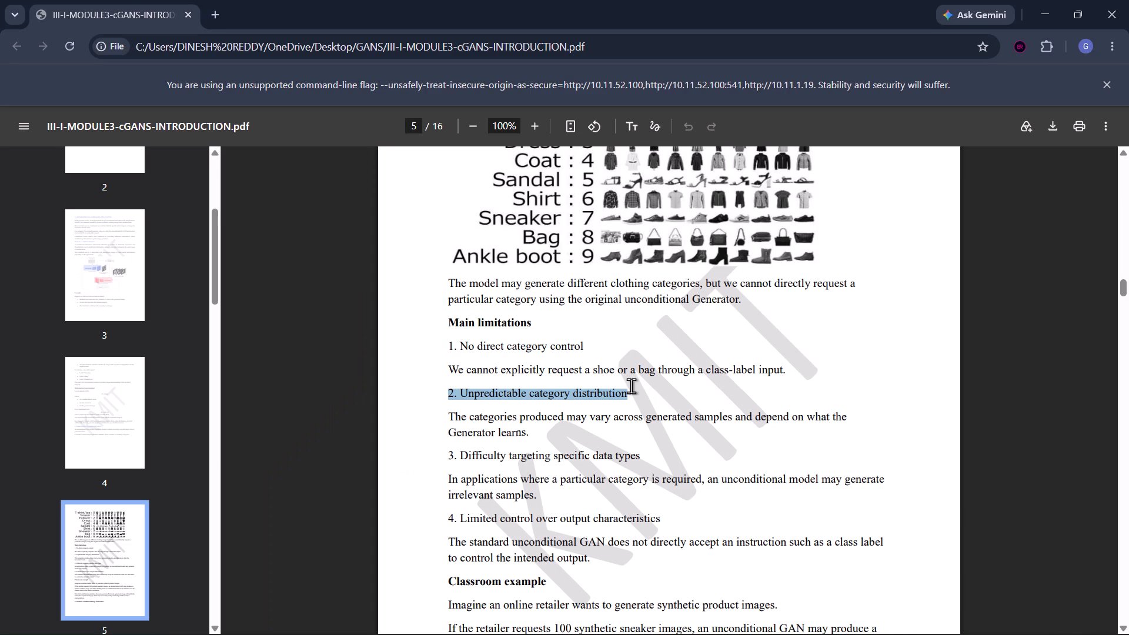
drag(456, 459, 474, 457)
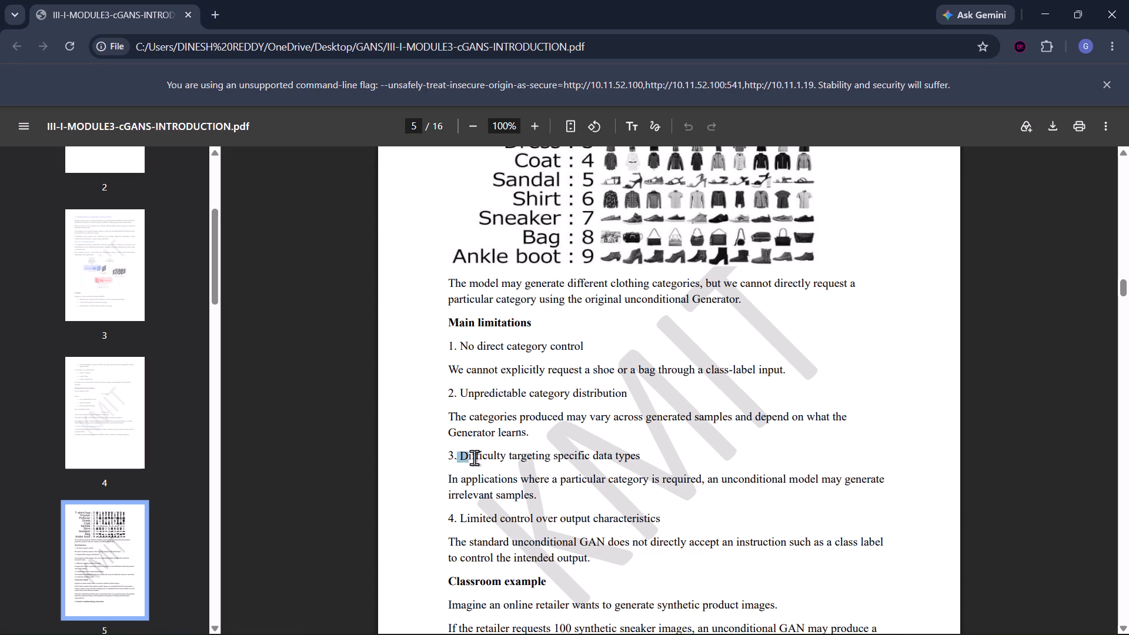
drag(474, 457, 659, 463)
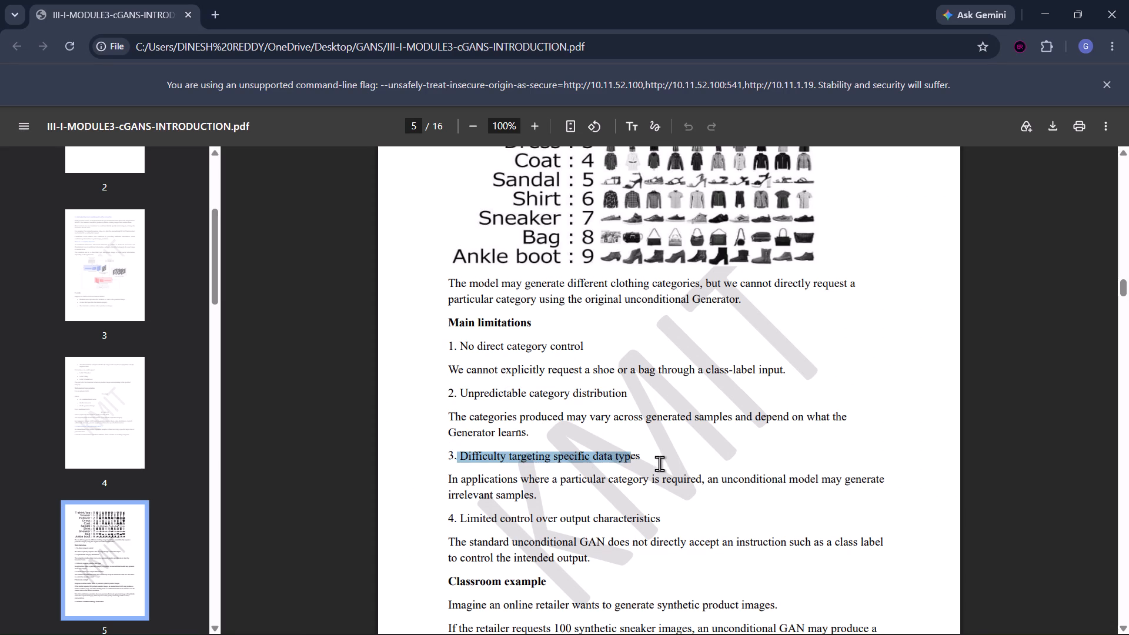
drag(659, 463, 658, 462)
click(657, 462)
drag(460, 459, 462, 460)
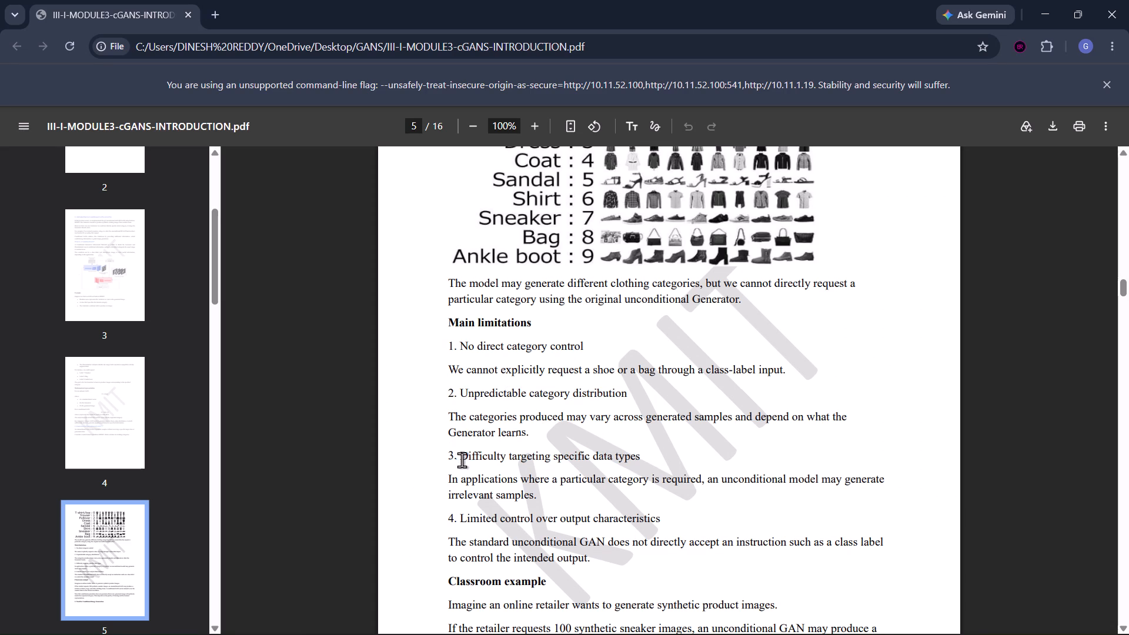
drag(462, 460, 650, 459)
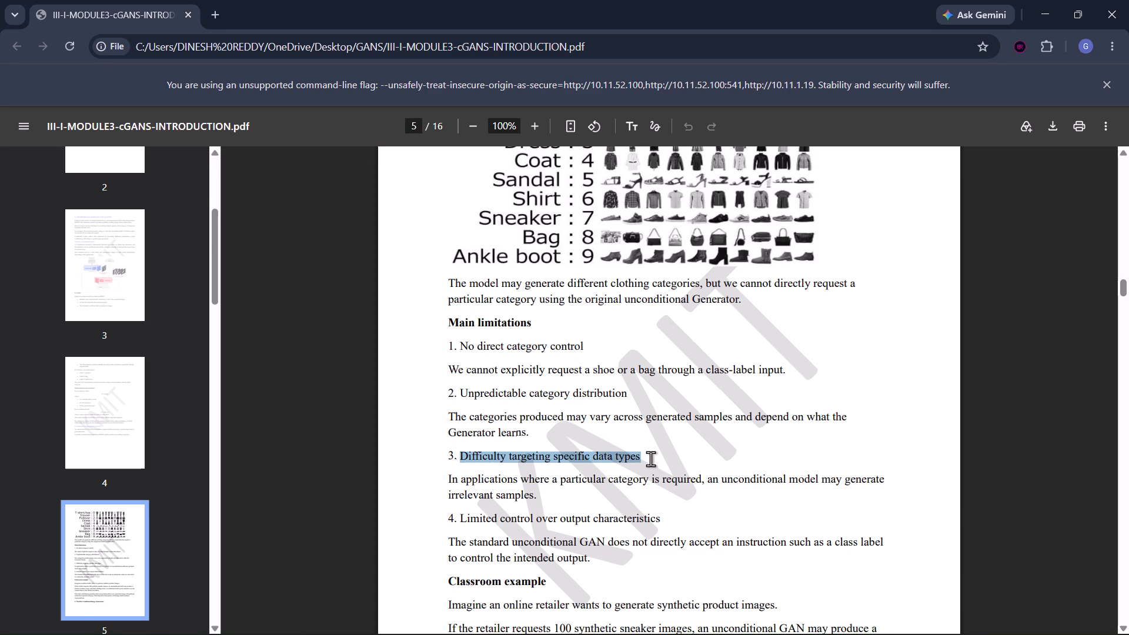
drag(650, 459, 651, 459)
key(ctrl+c)
Paste "Difficulty targeting specific data types" as the third arrow bullet in the Word notes and add an empty bullet after it.
key(alt+Tab)
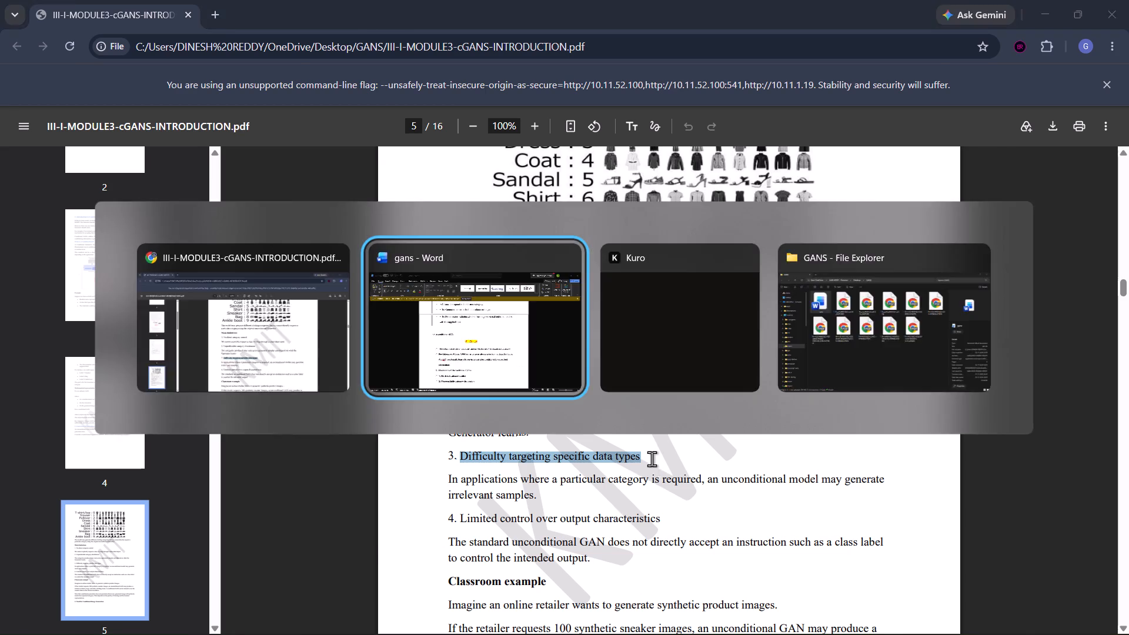
key(ctrl+v)
key(Return)
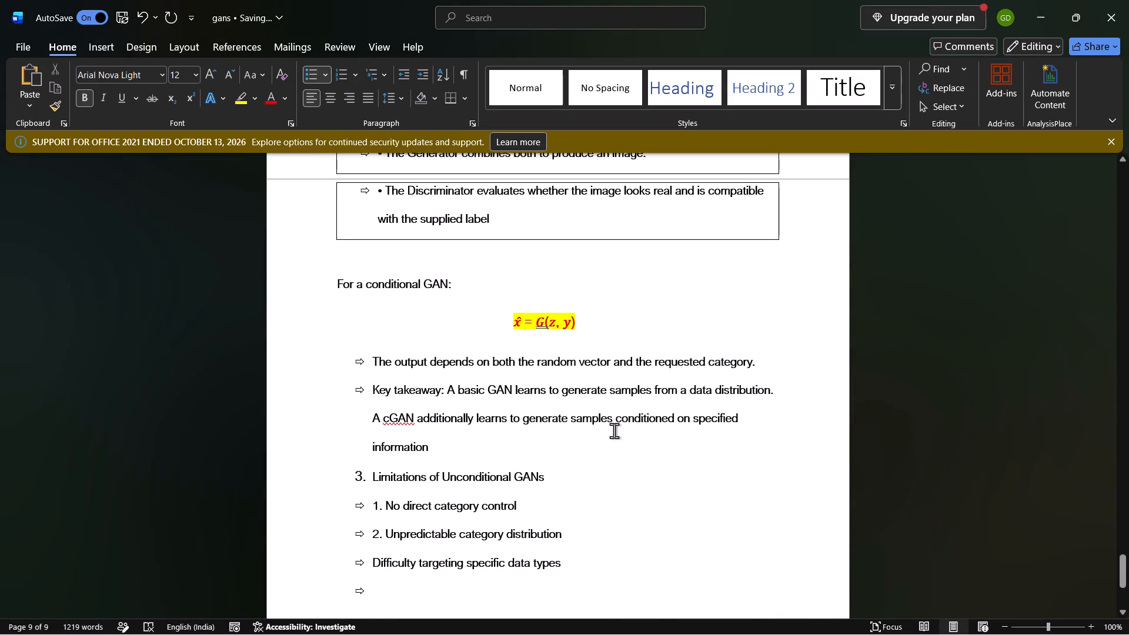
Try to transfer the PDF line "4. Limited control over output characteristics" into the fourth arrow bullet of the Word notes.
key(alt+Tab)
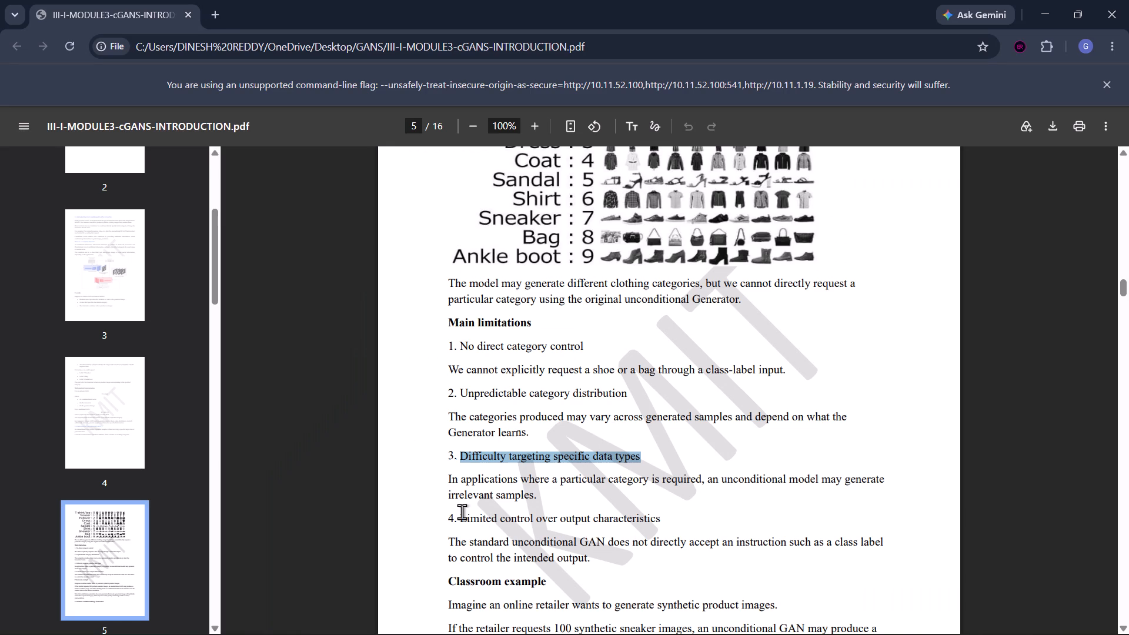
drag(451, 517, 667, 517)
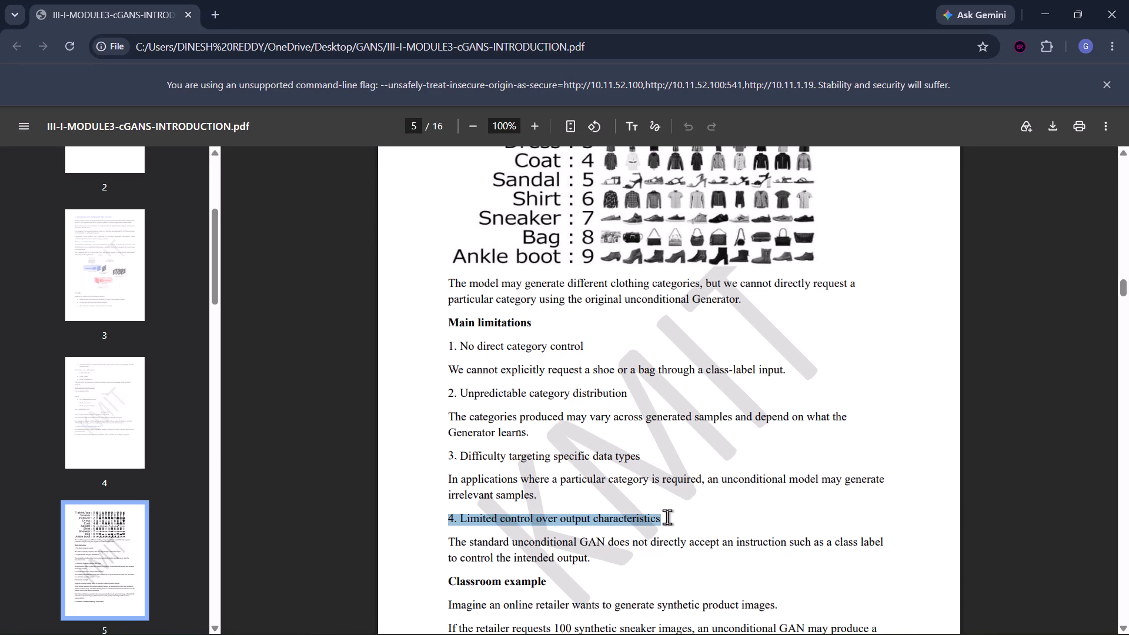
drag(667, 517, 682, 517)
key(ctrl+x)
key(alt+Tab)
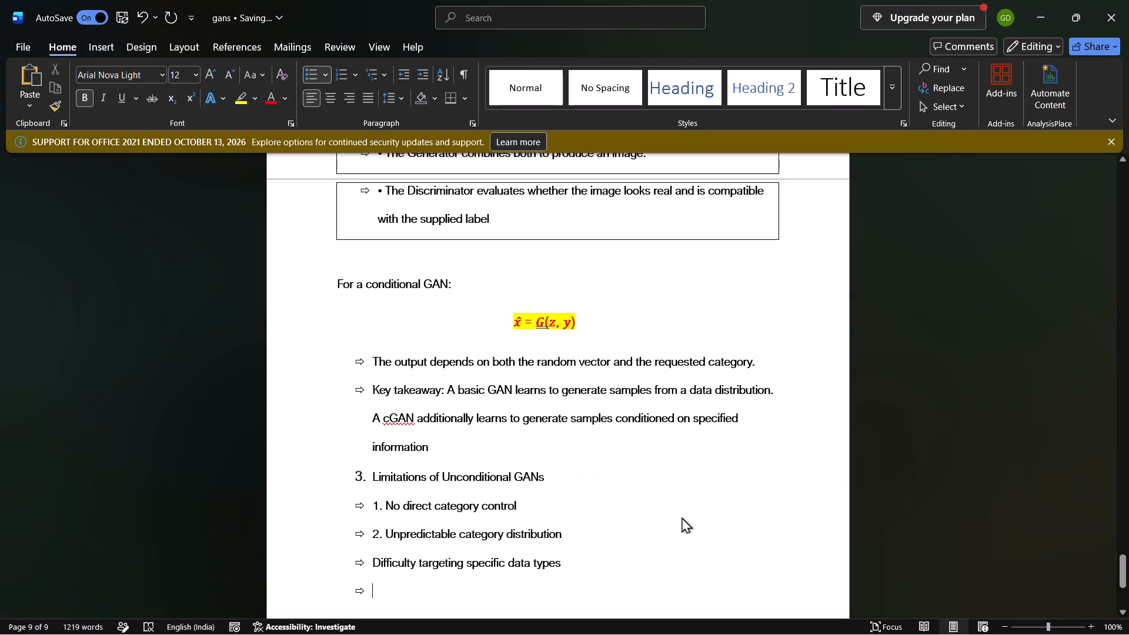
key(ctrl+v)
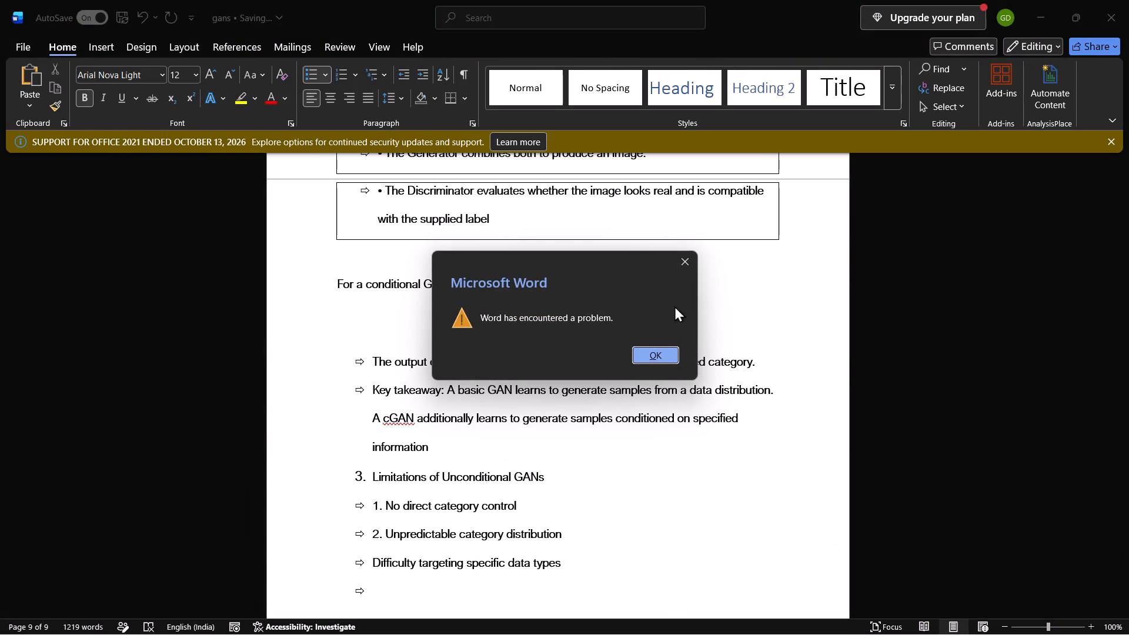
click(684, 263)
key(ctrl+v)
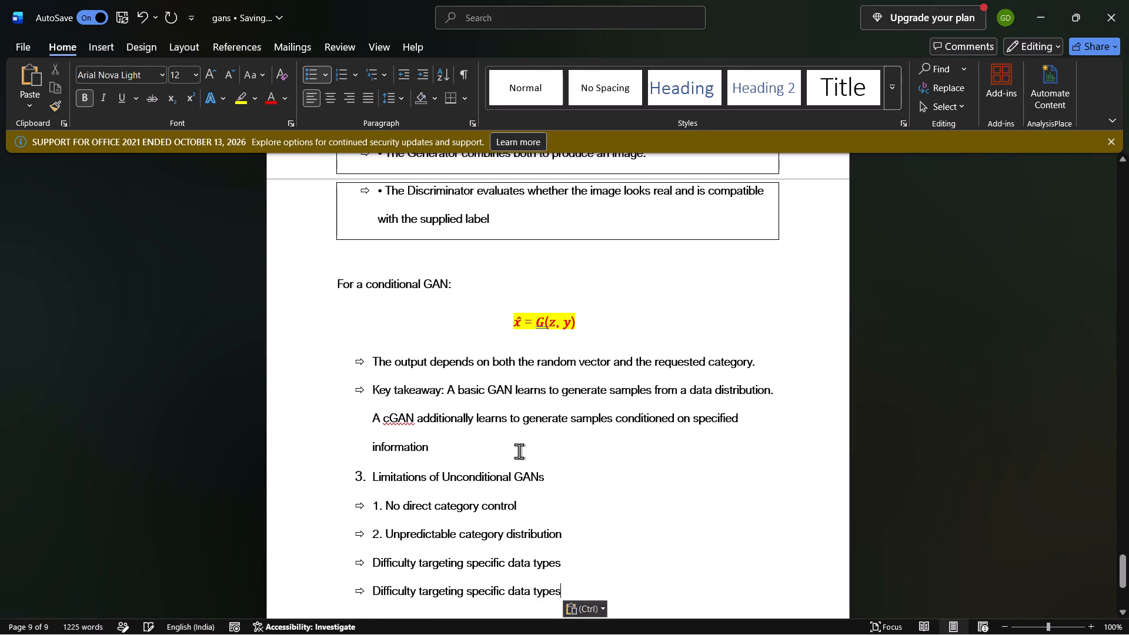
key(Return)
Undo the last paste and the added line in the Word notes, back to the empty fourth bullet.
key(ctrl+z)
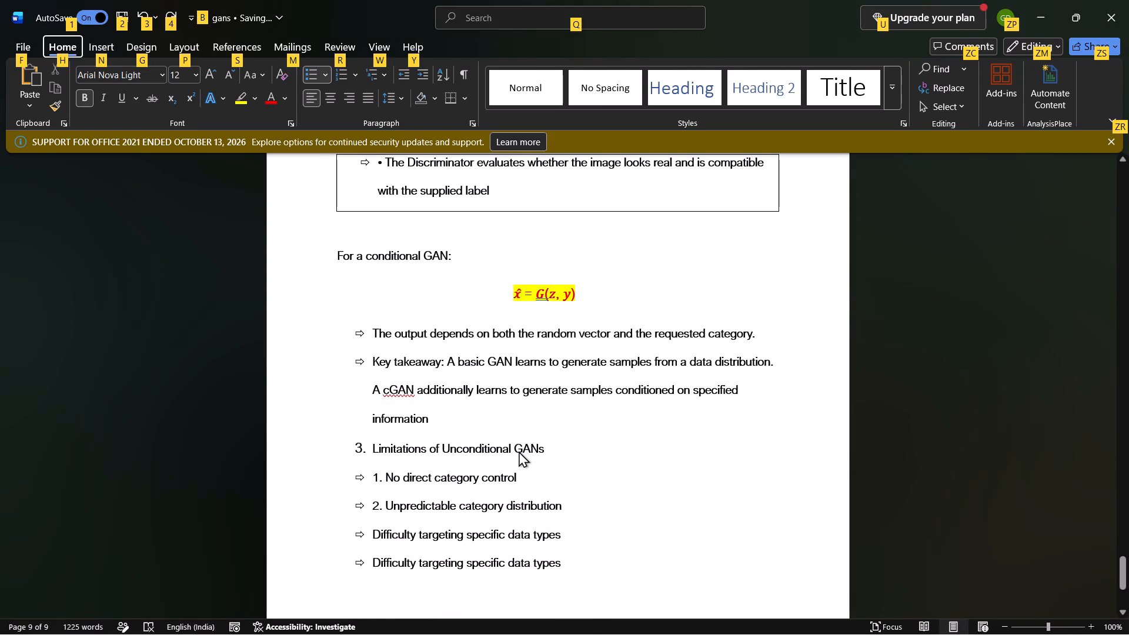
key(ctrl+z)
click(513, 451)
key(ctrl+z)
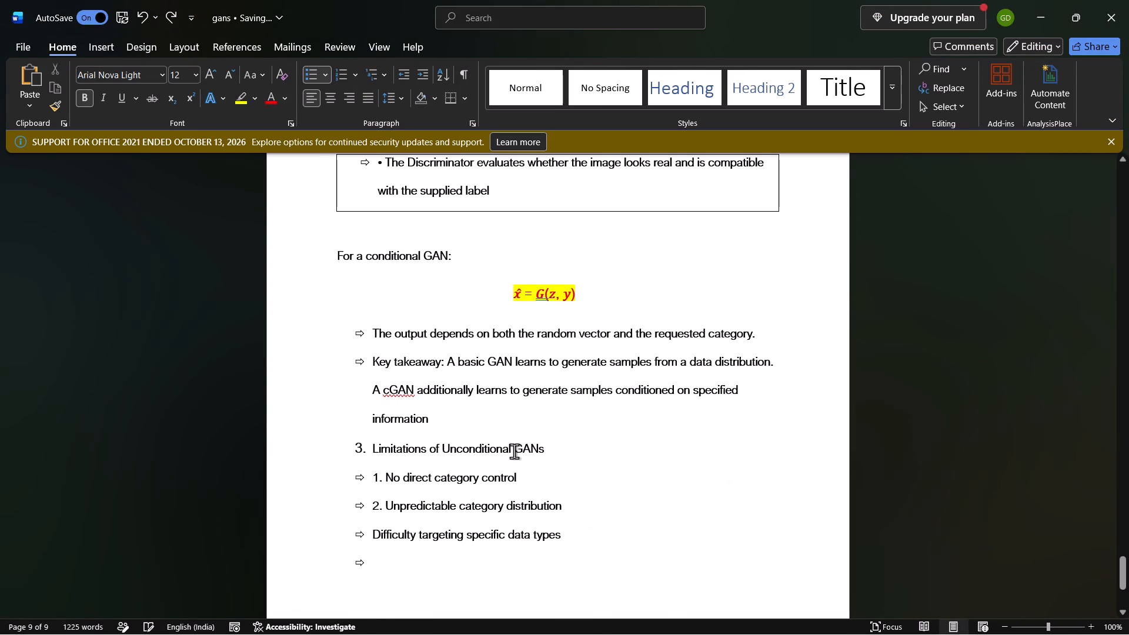
Switch to the PDF in Chrome and copy the line "4. Limited control over output characteristics".
key(alt+Tab)
click(451, 482)
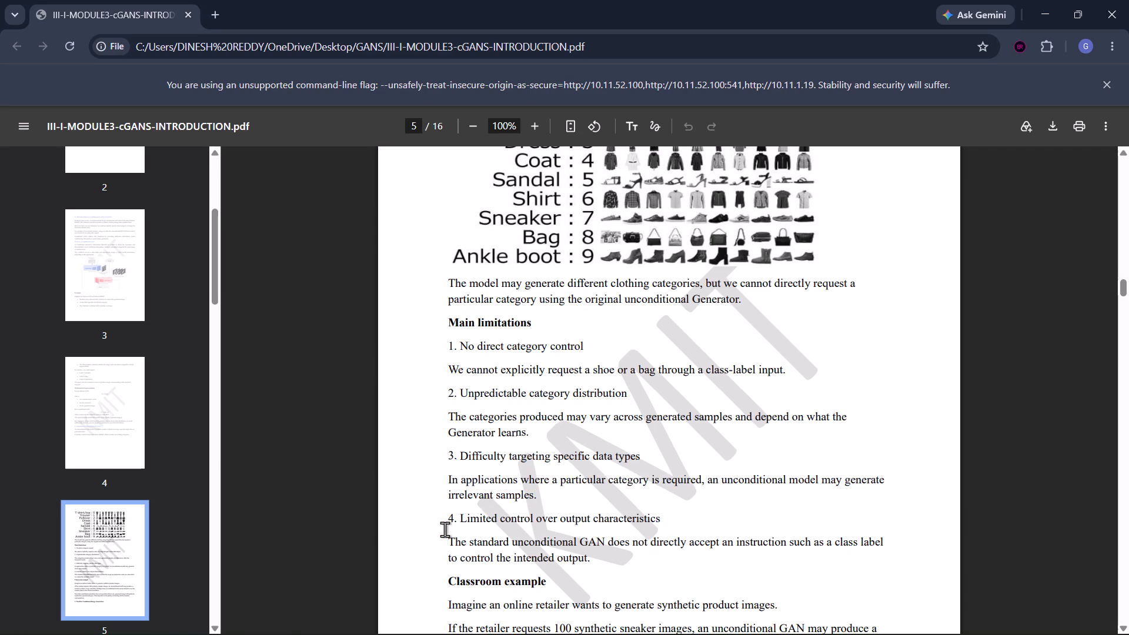
drag(457, 518, 476, 519)
click(476, 519)
drag(450, 516, 565, 562)
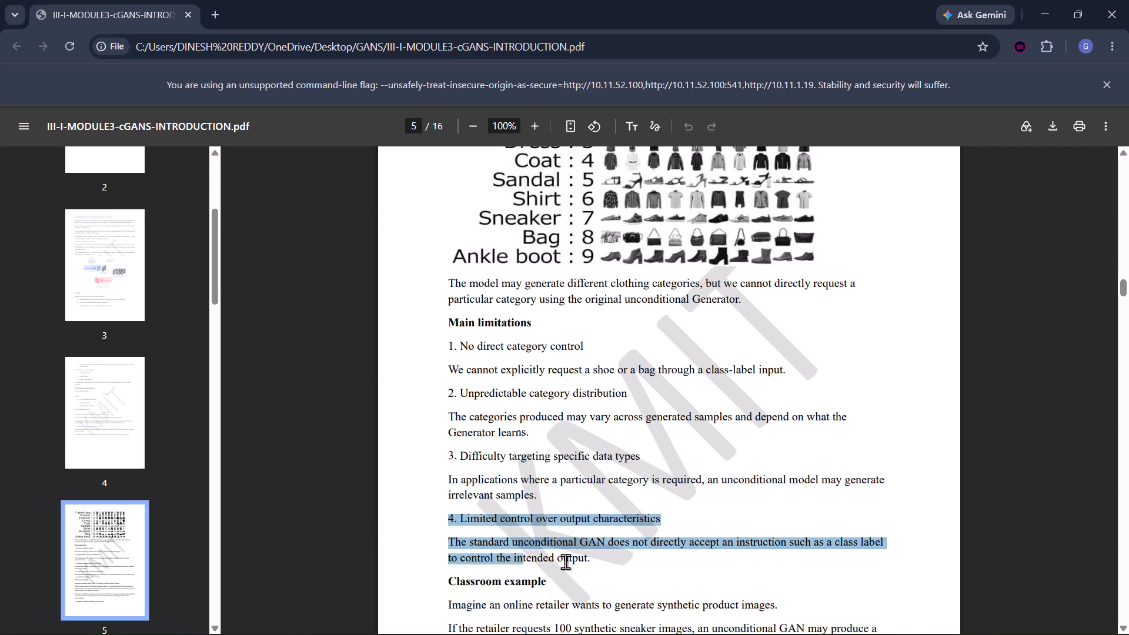
drag(565, 562, 667, 520)
key(ctrl+c)
Paste "4. Limited control over output characteristics" into the empty fourth arrow bullet in the Word notes.
key(alt+Tab)
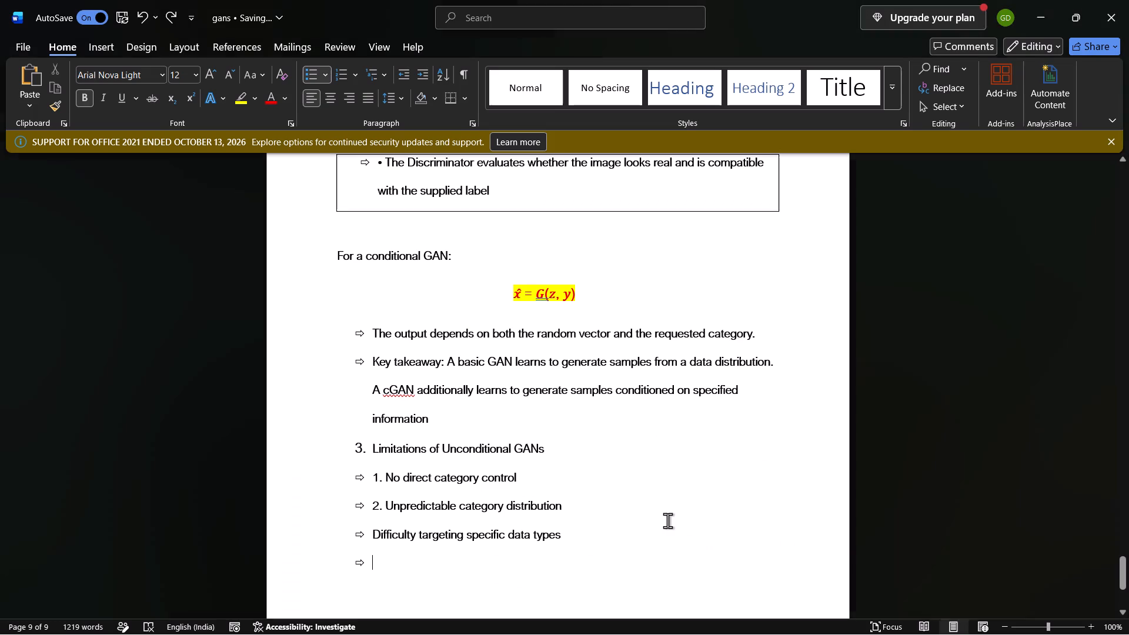
key(ctrl+v)
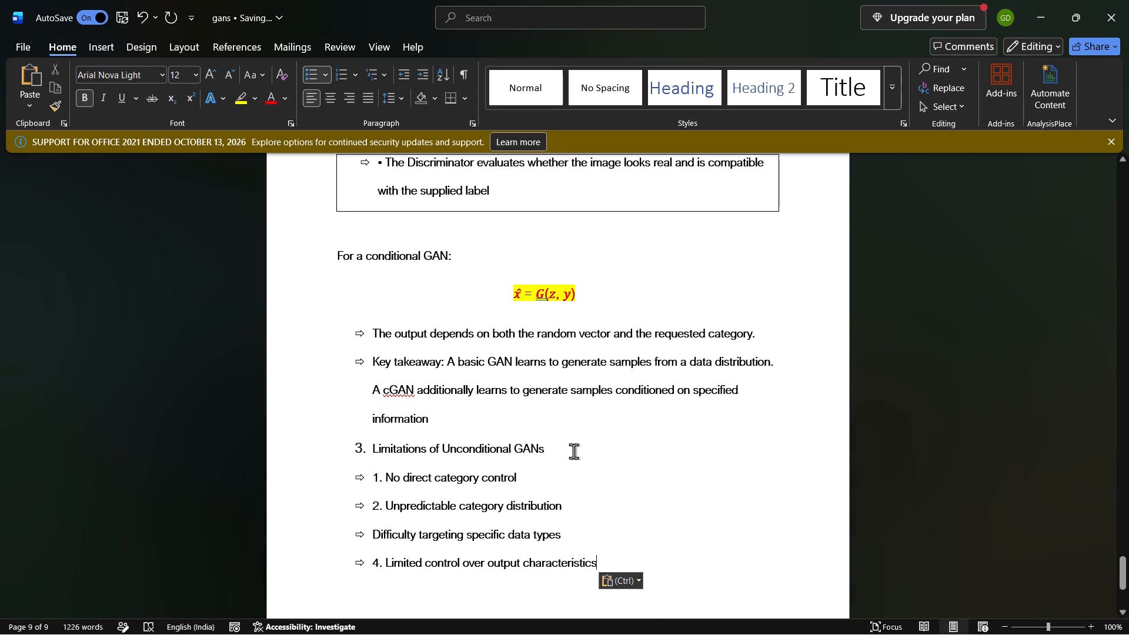
Insert the number "3." at the start of the bullet "Difficulty targeting specific data types".
click(369, 537)
key(2)
key(BackSpace)
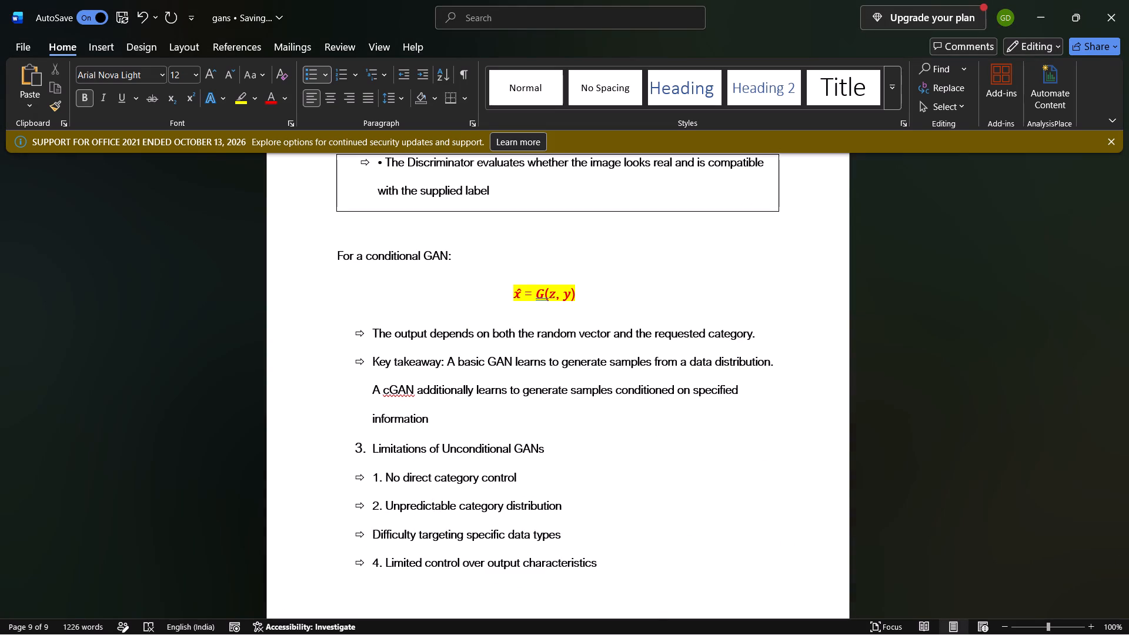
text(3/)
key(BackSpace)
key(period)
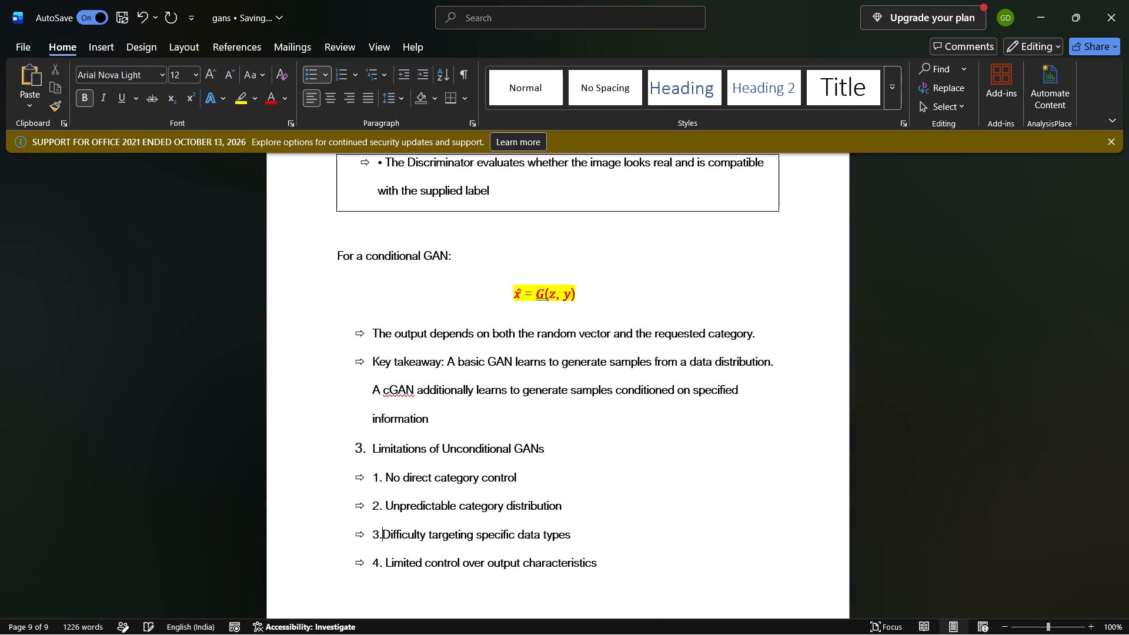
End the arrow-bulleted list after the fourth limitation and start a plain paragraph below it.
key(Down)
key(Down)
key(Down)
key(Right)
key(Right)
key(Right)
key(Right)
key(Right)
key(Right)
key(Right)
key(Right)
key(Right)
key(Right)
key(Right)
key(Right)
key(Right)
key(Right)
key(Right)
key(Right)
key(Right)
key(Right)
key(Right)
key(Right)
key(Return)
key(Return)
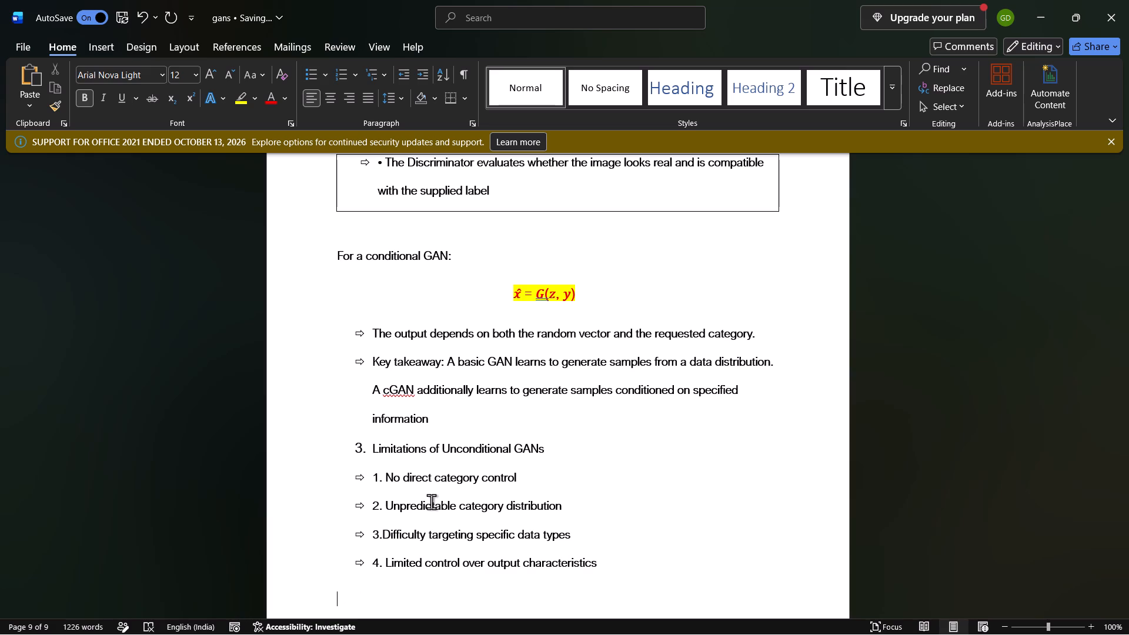
Switch to the PDF in Chrome and read the online retailer classroom example below the main limitations on page 5.
key(alt+grave)
key(alt+Tab)
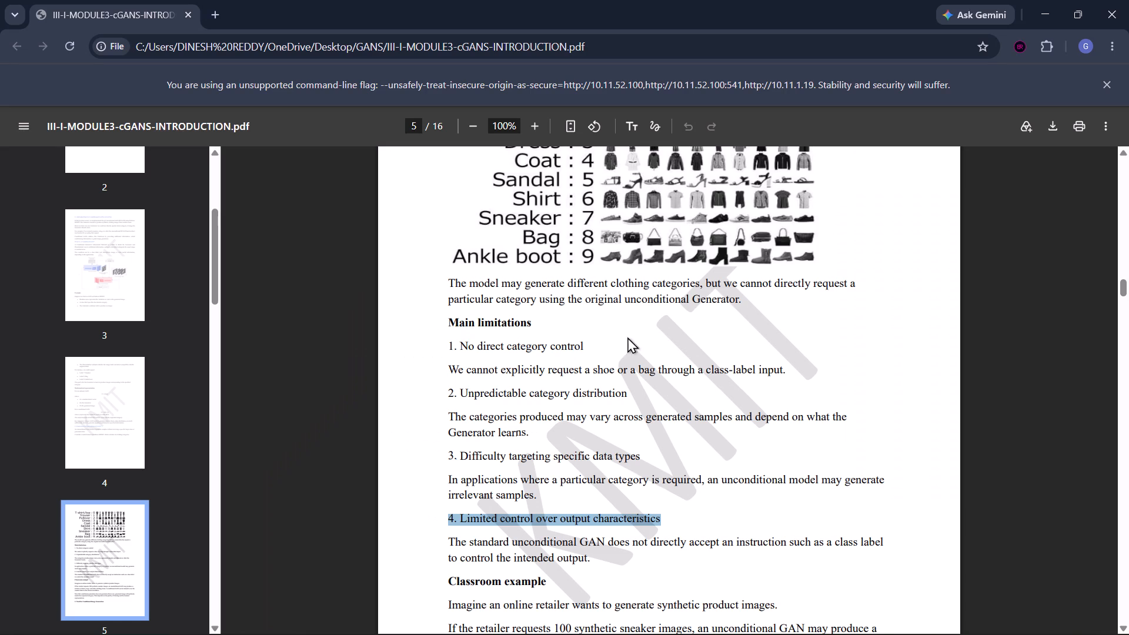
drag(1119, 282, 1128, 297)
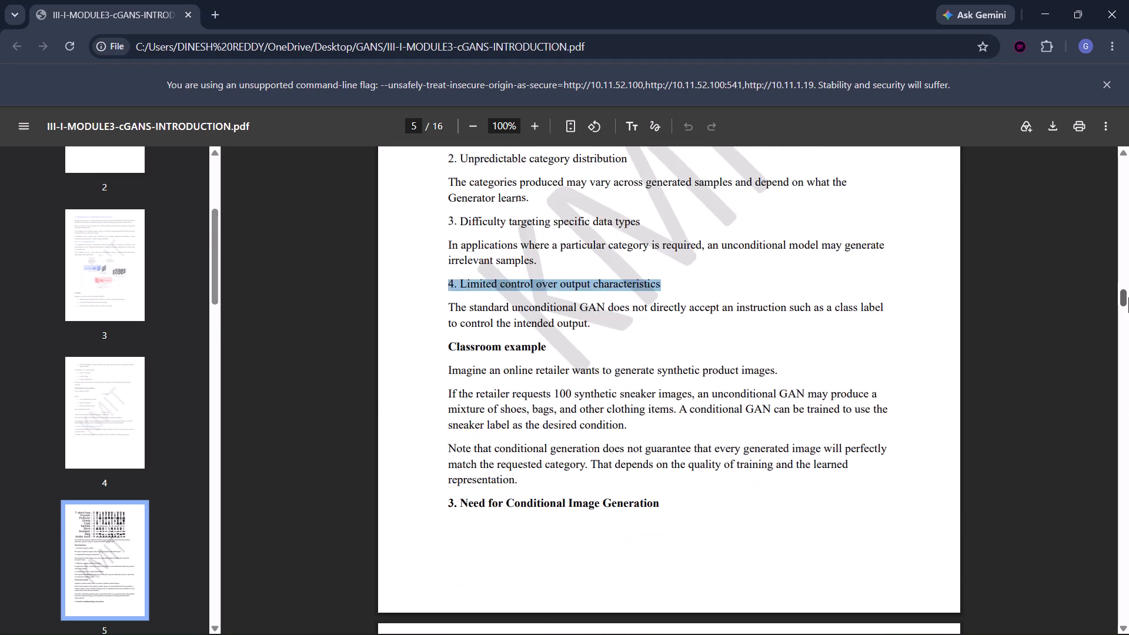
drag(1128, 297, 1128, 299)
drag(1128, 299, 1128, 290)
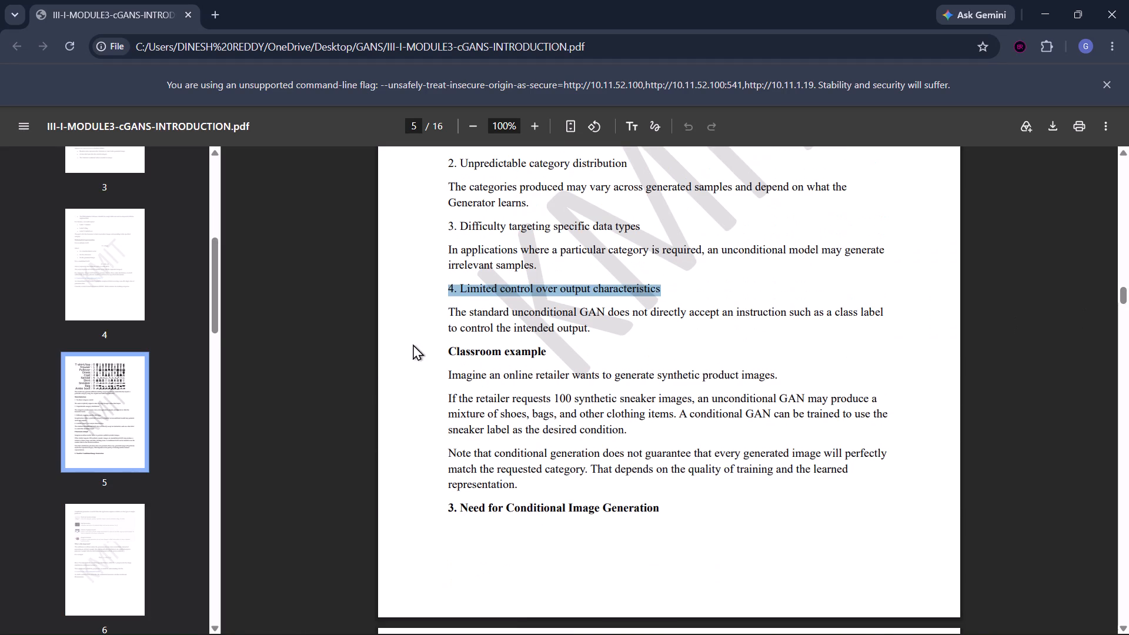
drag(445, 371, 724, 380)
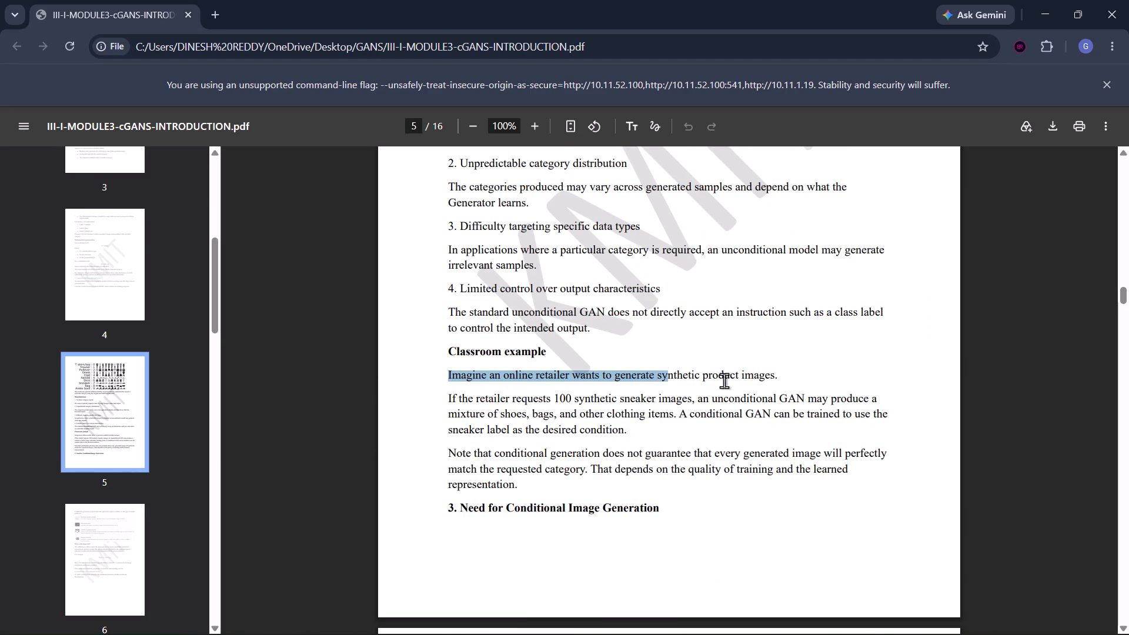
drag(724, 380, 826, 376)
click(826, 376)
drag(442, 398, 496, 403)
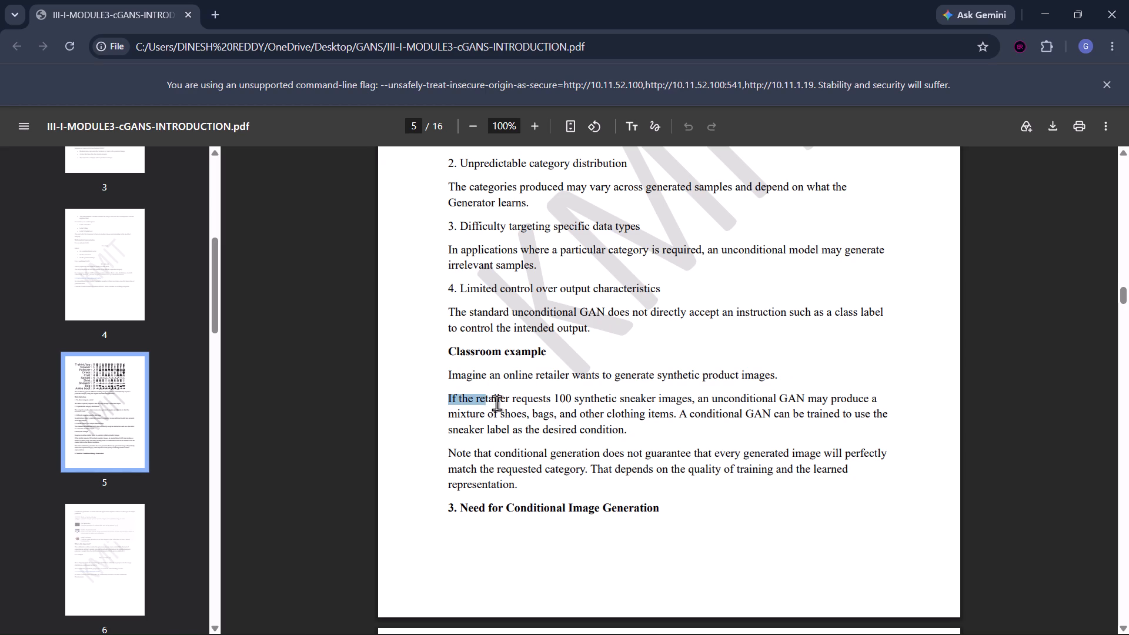
drag(496, 403, 692, 400)
click(692, 400)
drag(695, 401, 790, 399)
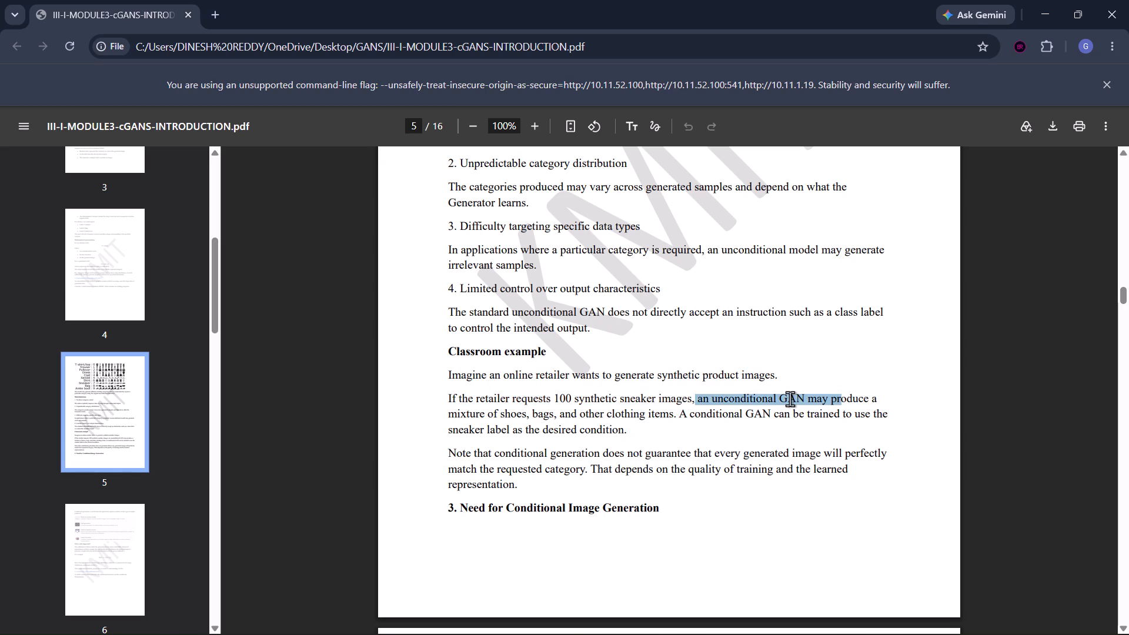
drag(790, 399, 699, 408)
drag(699, 407, 693, 413)
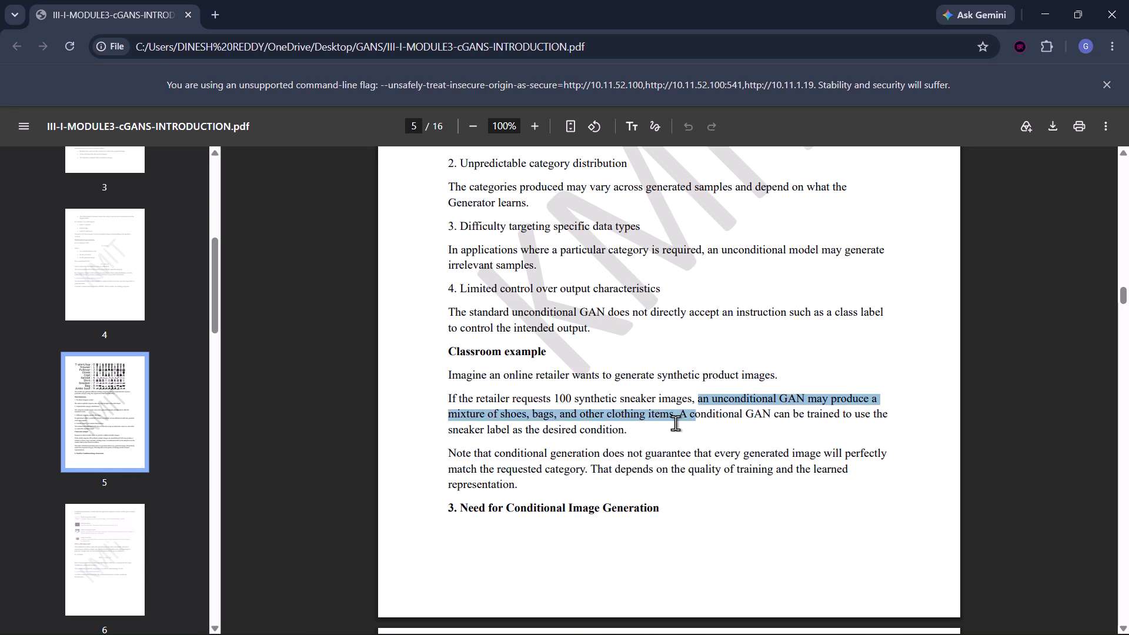
drag(675, 423, 597, 421)
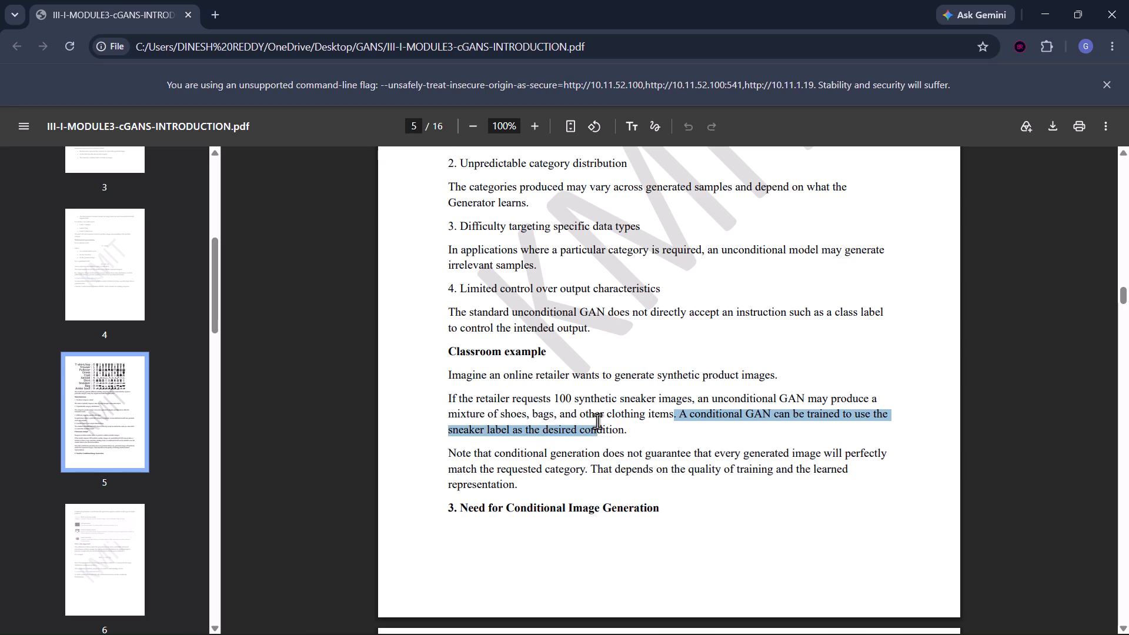
drag(597, 421, 598, 417)
drag(600, 415, 447, 457)
click(444, 457)
Read the note below the classroom example about what conditional generation does not guarantee.
drag(440, 453, 466, 456)
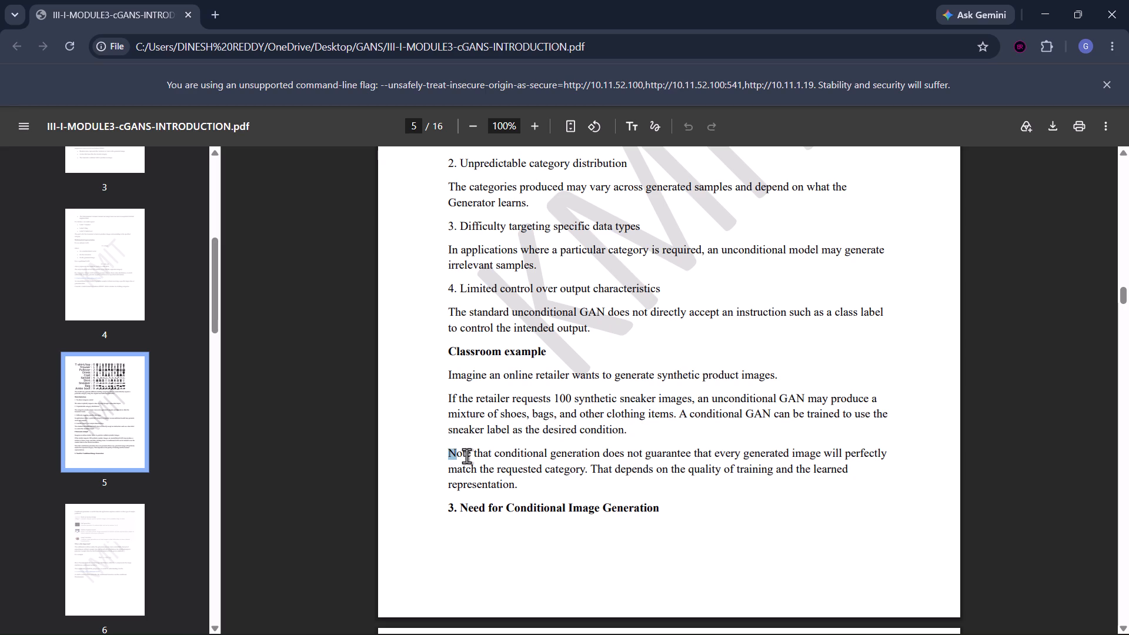
drag(466, 456, 788, 457)
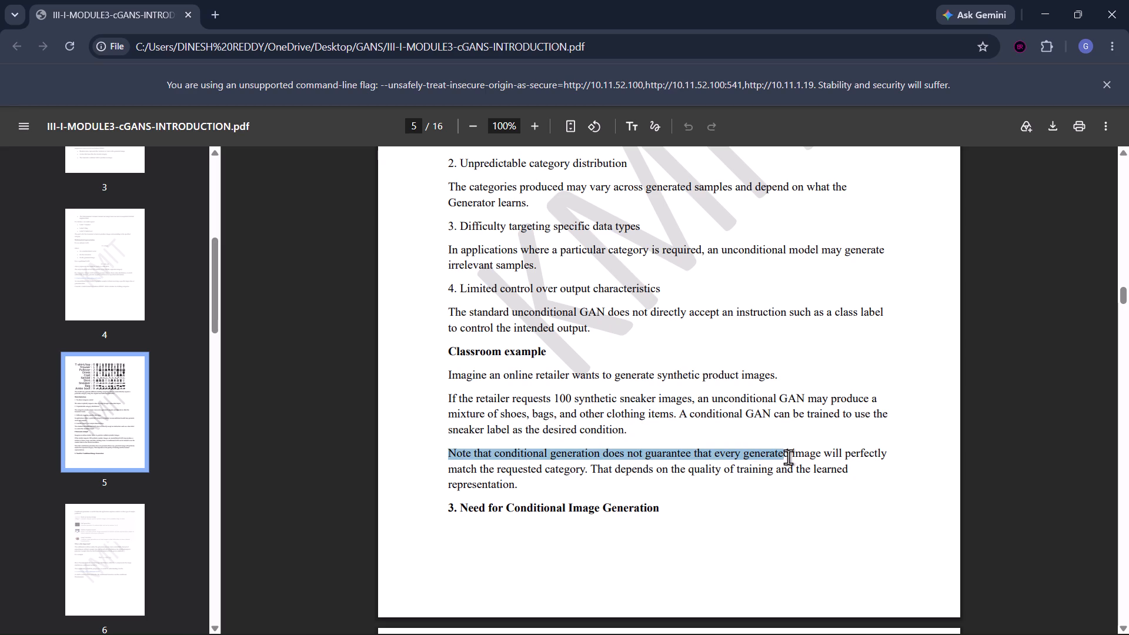
drag(788, 457, 868, 485)
click(867, 484)
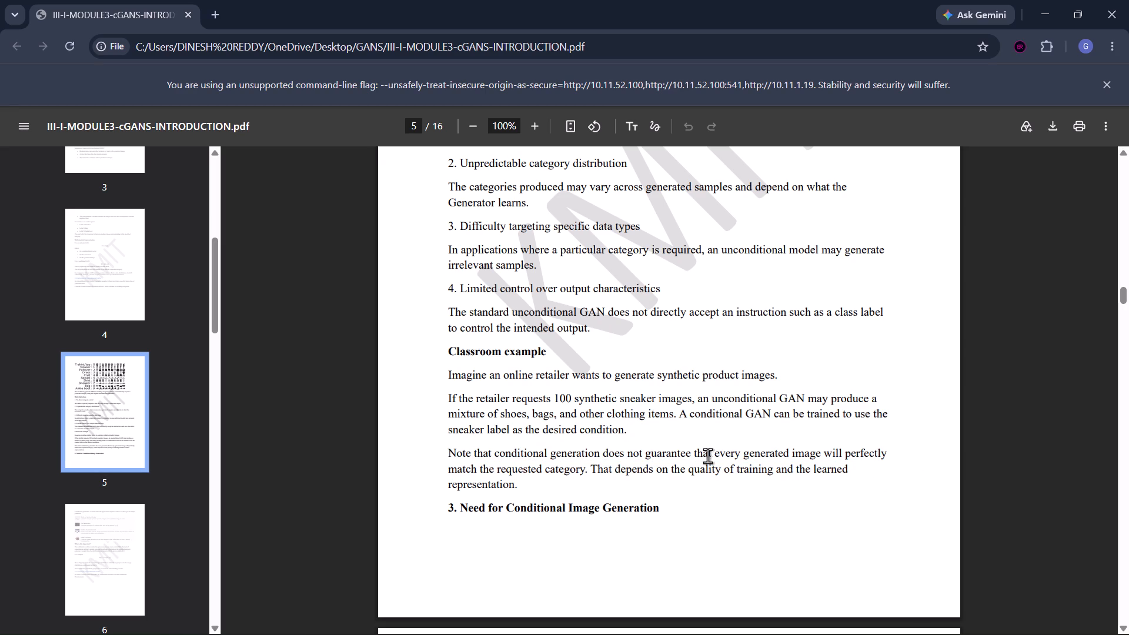
middle_click(610, 445)
middle_click(610, 449)
drag(453, 452, 682, 454)
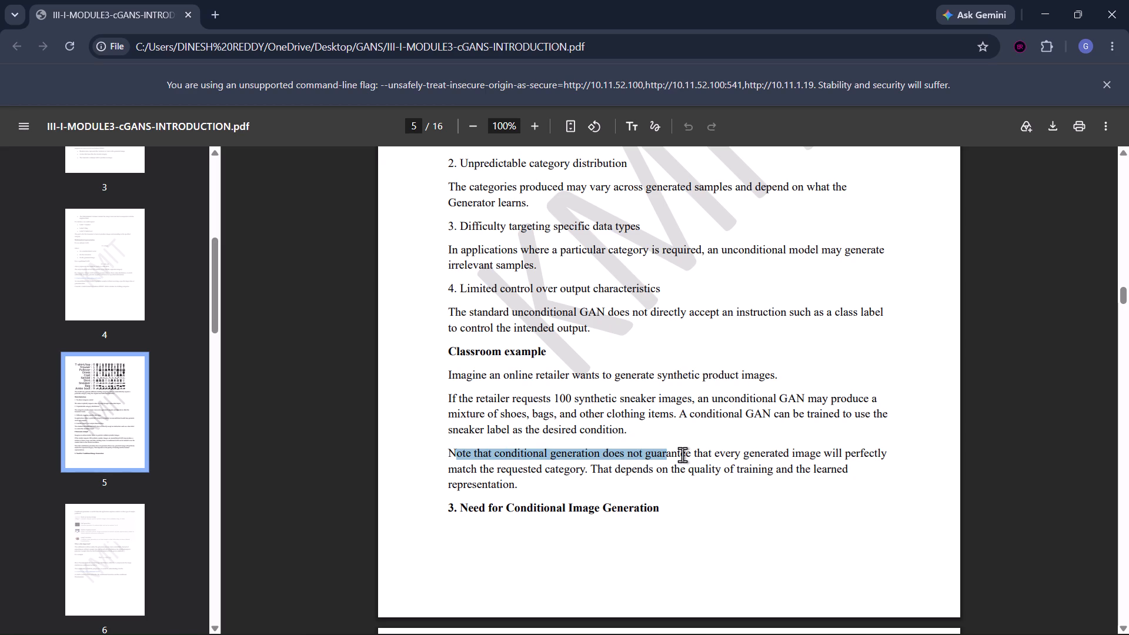
drag(682, 454, 555, 469)
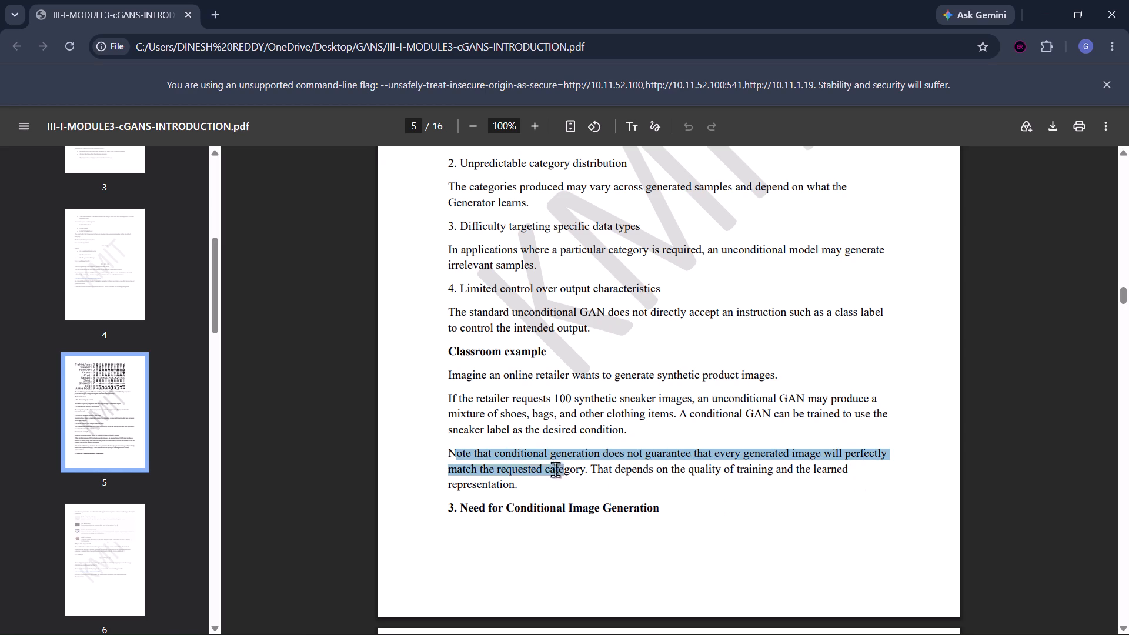
drag(555, 469, 632, 483)
click(629, 479)
drag(604, 470, 823, 488)
click(820, 486)
Review the section "3. Need for Conditional Image Generation" and its illustrated application examples on page 6.
middle_click(781, 466)
middle_click(690, 544)
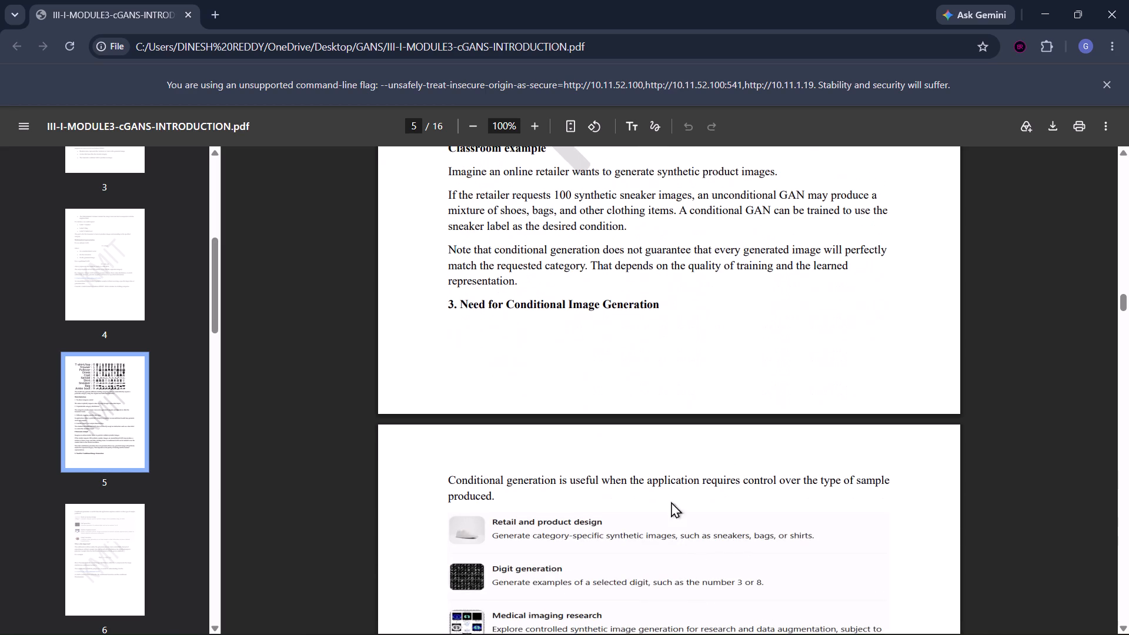
drag(458, 311, 676, 314)
click(676, 314)
middle_click(599, 345)
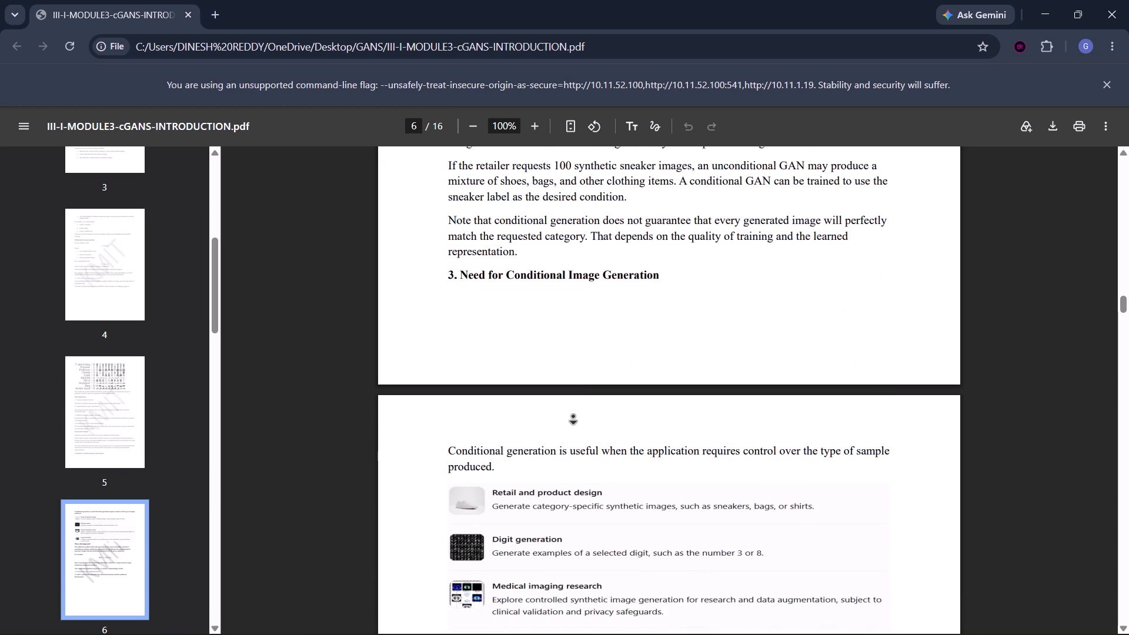
middle_click(572, 420)
scroll(570, 420, up, 1)
scroll(513, 385, down, 1)
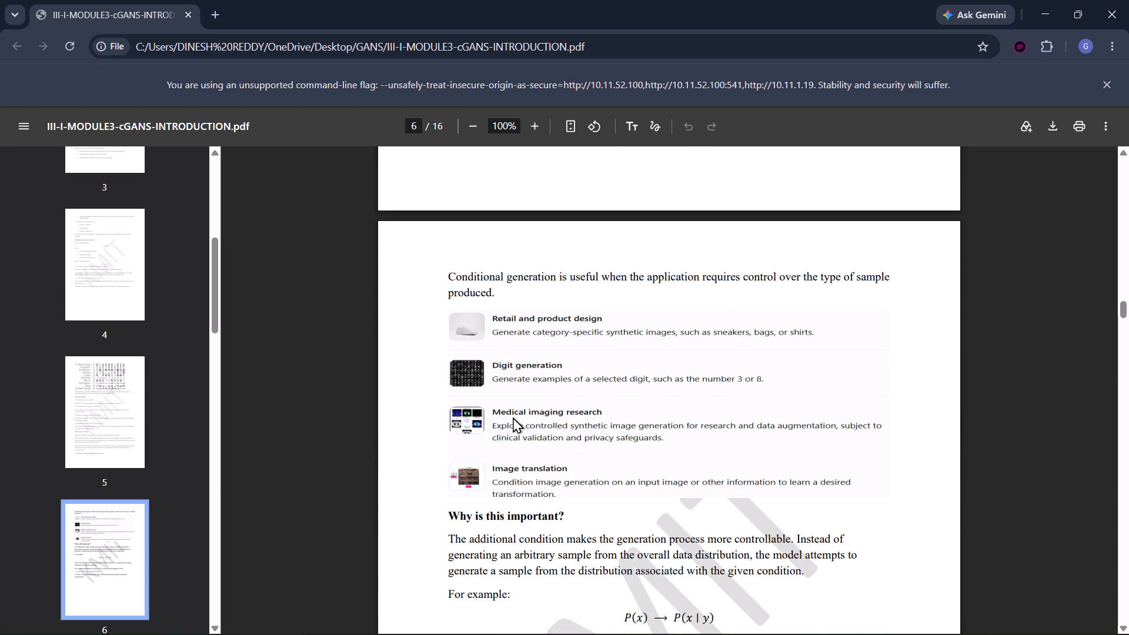
middle_click(550, 426)
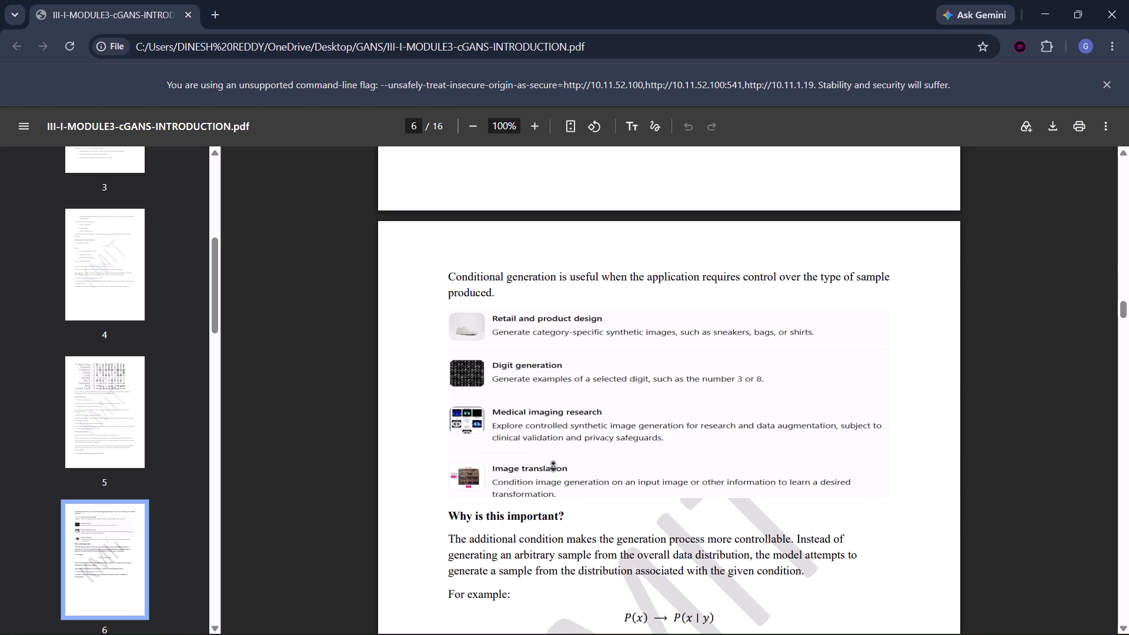
middle_click(553, 476)
Read the "Why is this important?" heading and the paragraph explaining how the additional condition affects generation.
drag(450, 410, 506, 422)
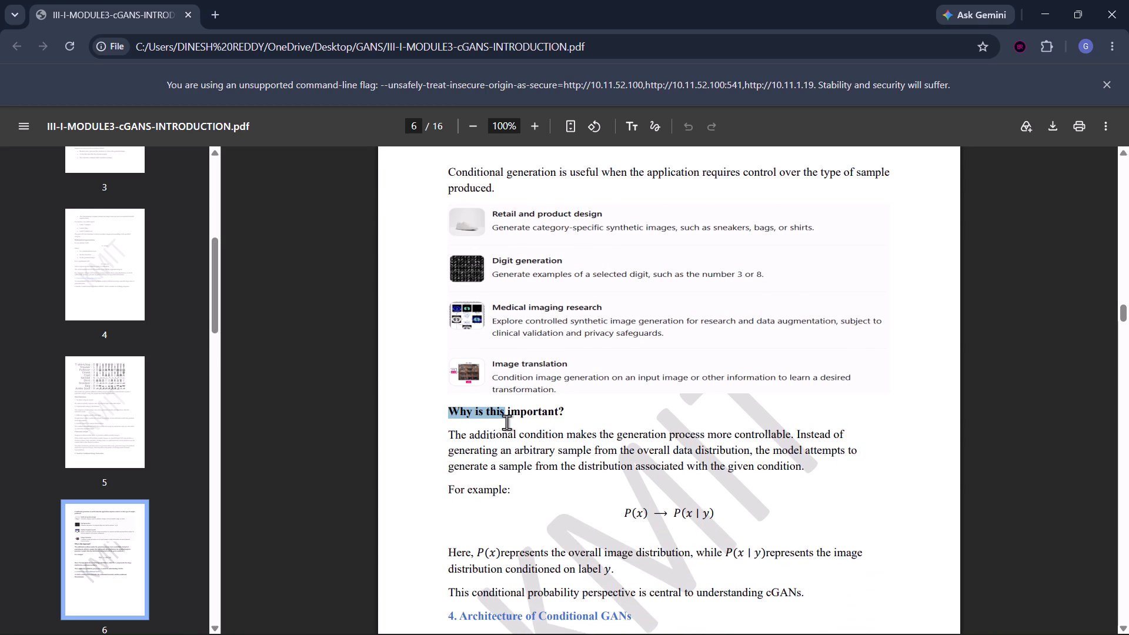
drag(506, 422, 589, 419)
click(589, 419)
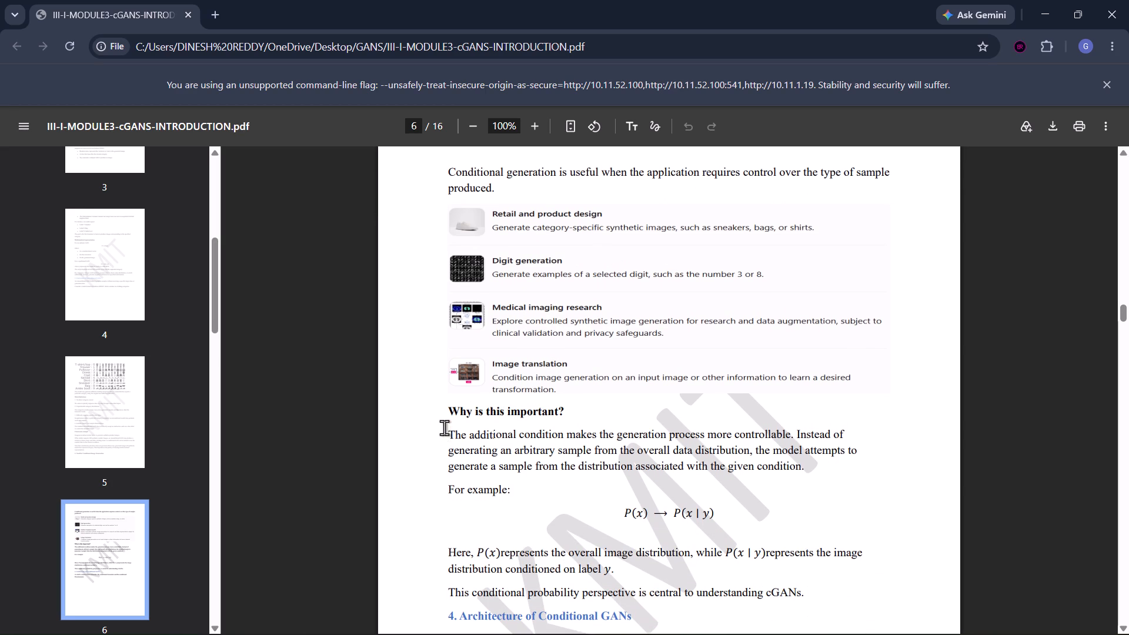
drag(445, 427, 800, 439)
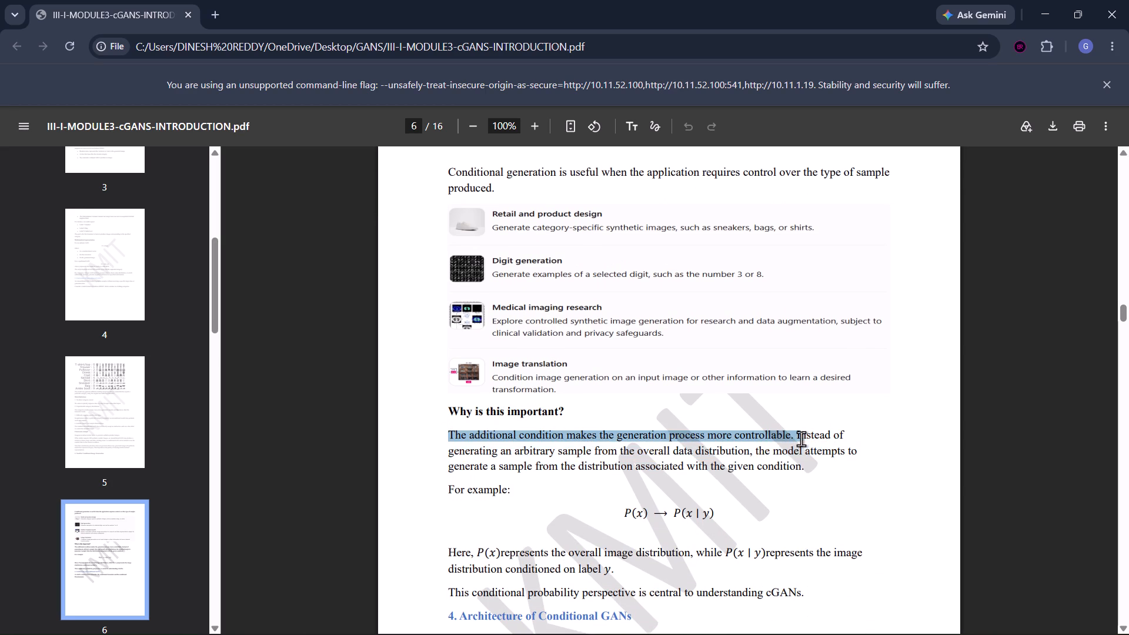
click(801, 439)
drag(437, 450, 529, 451)
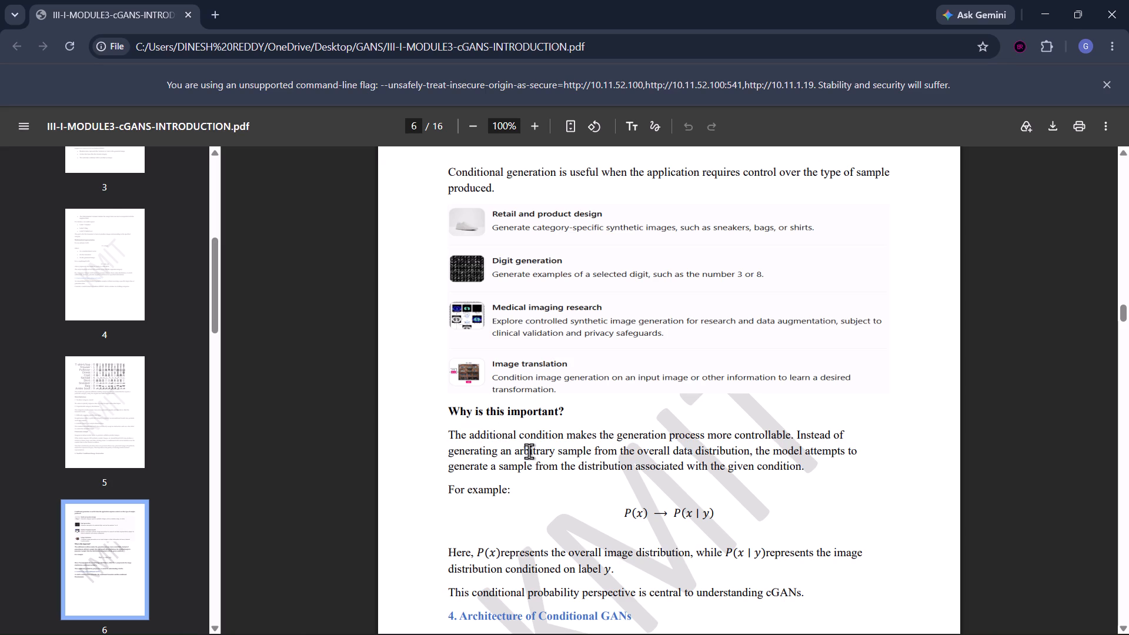
drag(529, 451, 529, 451)
drag(449, 456, 576, 444)
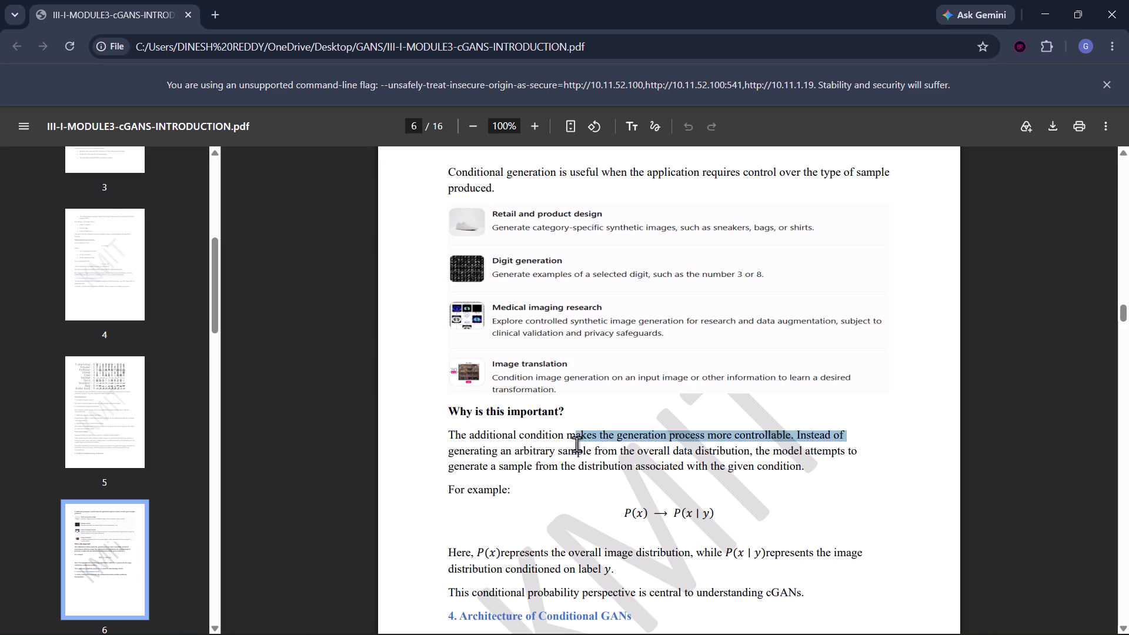
drag(576, 444, 744, 454)
click(744, 454)
drag(751, 446, 503, 444)
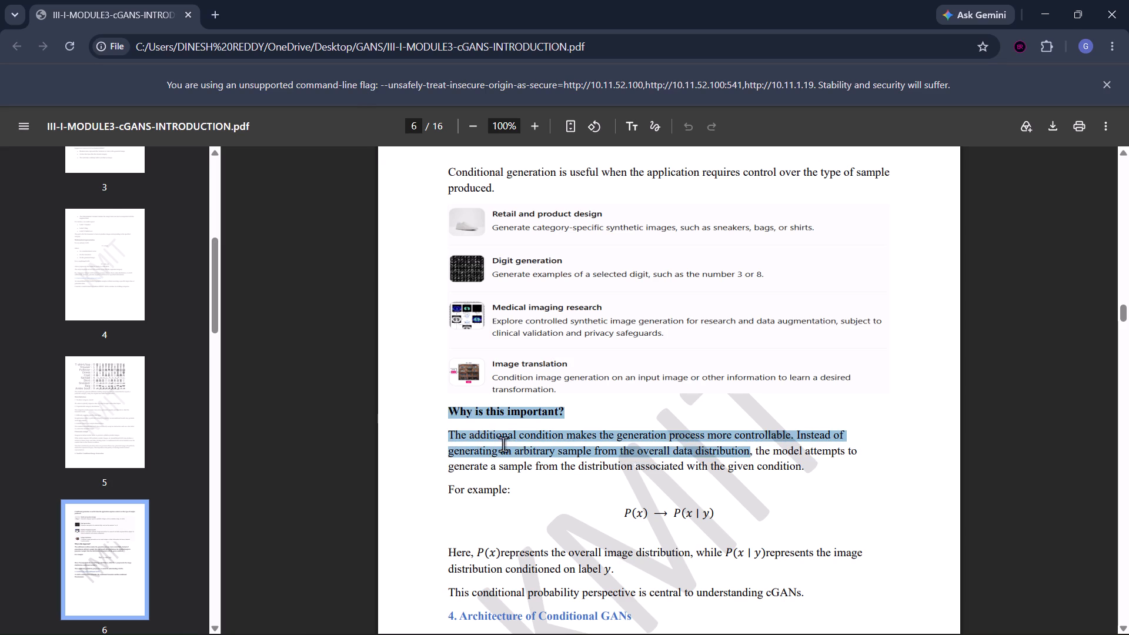
drag(503, 444, 827, 468)
click(827, 468)
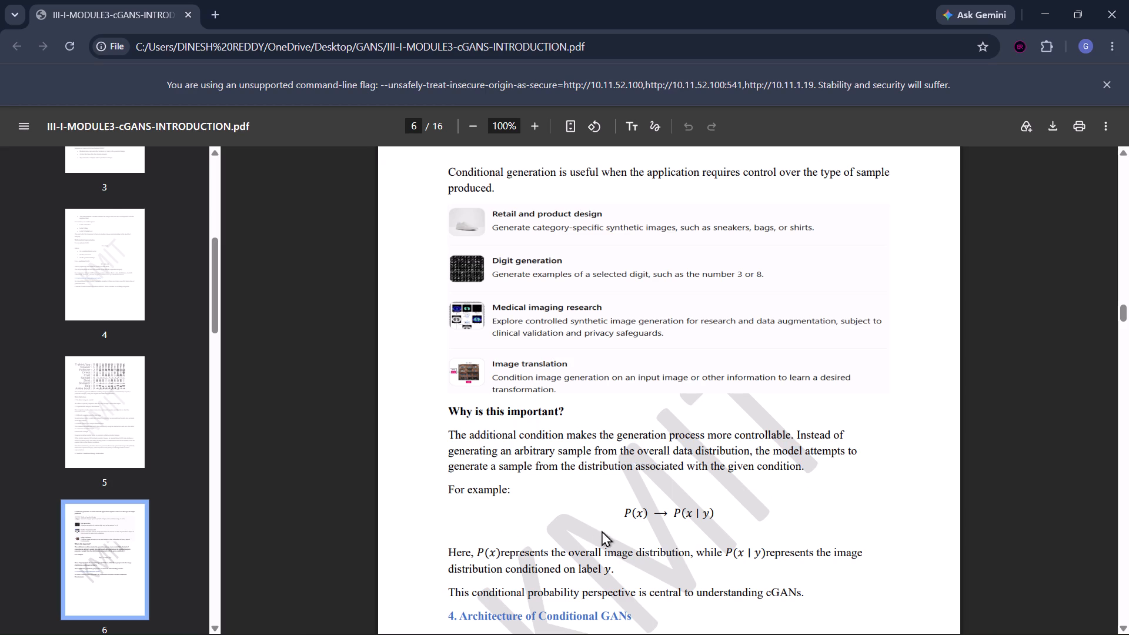
Copy the heading "Why is this important?" from page 6 of the PDF.
middle_click(672, 495)
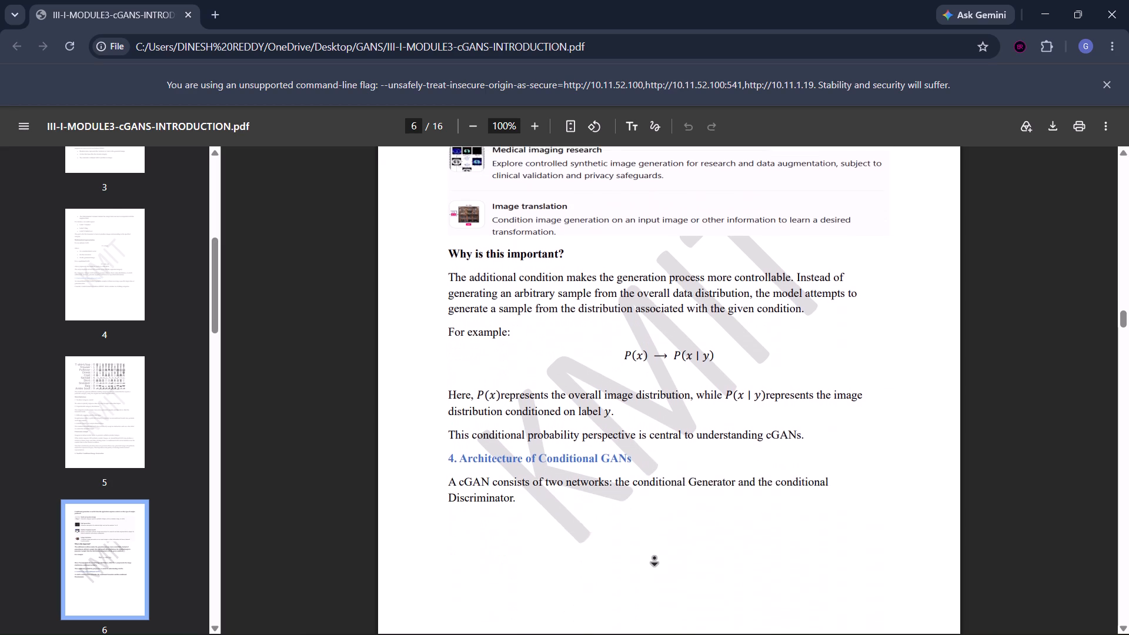
middle_click(654, 558)
middle_click(654, 559)
middle_click(660, 479)
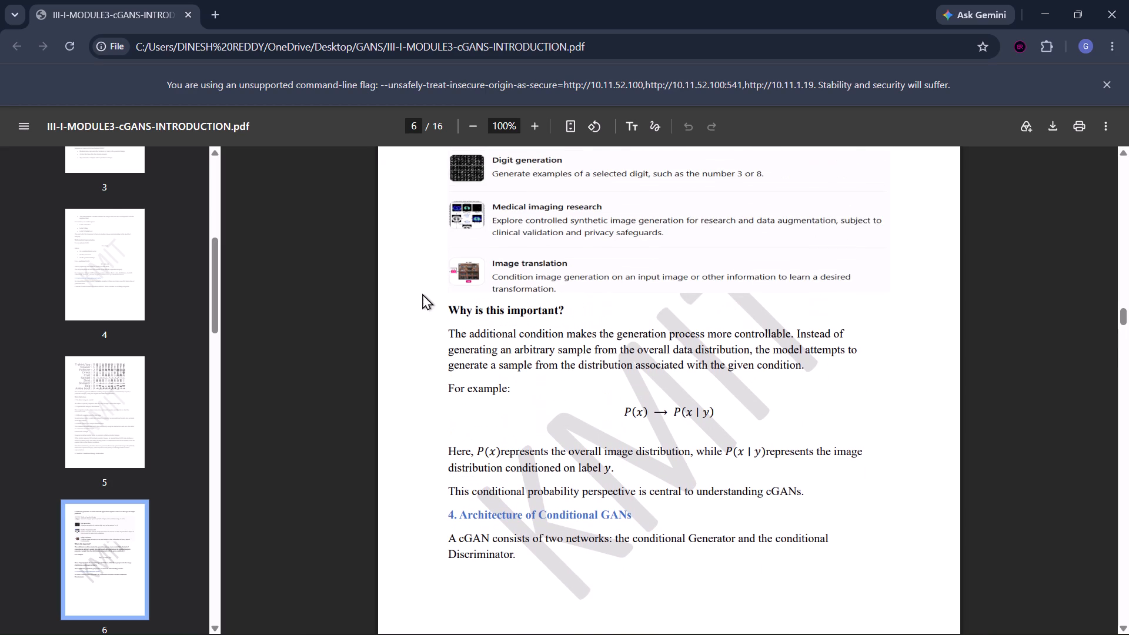
drag(445, 309, 574, 310)
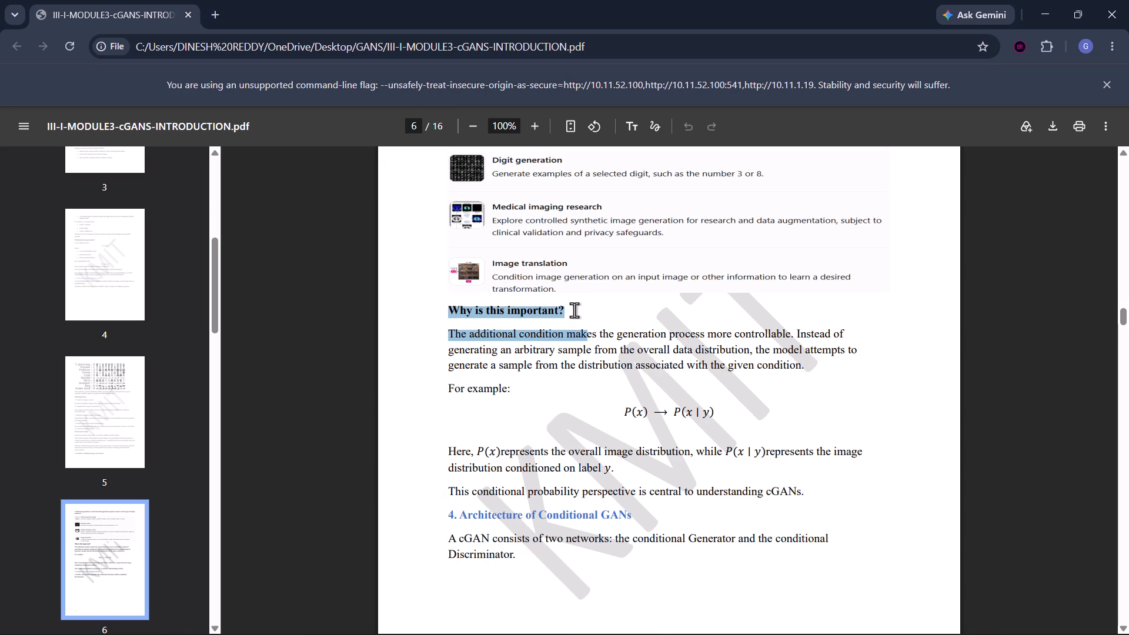
drag(574, 310, 566, 305)
key(ctrl+c)
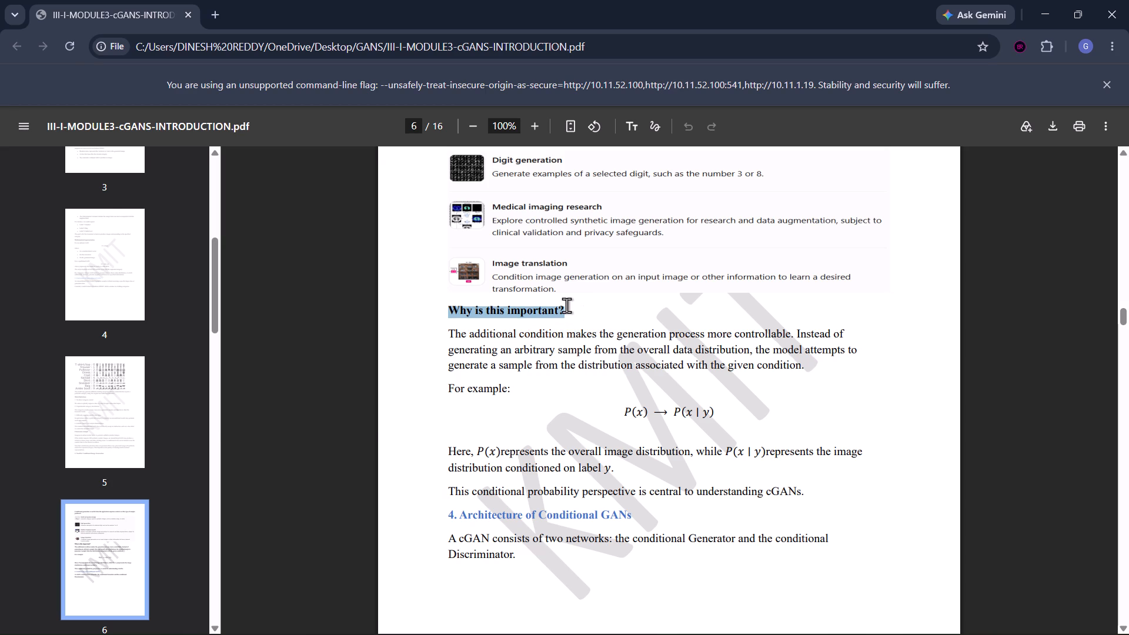
Switch to the Word notes, paste "Why is this important?" below the limitations list, and start a new line under it.
key(alt+Tab)
key(ctrl+v)
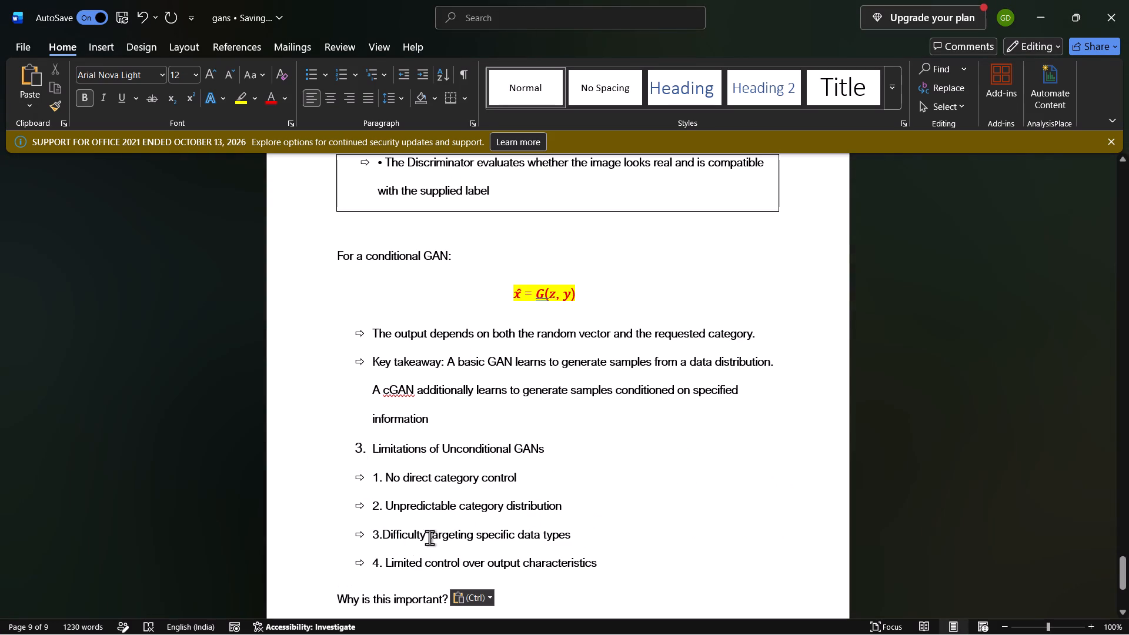
key(Return)
Switch to the PDF and copy the paragraph under "Why is this important?" through the formula P(x) → P(x | y).
key(alt+Tab)
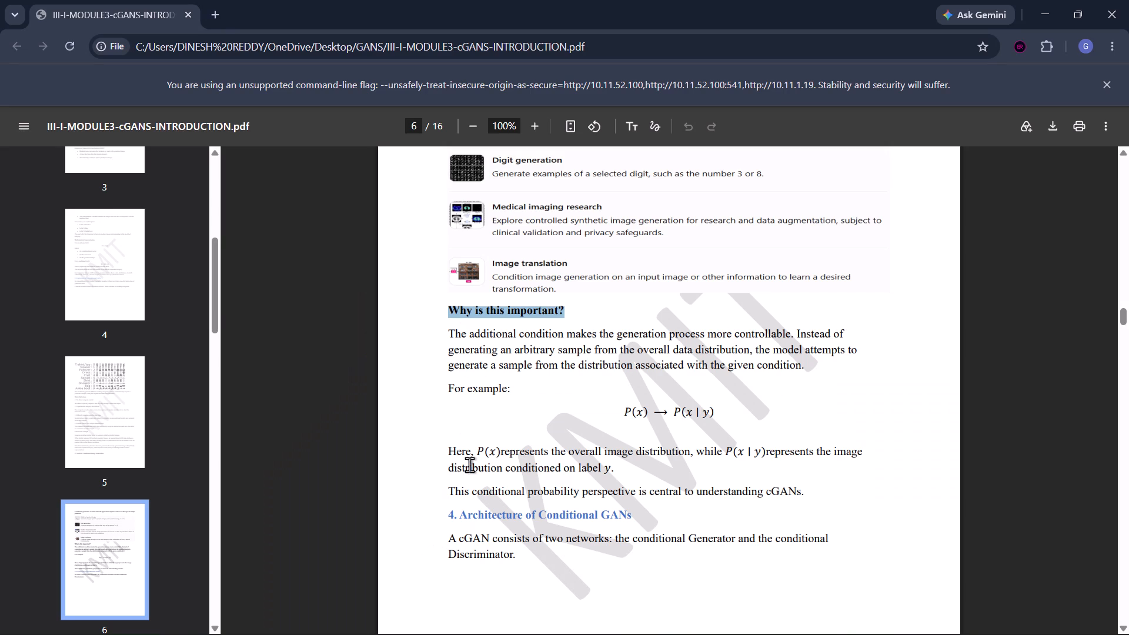
click(452, 337)
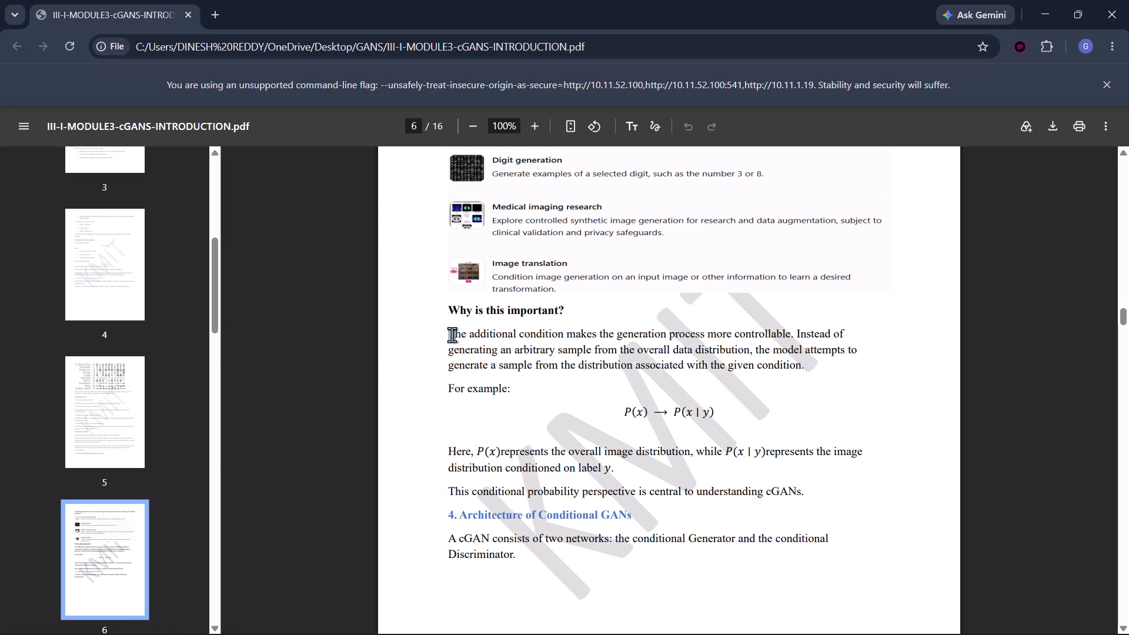
drag(448, 328, 523, 331)
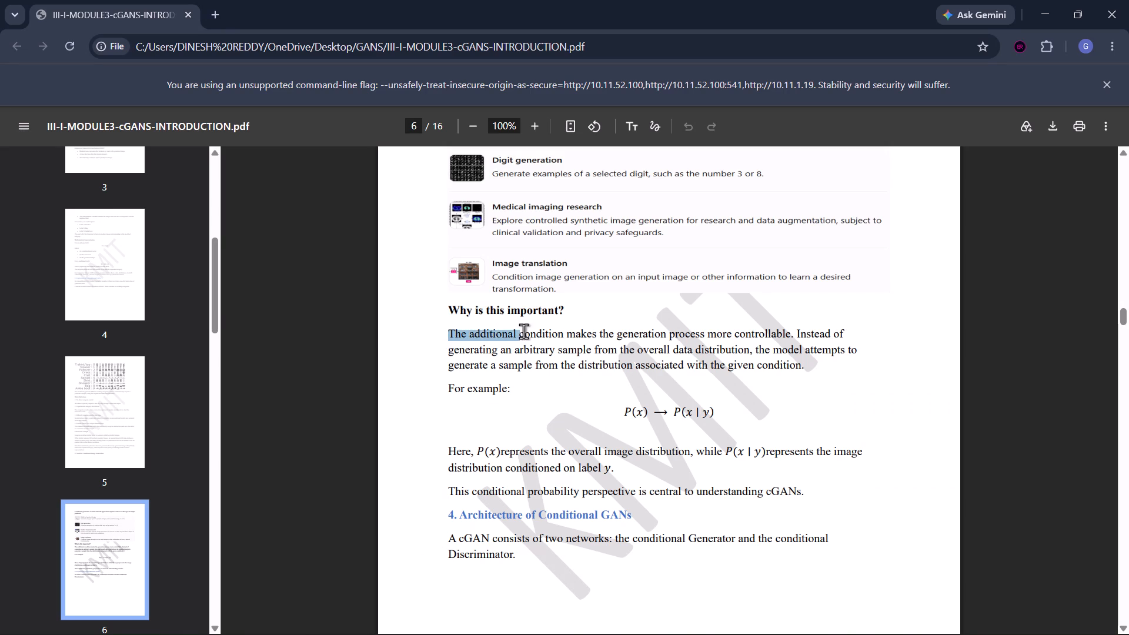
drag(523, 331, 597, 335)
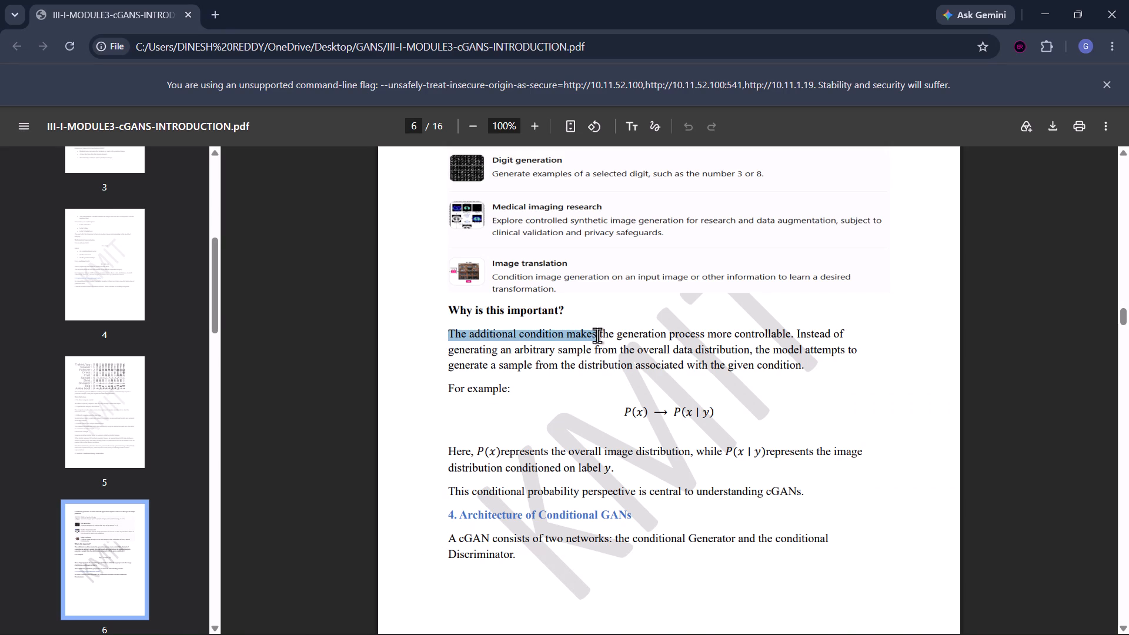
drag(597, 335, 694, 350)
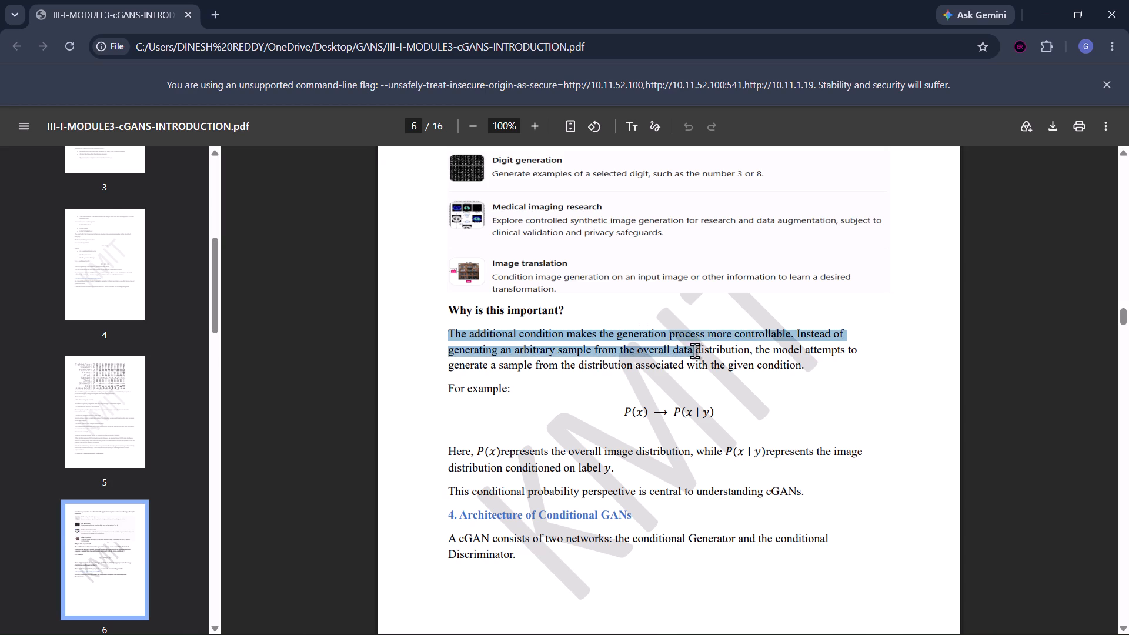
drag(694, 350, 820, 347)
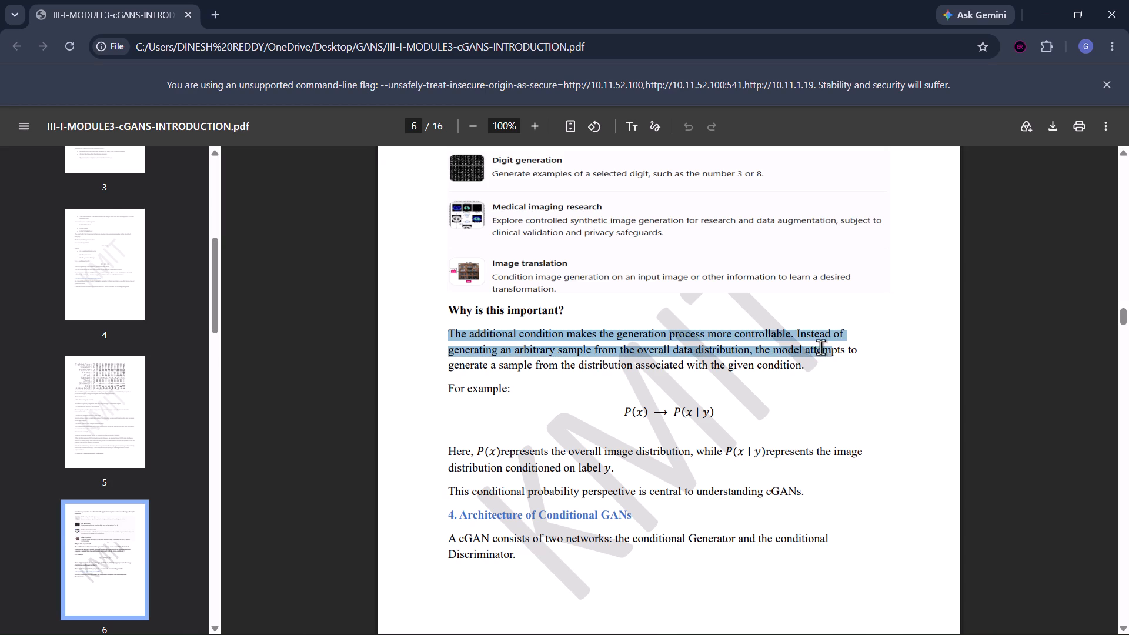
drag(820, 347, 819, 360)
drag(819, 360, 586, 363)
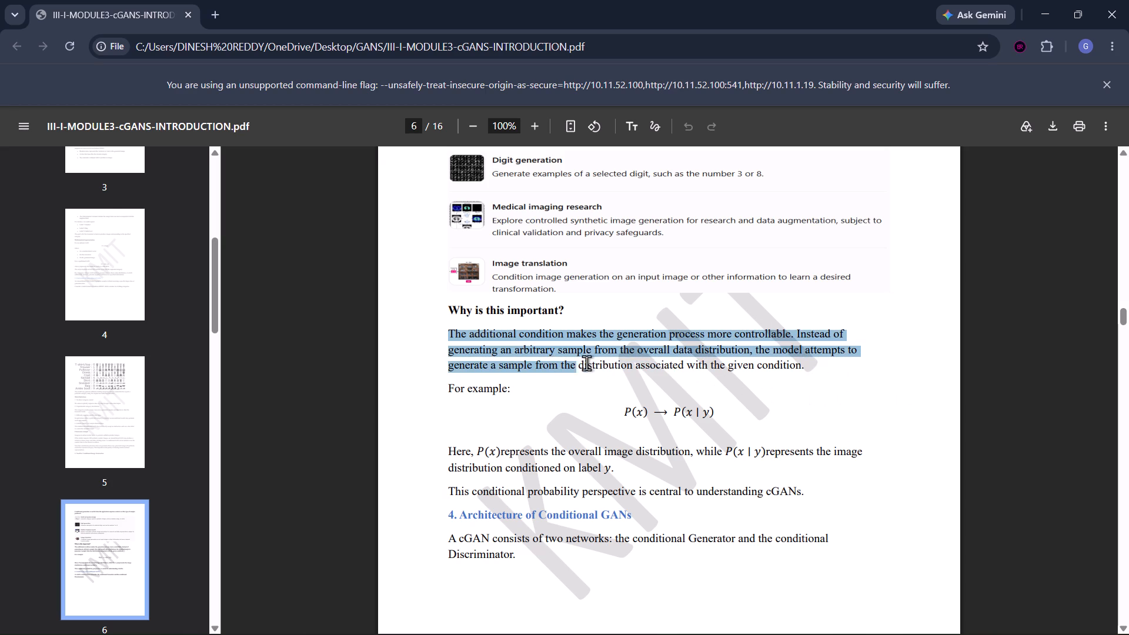
drag(586, 363, 784, 366)
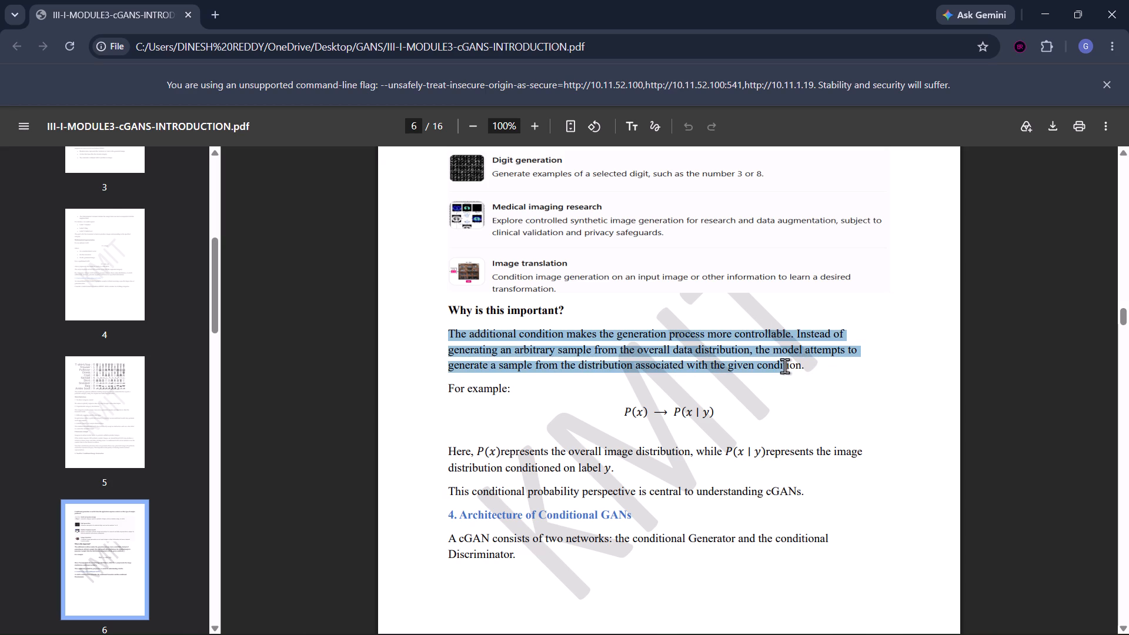
drag(784, 366, 727, 411)
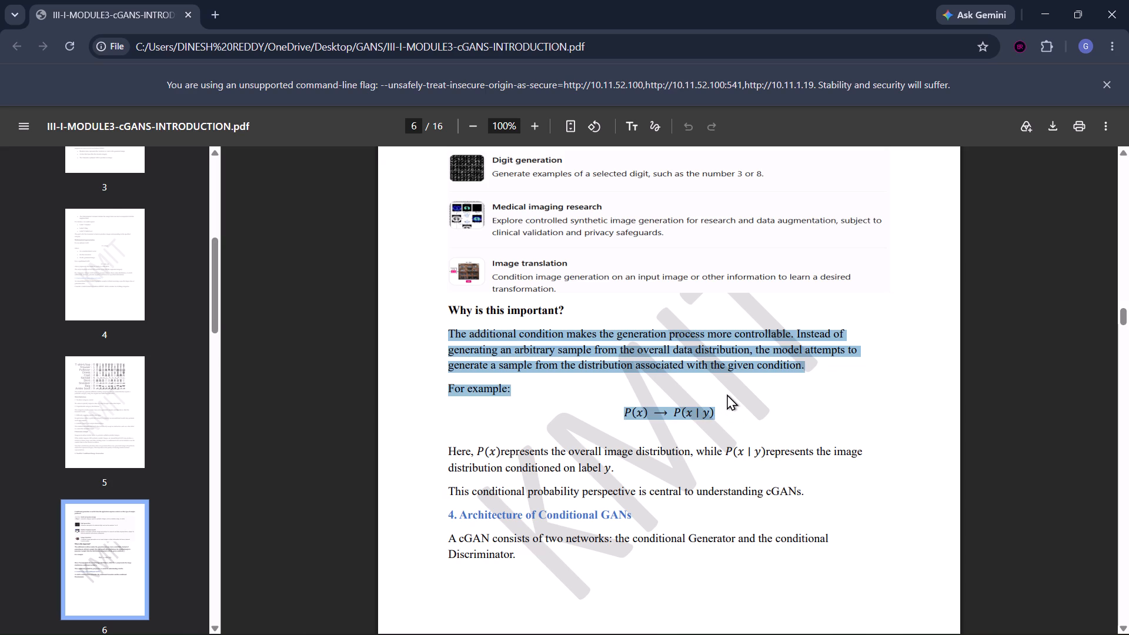
key(ctrl+c)
Switch to the Word notes and paste the copied explanation and formula below the "Why is this important?" heading.
key(alt+Tab)
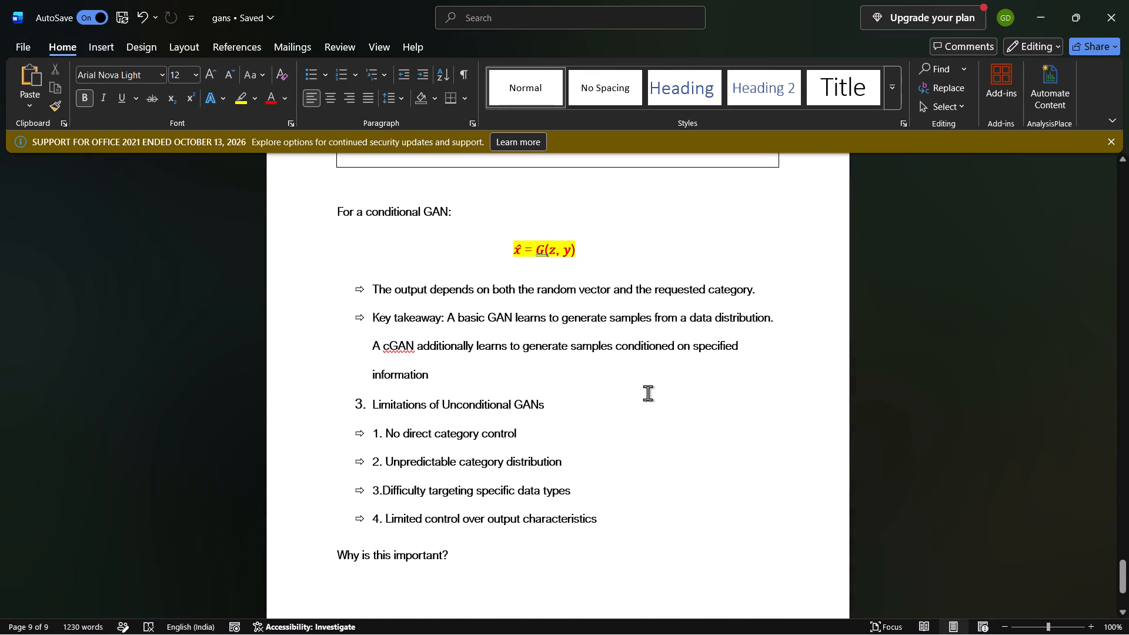
key(ctrl+v)
Colour the heading "Why is this important?" red in the notes.
drag(330, 463, 443, 465)
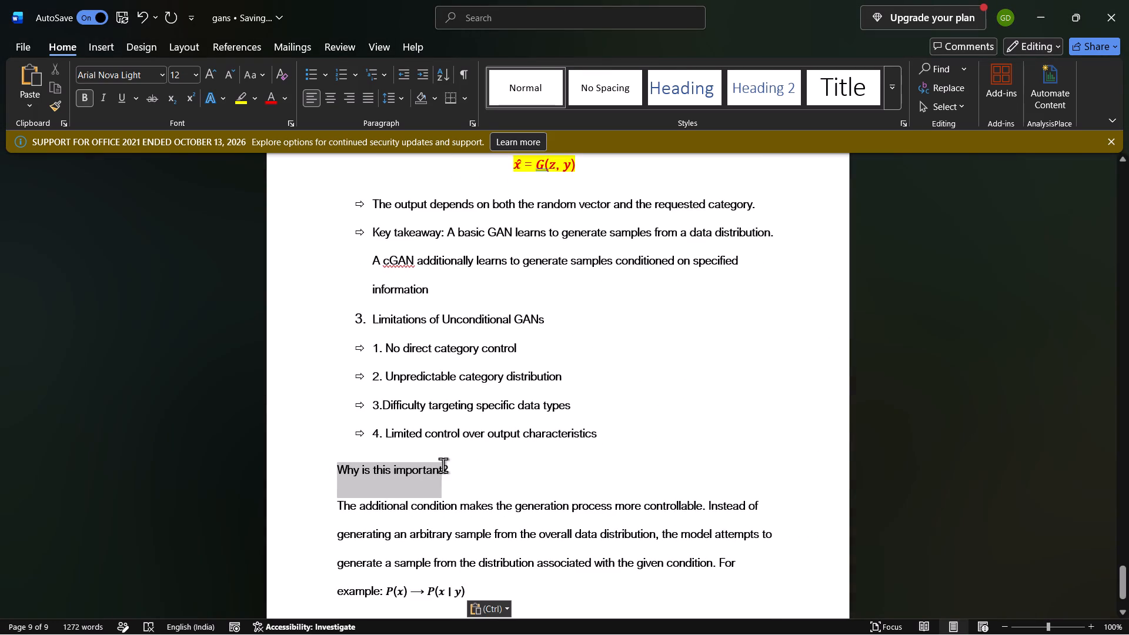
drag(443, 465, 450, 463)
click(269, 95)
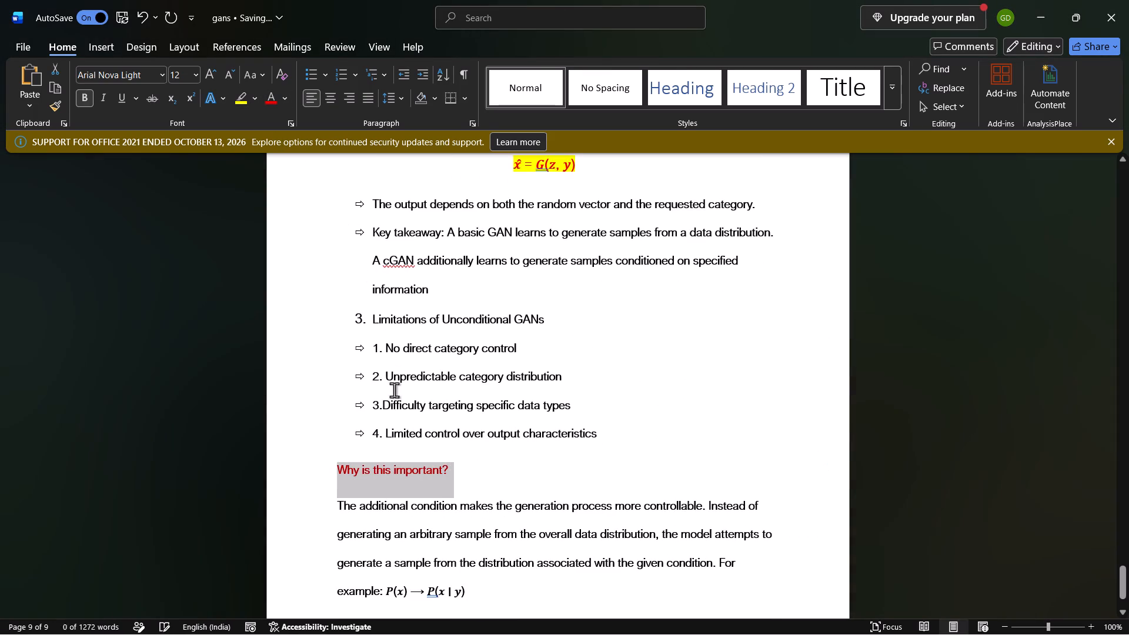
click(385, 412)
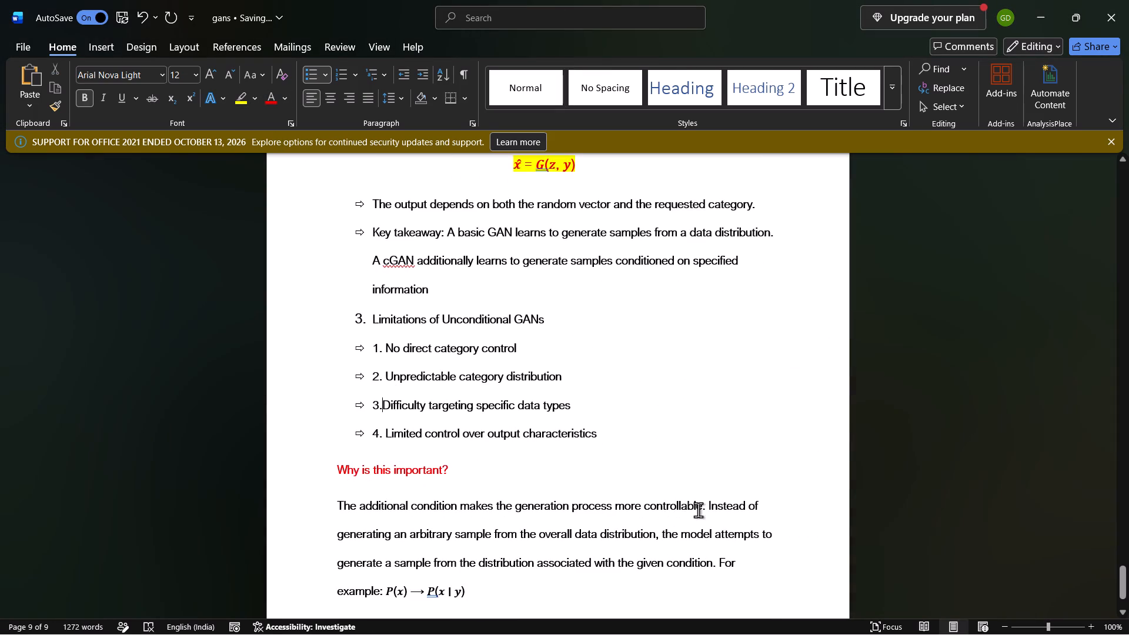
Shift the formula P(x) → P(x | y) toward the middle of its line with four tab spaces after "For example:".
click(387, 591)
key(Tab)
key(Tab)
key(Tab)
key(Tab)
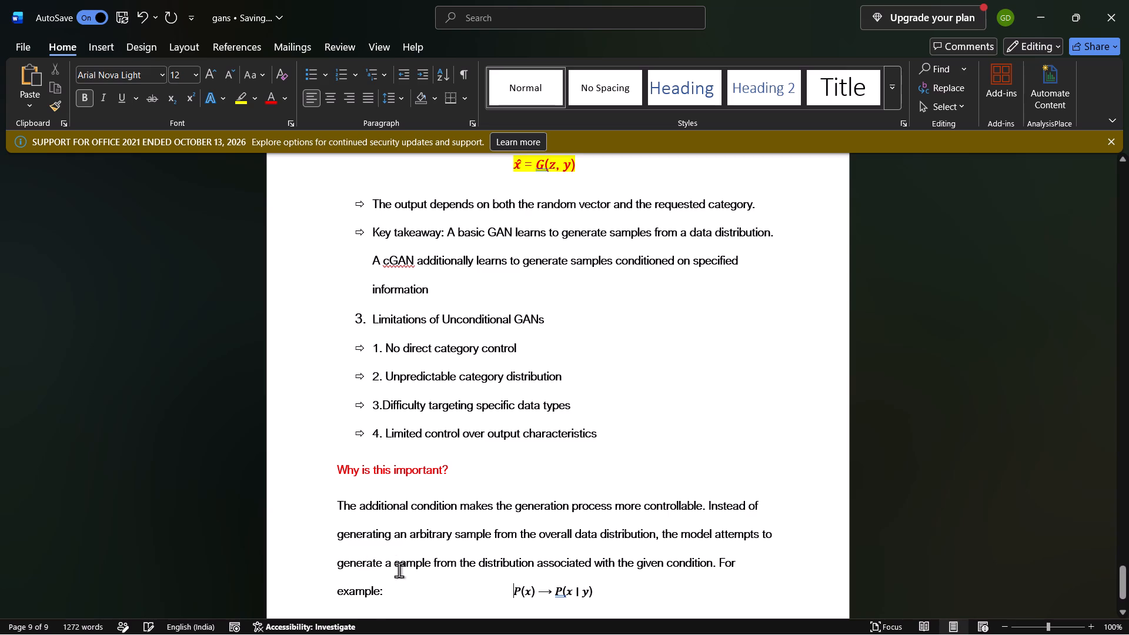
Read the pasted paragraph on how the additional condition makes generation more controllable, line by line.
drag(343, 504, 539, 480)
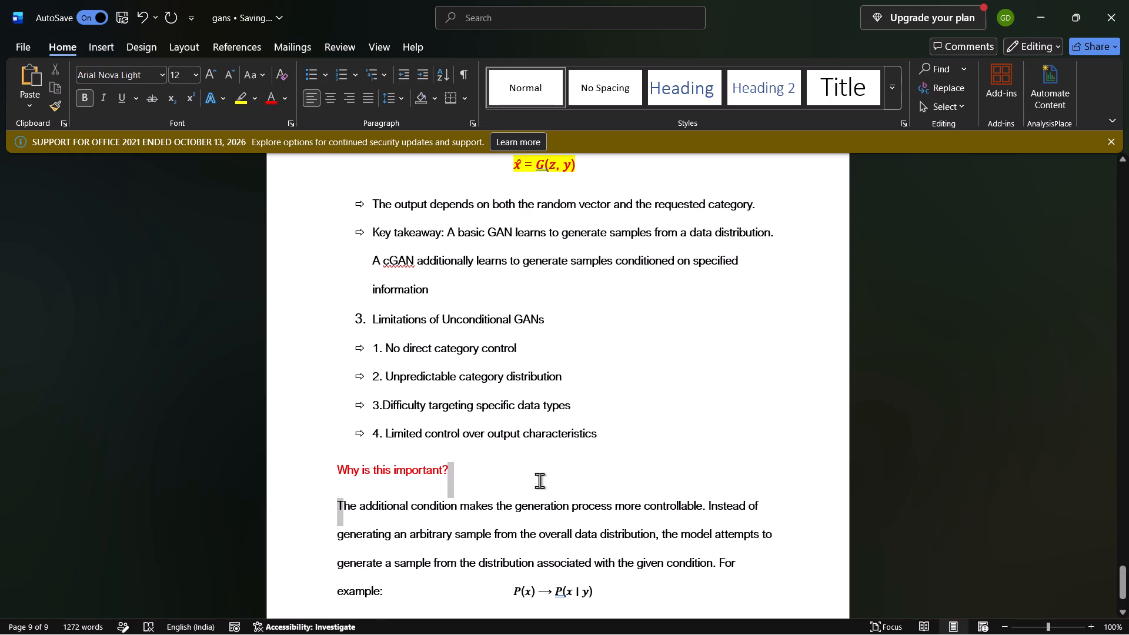
drag(539, 480, 555, 482)
click(552, 479)
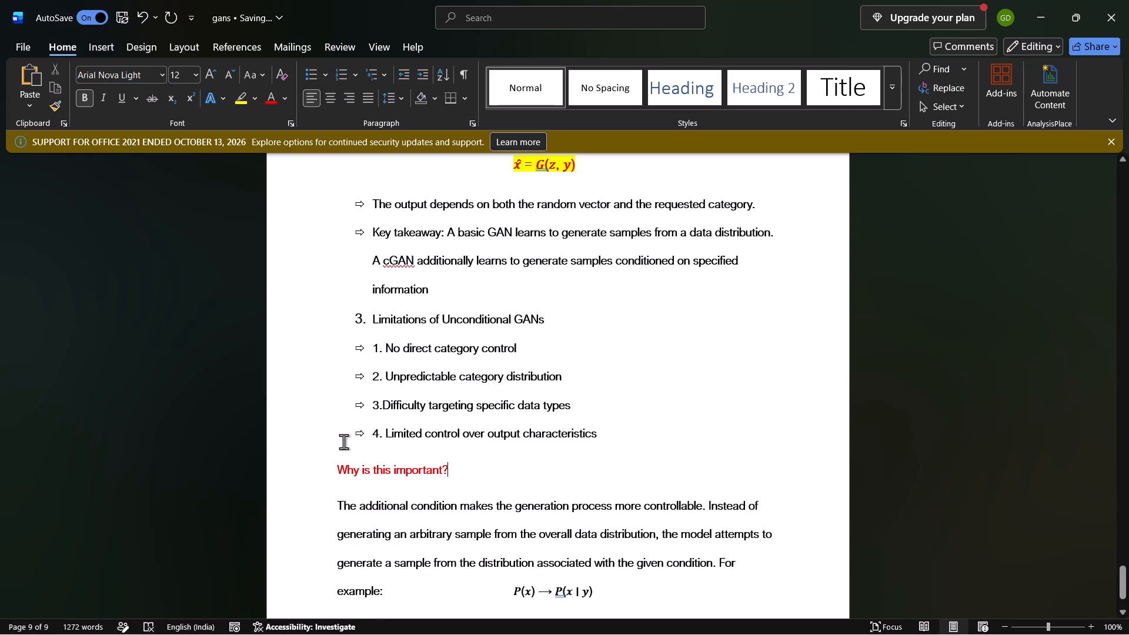
drag(338, 502, 473, 503)
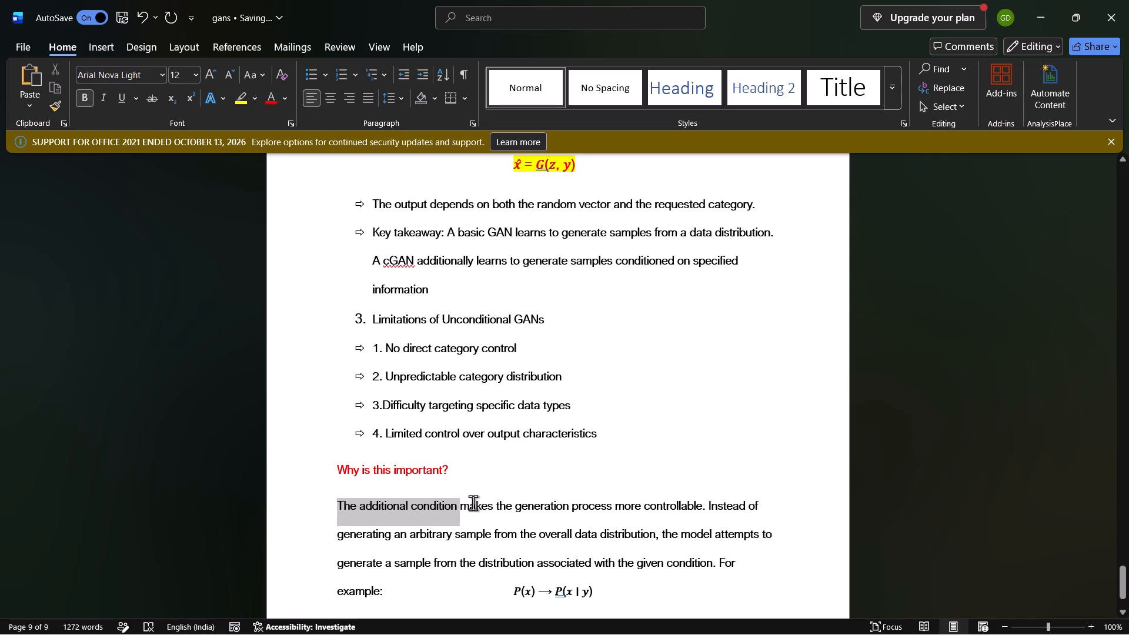
drag(473, 503, 759, 516)
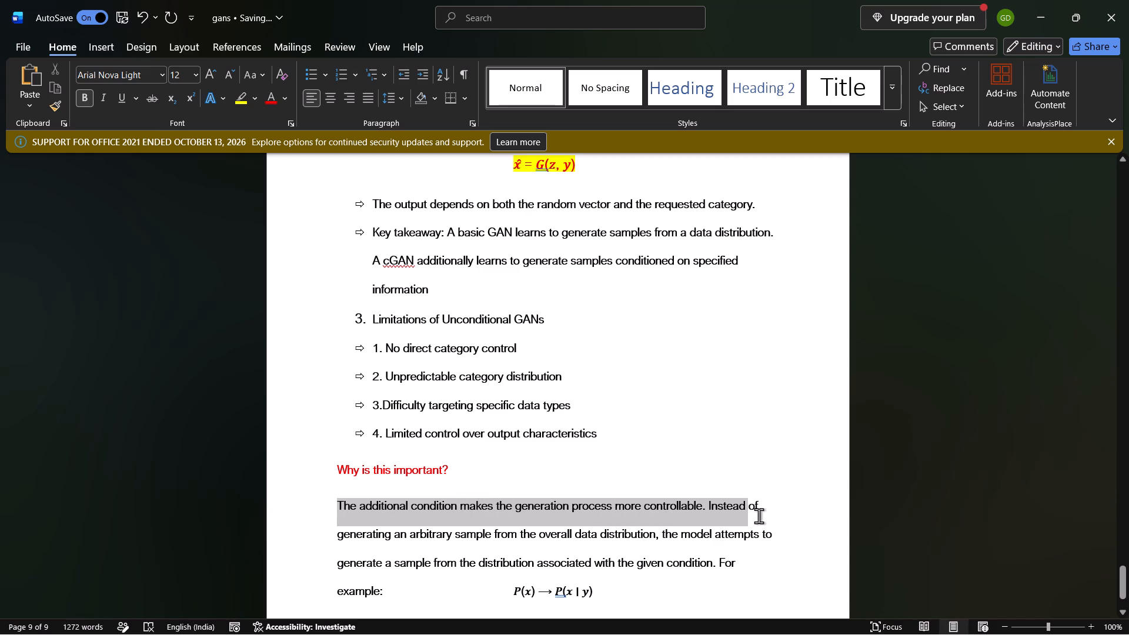
drag(759, 516, 759, 516)
drag(759, 514, 741, 513)
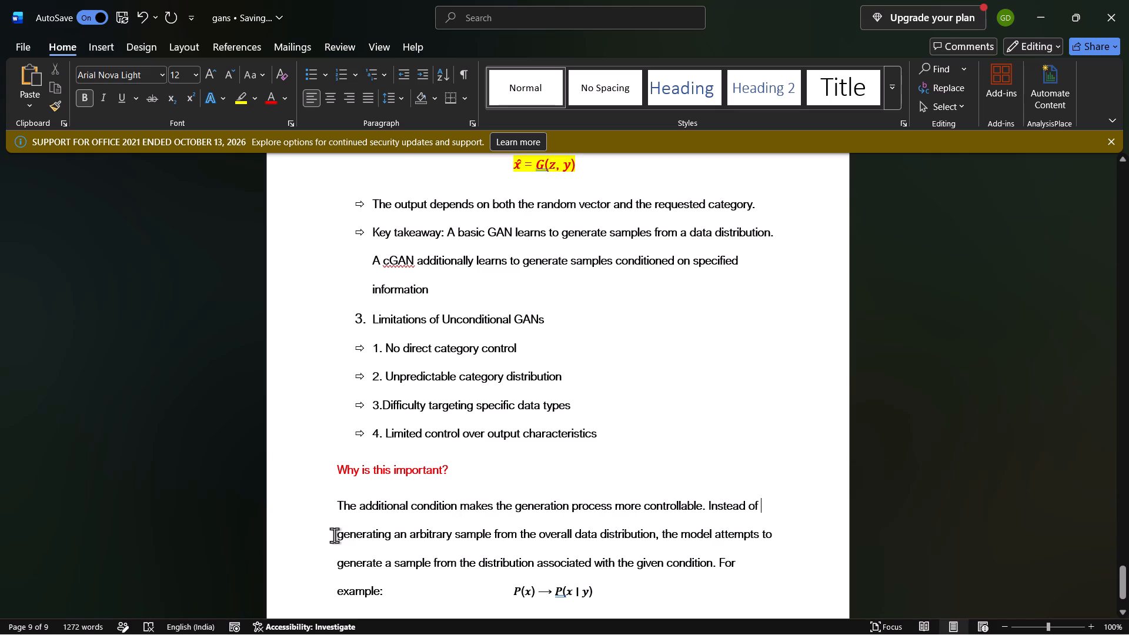
drag(338, 540, 557, 538)
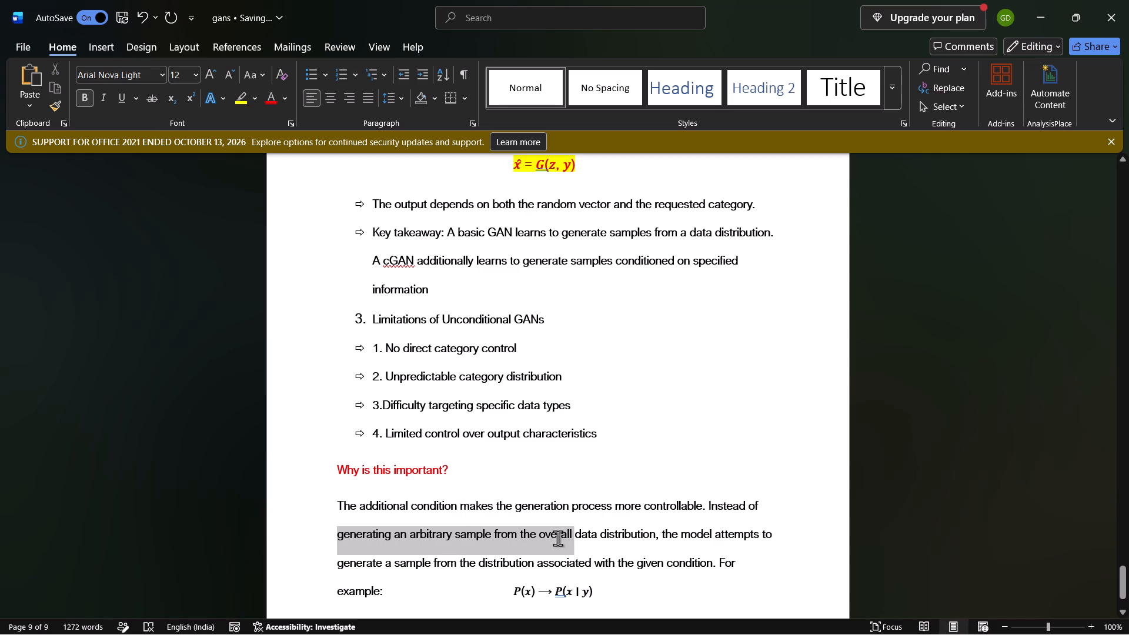
drag(557, 538, 654, 553)
click(654, 553)
drag(677, 531, 368, 513)
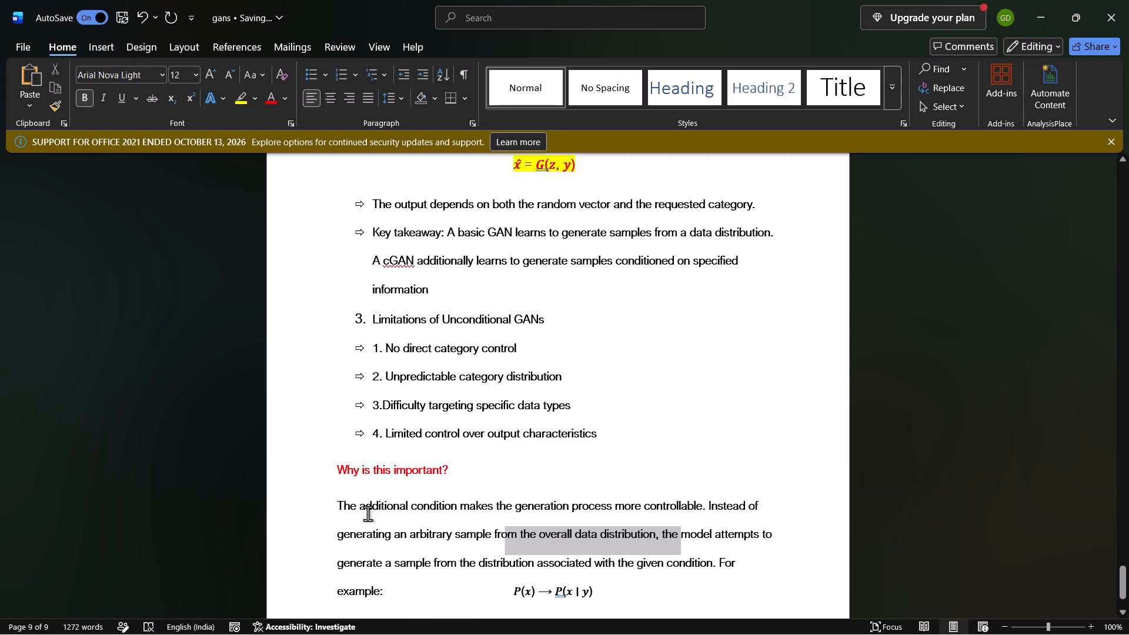
drag(368, 513, 751, 546)
Add two new lines after the formula P(x) → P(x | y) at the end of the notes.
click(747, 540)
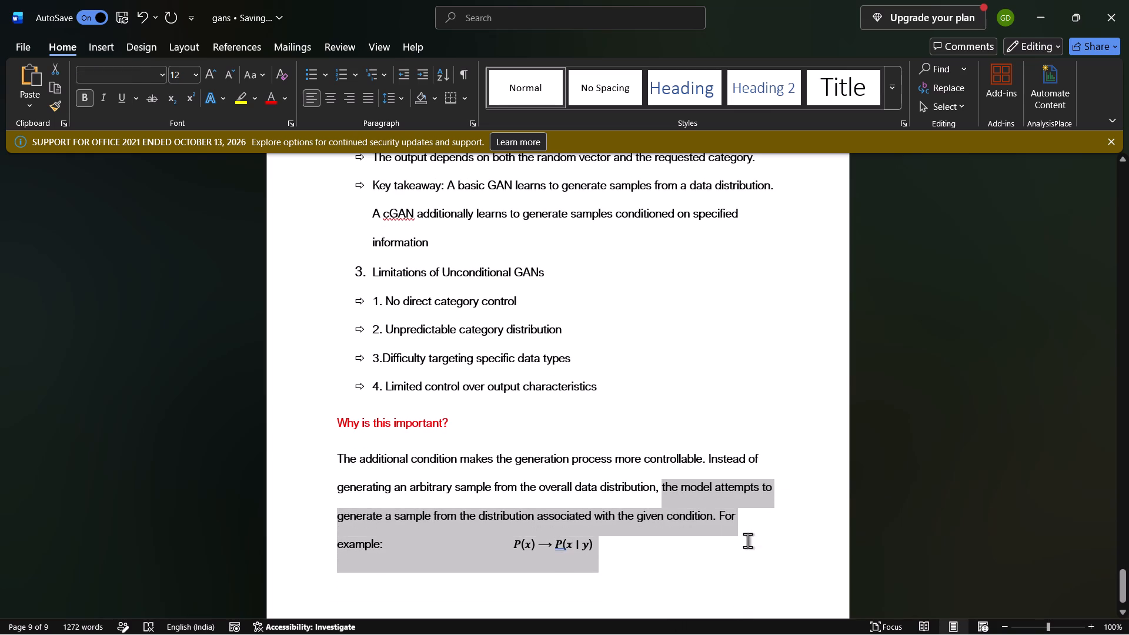
key(Return)
key(Return)
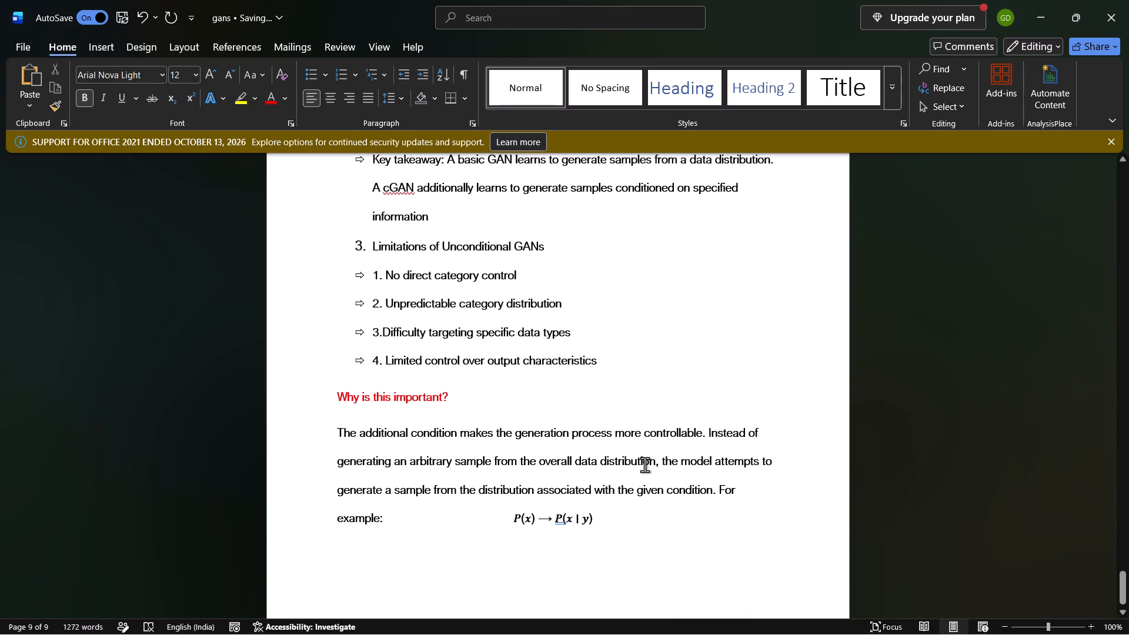
Read the rest of the pasted paragraph, from "the model attempts to" through "the given condition".
drag(671, 459, 763, 474)
click(769, 460)
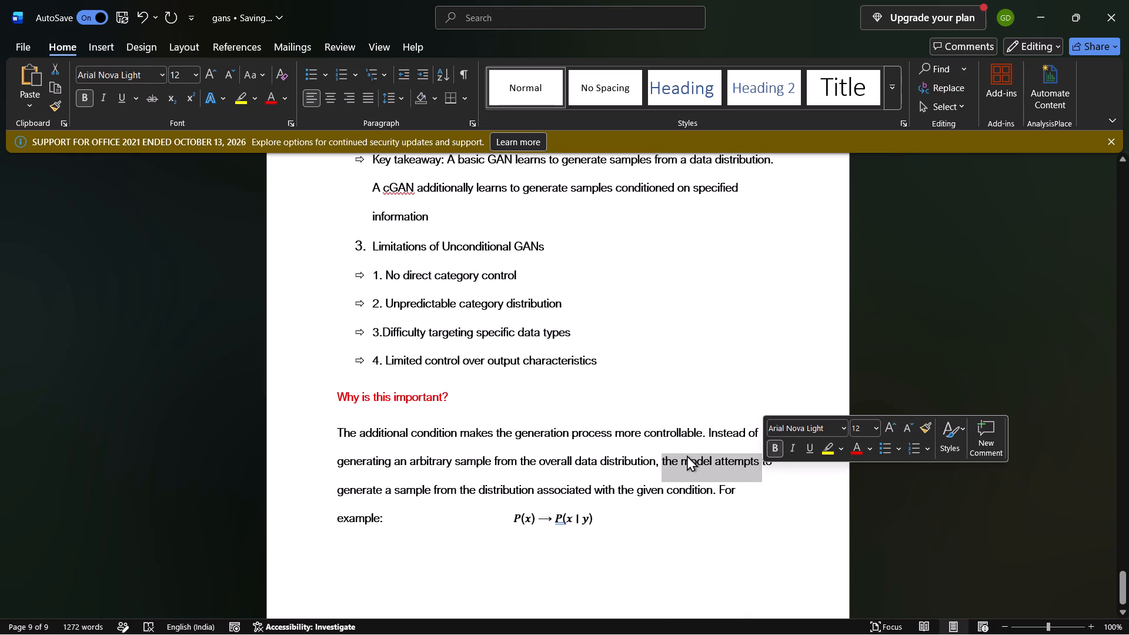
click(662, 454)
drag(666, 460, 763, 464)
drag(340, 486, 341, 486)
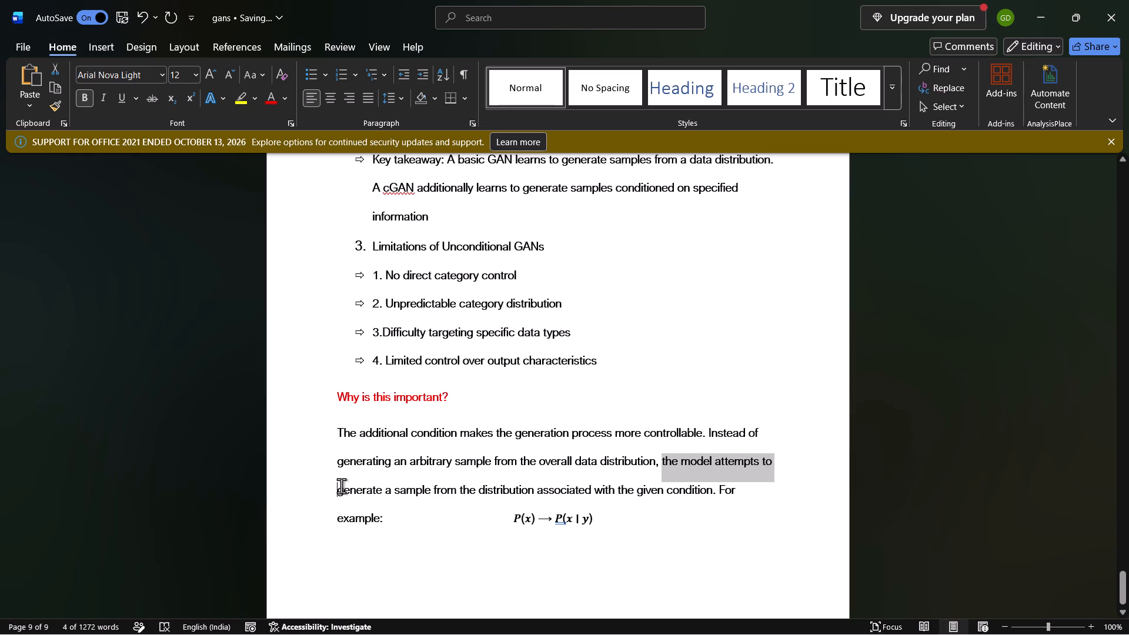
drag(341, 486, 652, 489)
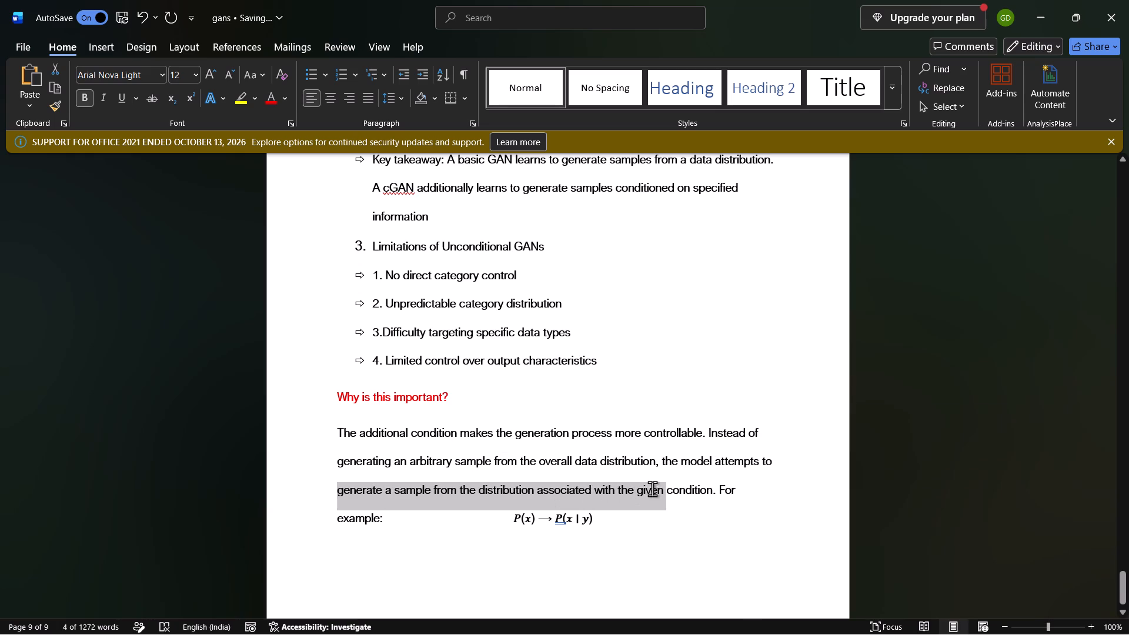
drag(652, 489, 757, 501)
click(756, 500)
alt+click(755, 500)
Switch back to the PDF and dismiss the browser's unsupported command-line flag notice.
key(alt+Tab)
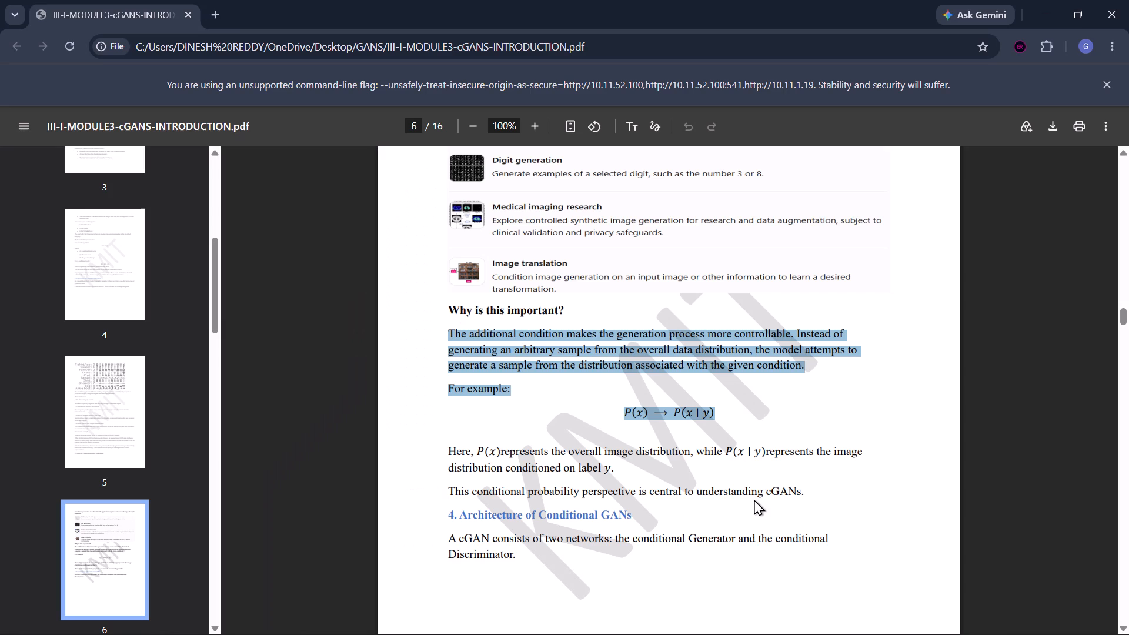
click(481, 416)
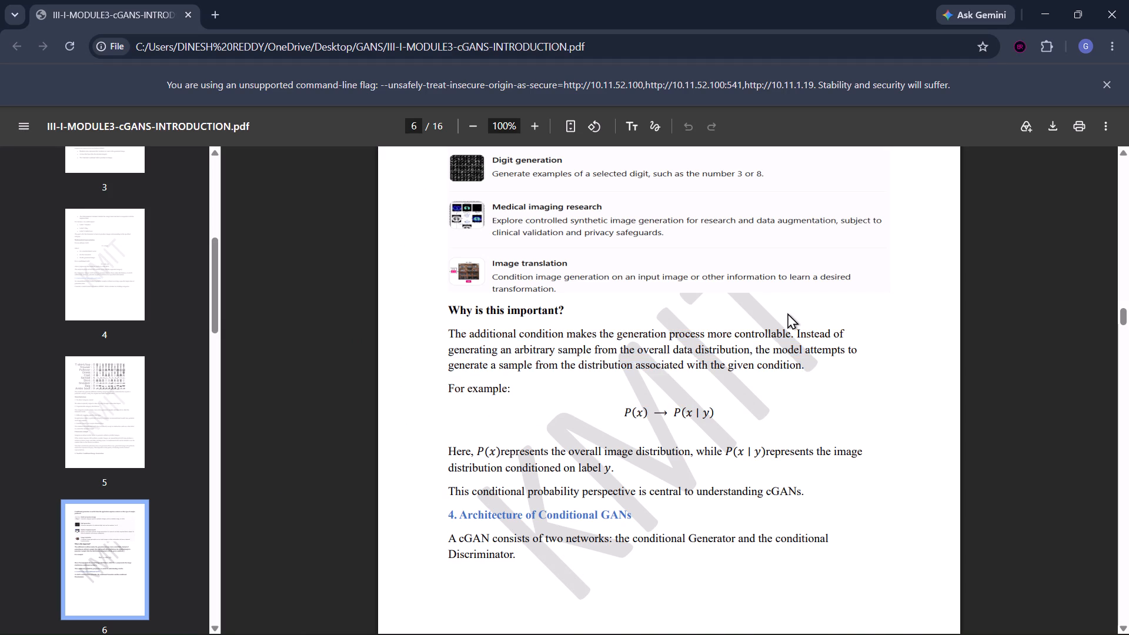
middle_click(787, 313)
middle_click(809, 349)
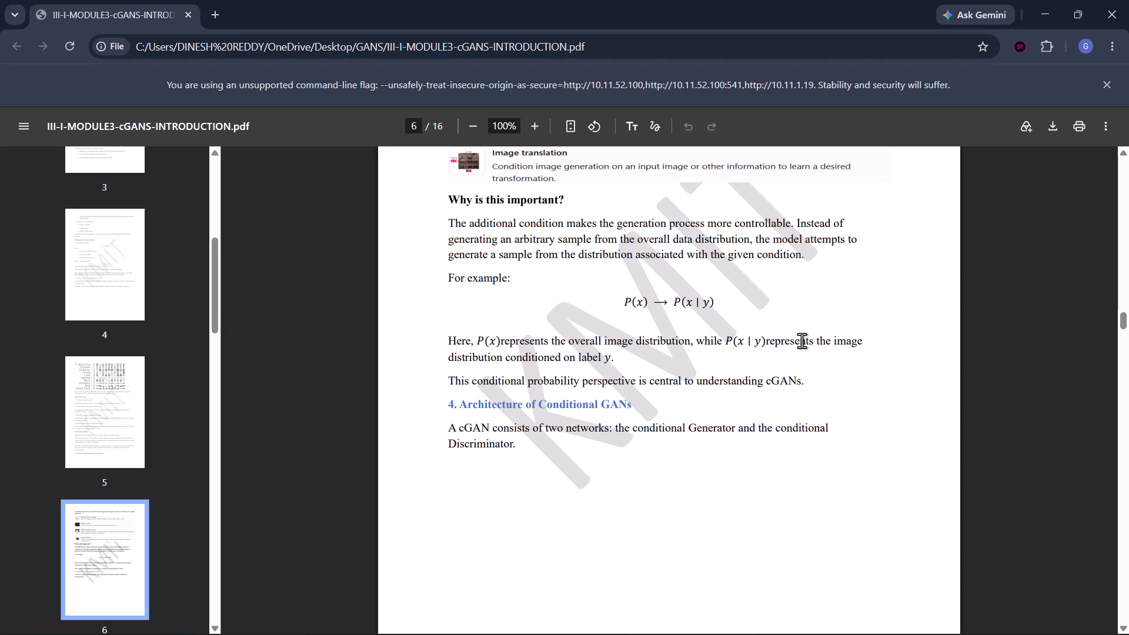
click(1101, 81)
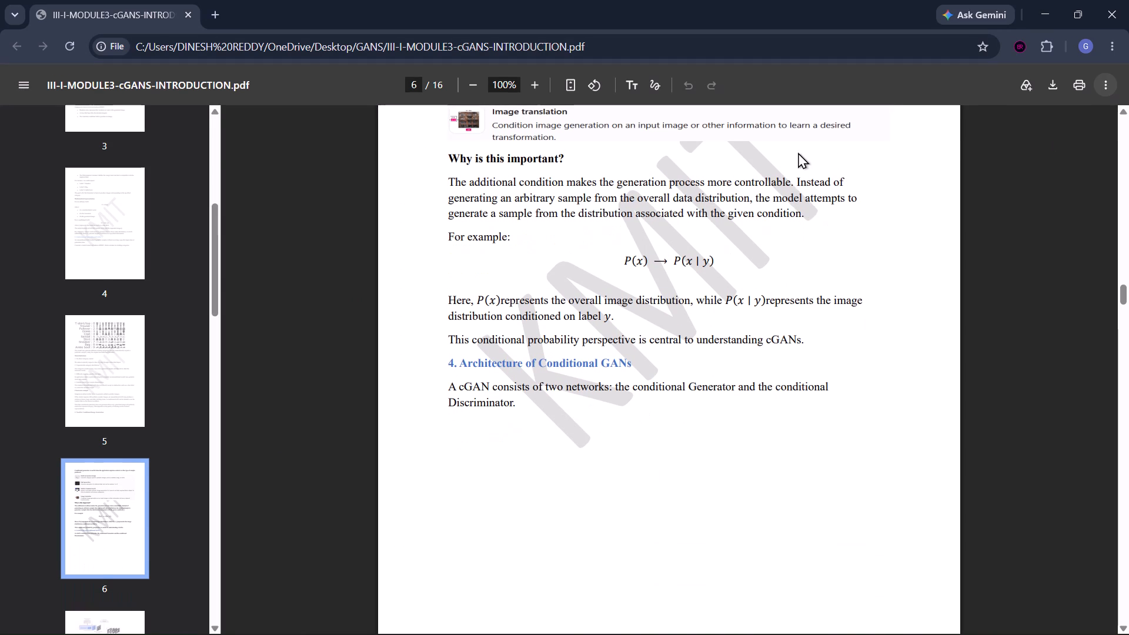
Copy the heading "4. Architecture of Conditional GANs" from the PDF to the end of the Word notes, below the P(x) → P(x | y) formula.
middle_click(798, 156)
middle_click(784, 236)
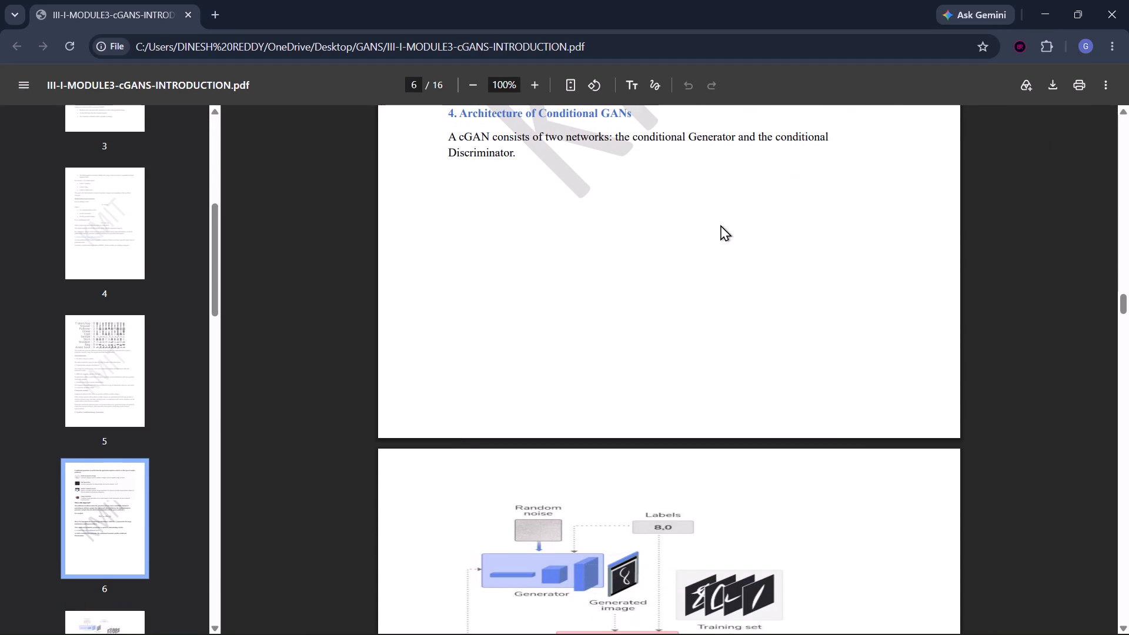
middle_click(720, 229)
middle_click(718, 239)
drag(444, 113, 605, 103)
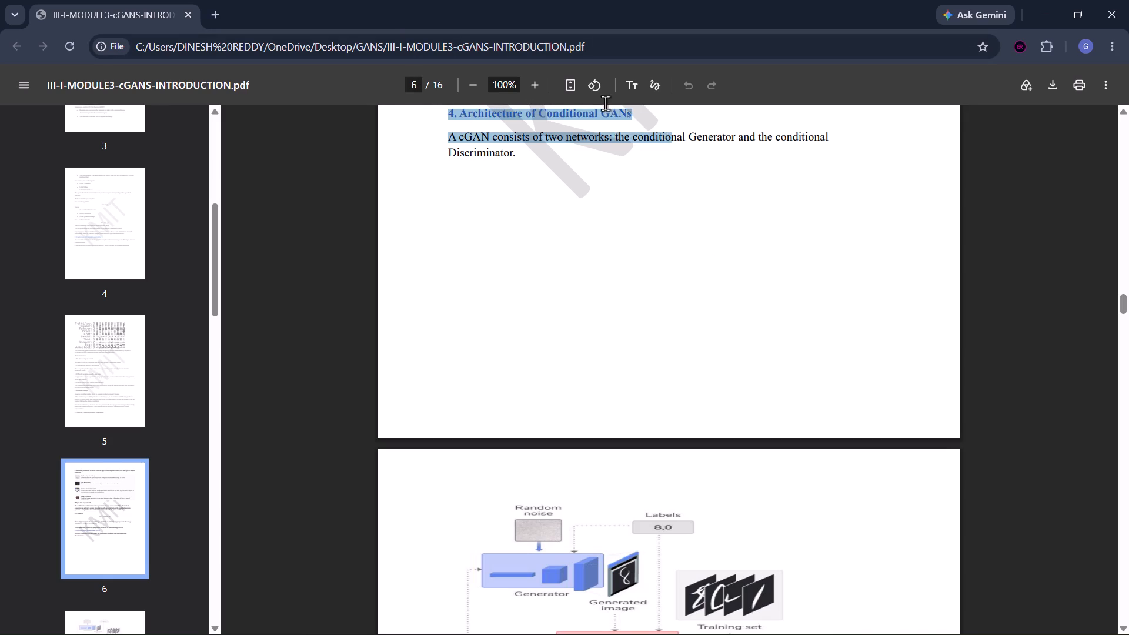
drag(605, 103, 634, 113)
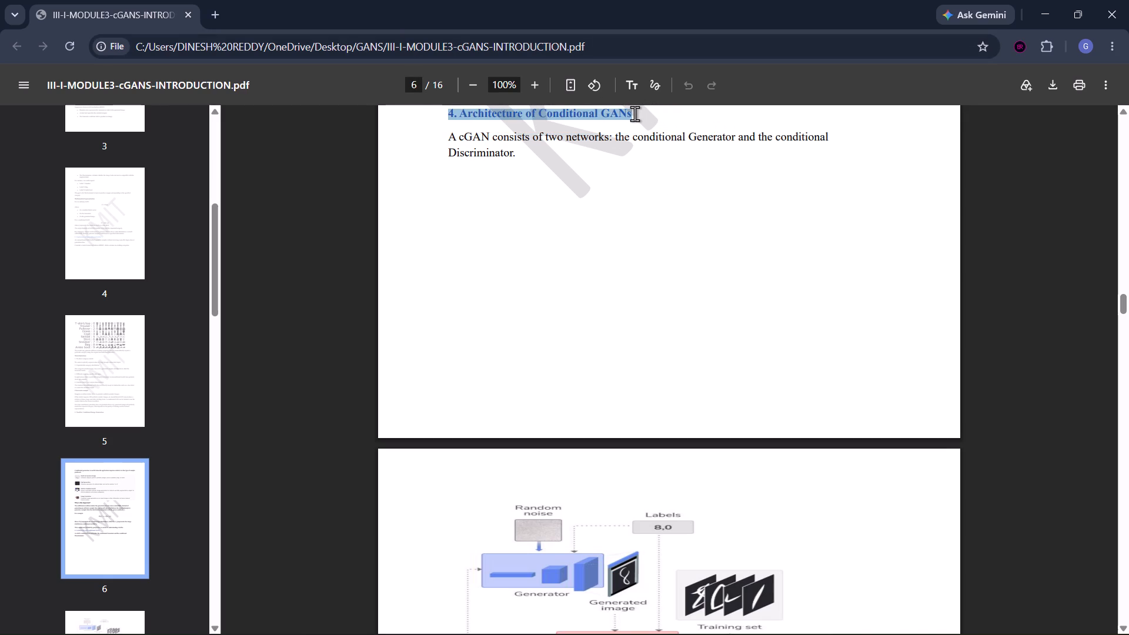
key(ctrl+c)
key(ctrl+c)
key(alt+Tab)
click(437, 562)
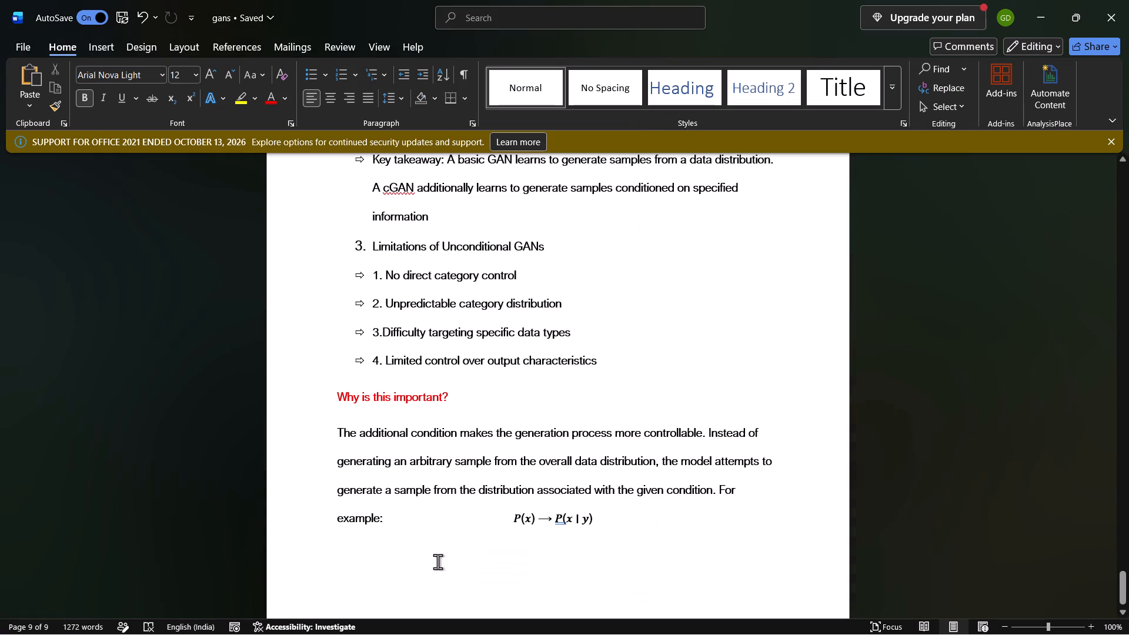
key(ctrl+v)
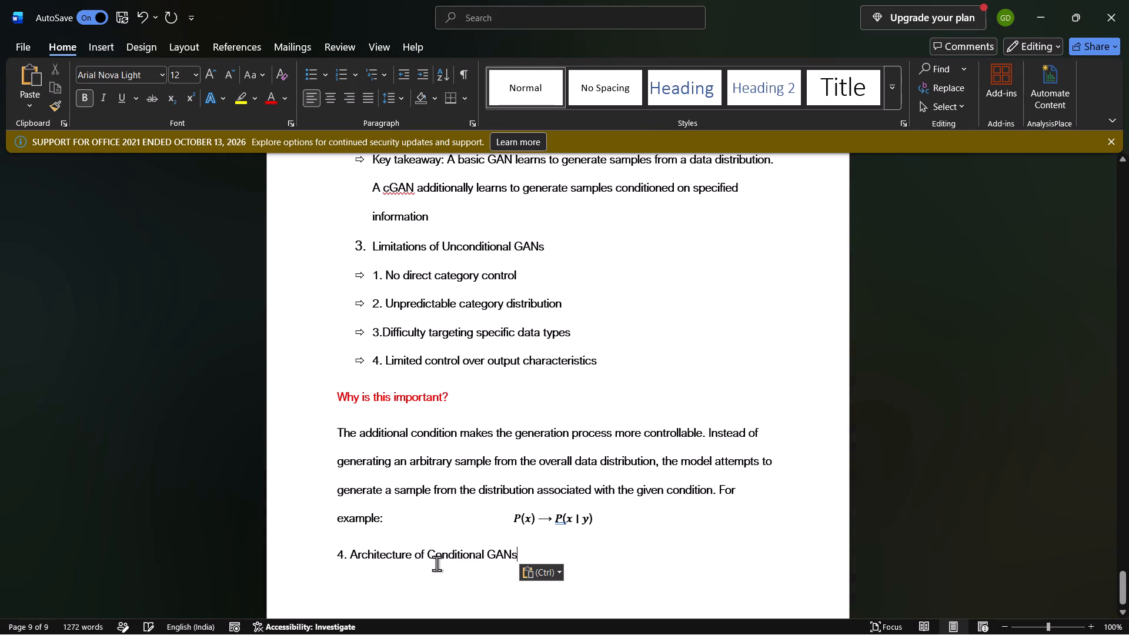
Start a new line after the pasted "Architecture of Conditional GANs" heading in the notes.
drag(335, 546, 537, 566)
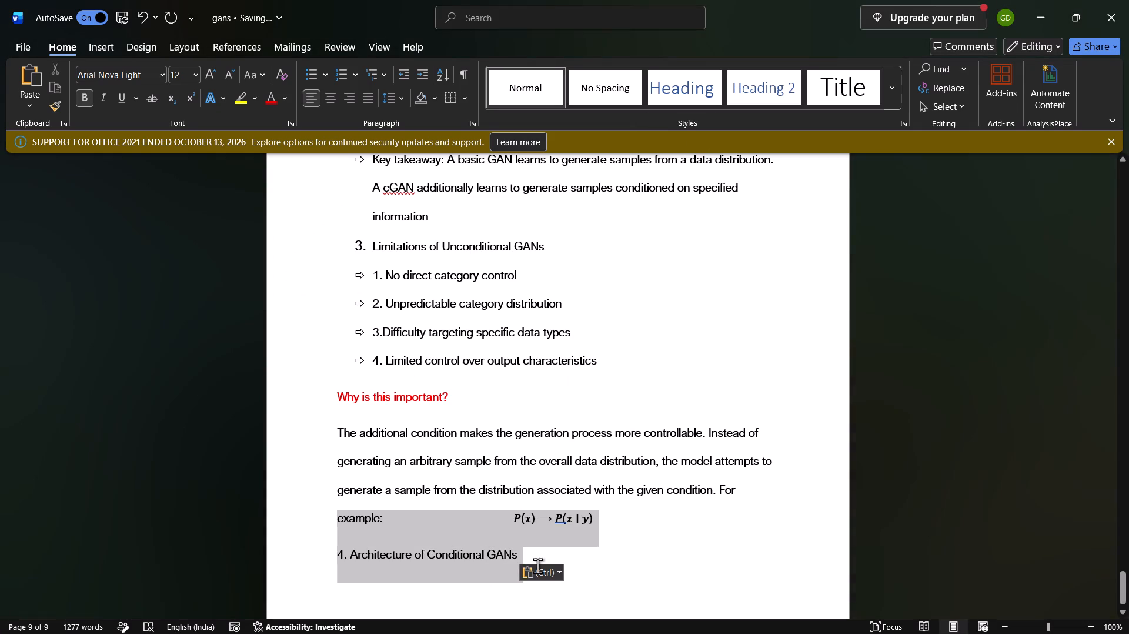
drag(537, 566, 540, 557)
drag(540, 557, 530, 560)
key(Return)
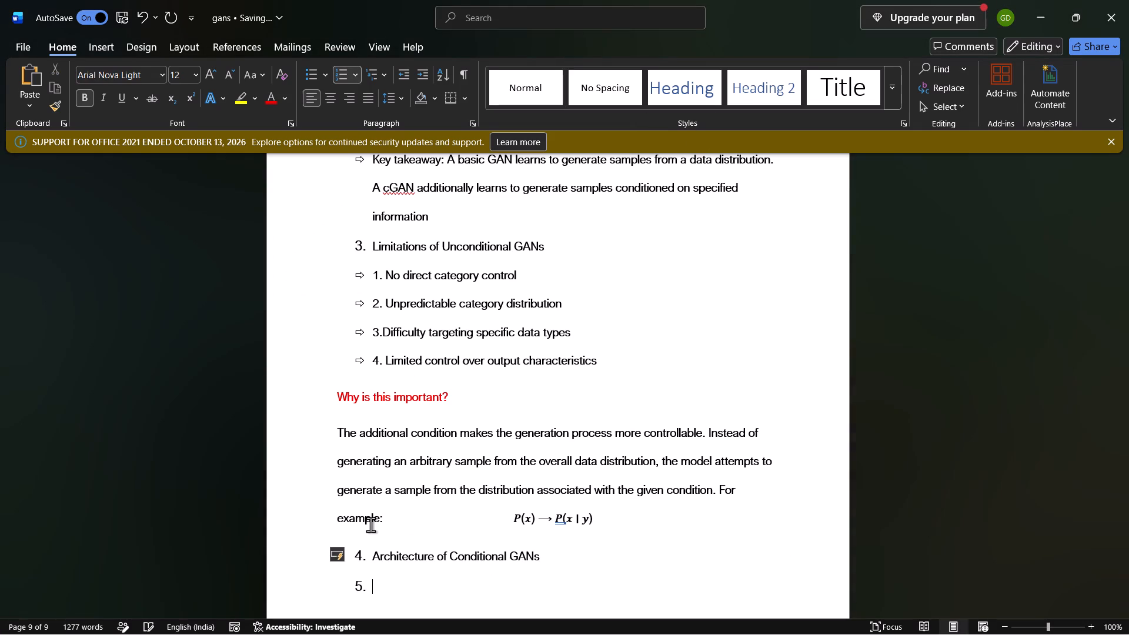
Switch back to the PDF and read the "A. Conditional Generator" section on page 7, from its two inputs through "random vector".
key(alt+Tab)
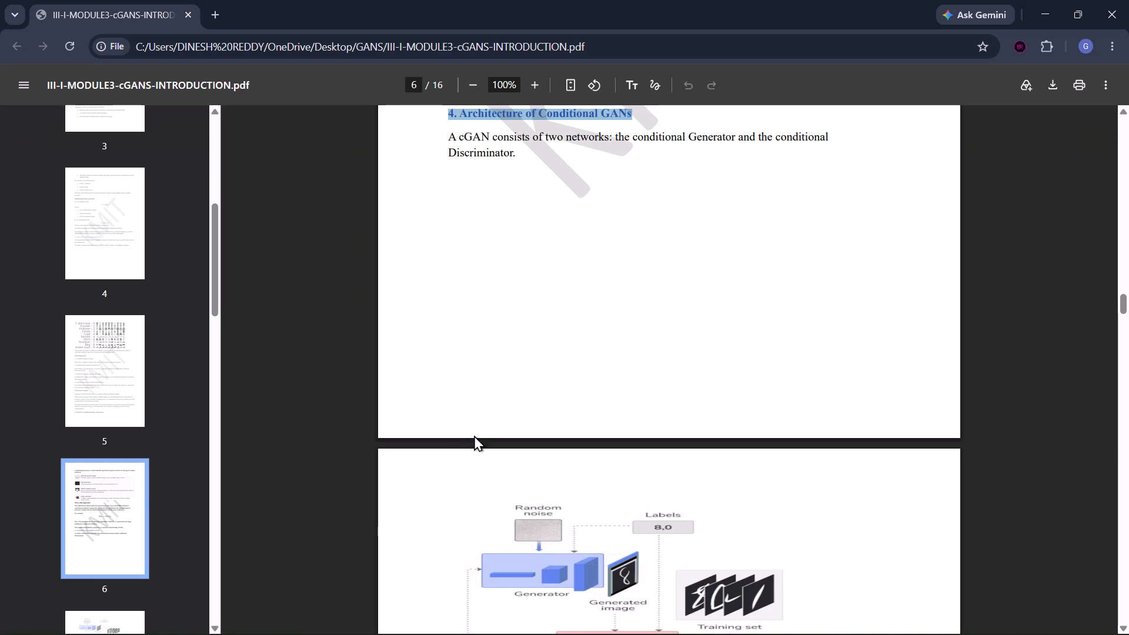
middle_click(475, 435)
scroll(475, 437, up, 1)
middle_click(601, 540)
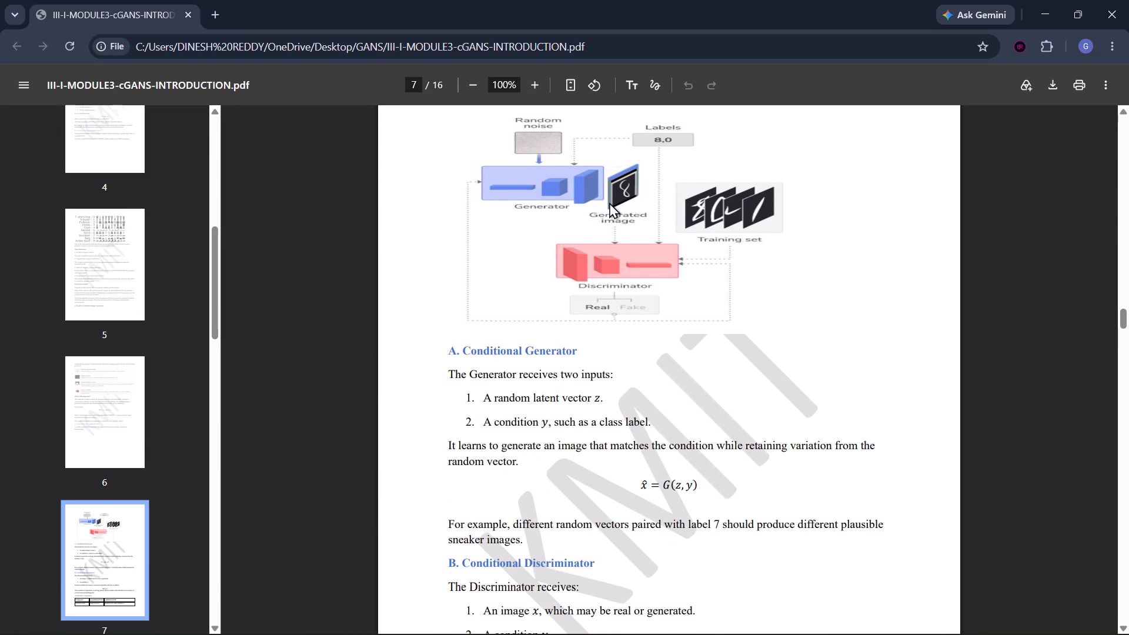
drag(437, 355, 717, 363)
click(717, 363)
drag(447, 369, 582, 373)
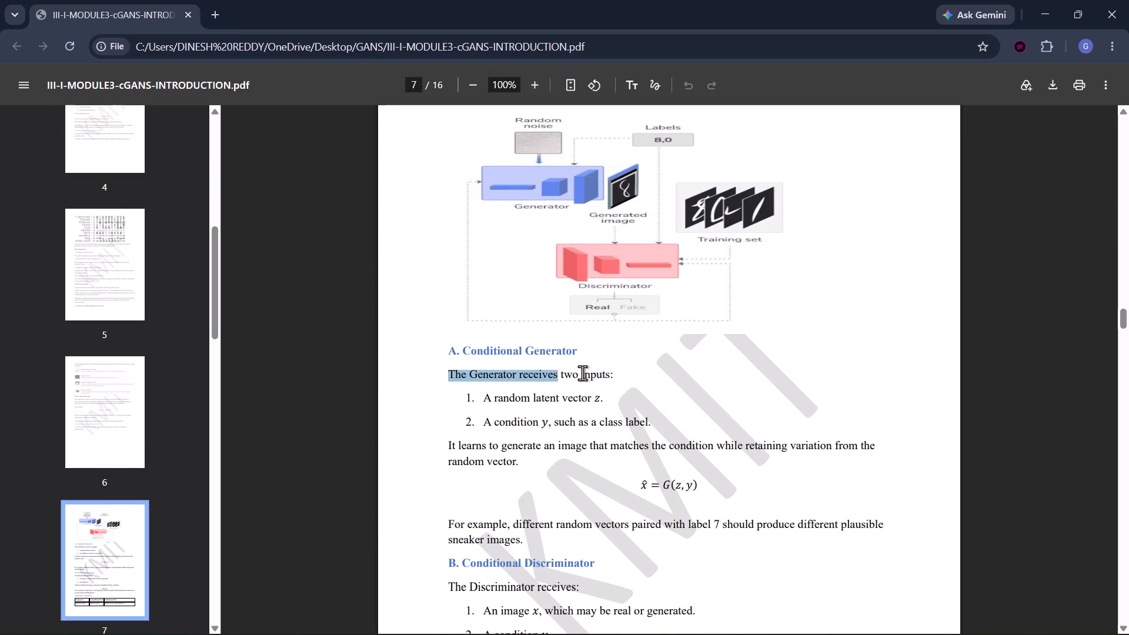
drag(582, 373, 621, 369)
click(621, 369)
drag(467, 401, 609, 386)
click(609, 386)
drag(464, 422, 671, 437)
drag(672, 437, 665, 436)
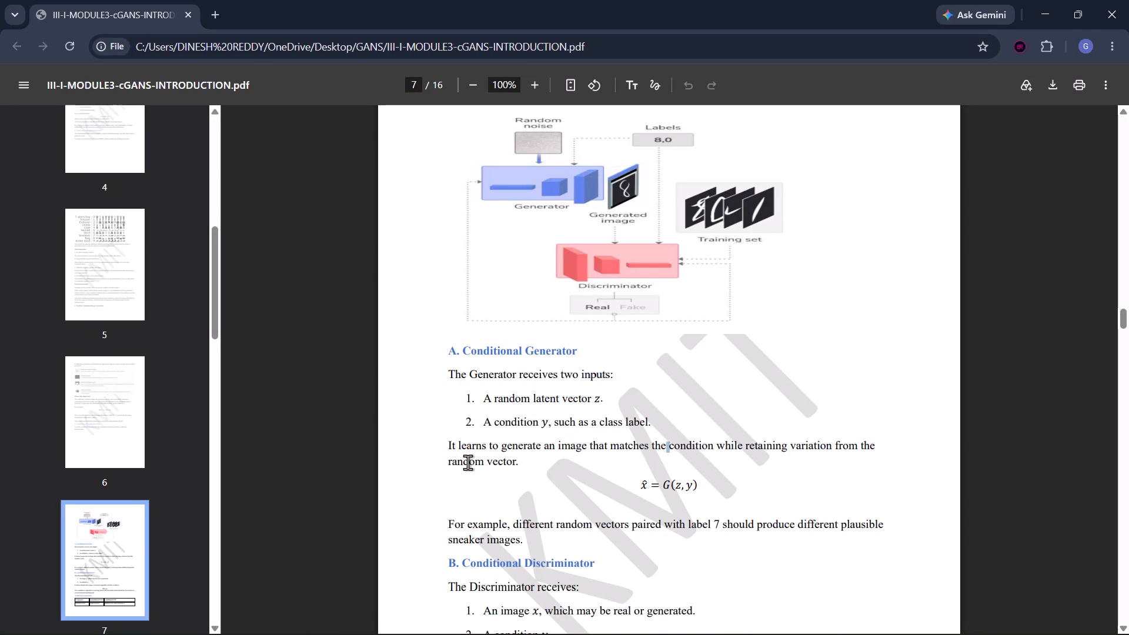
drag(456, 450, 746, 438)
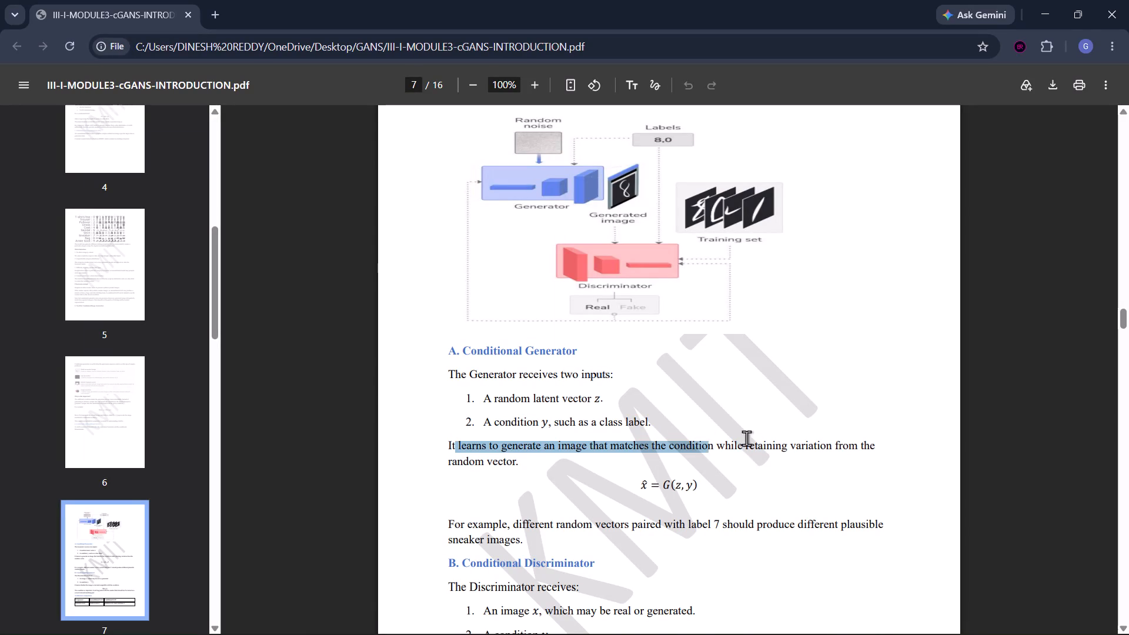
drag(746, 438, 874, 441)
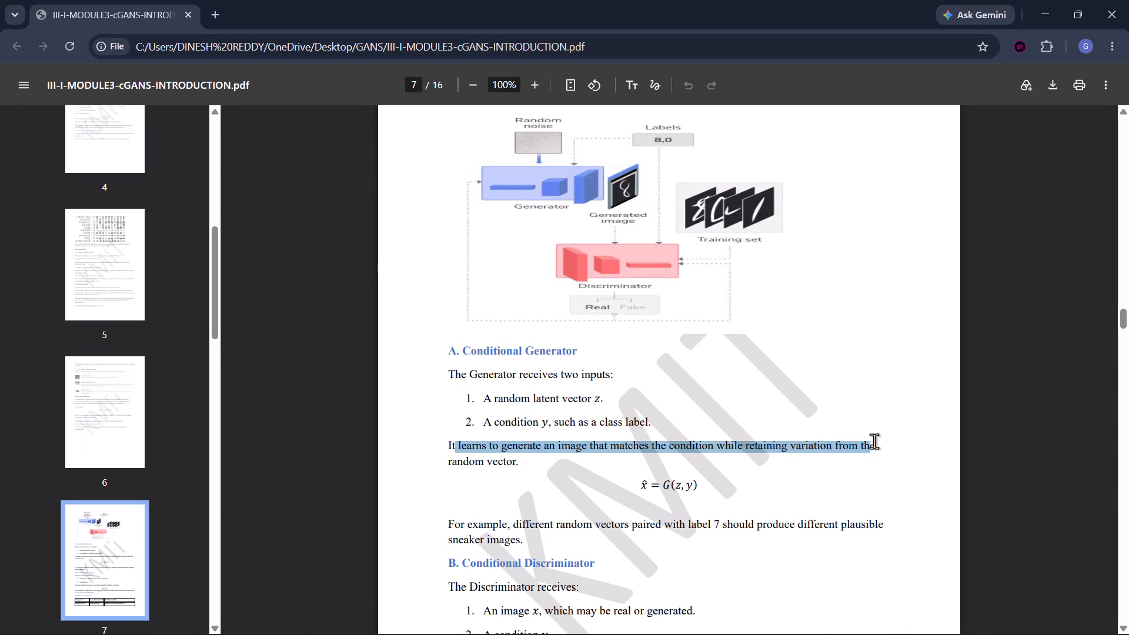
drag(874, 441, 520, 466)
click(519, 463)
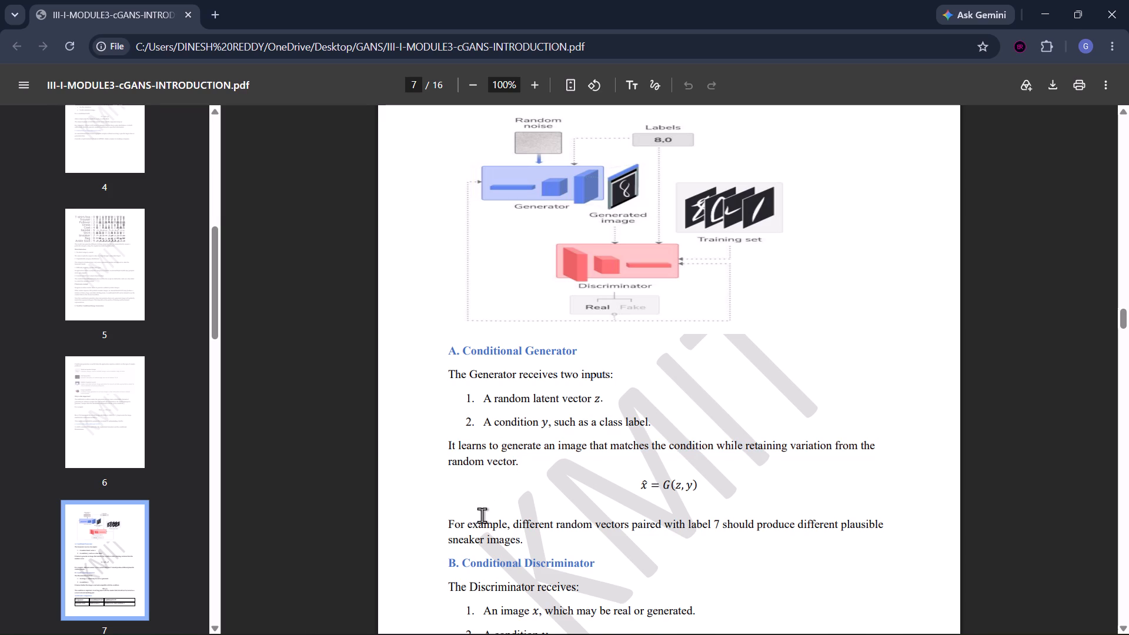
Read the start of the "B. Conditional Discriminator" section, covering what the Discriminator receives.
middle_click(484, 514)
middle_click(499, 579)
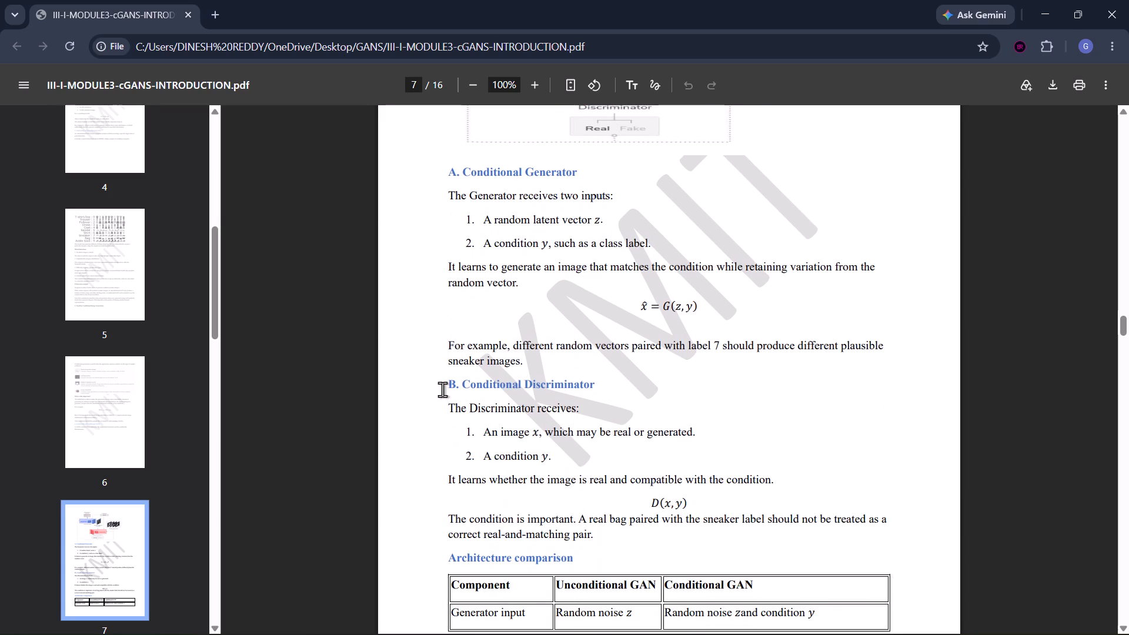
drag(449, 364, 599, 365)
click(600, 365)
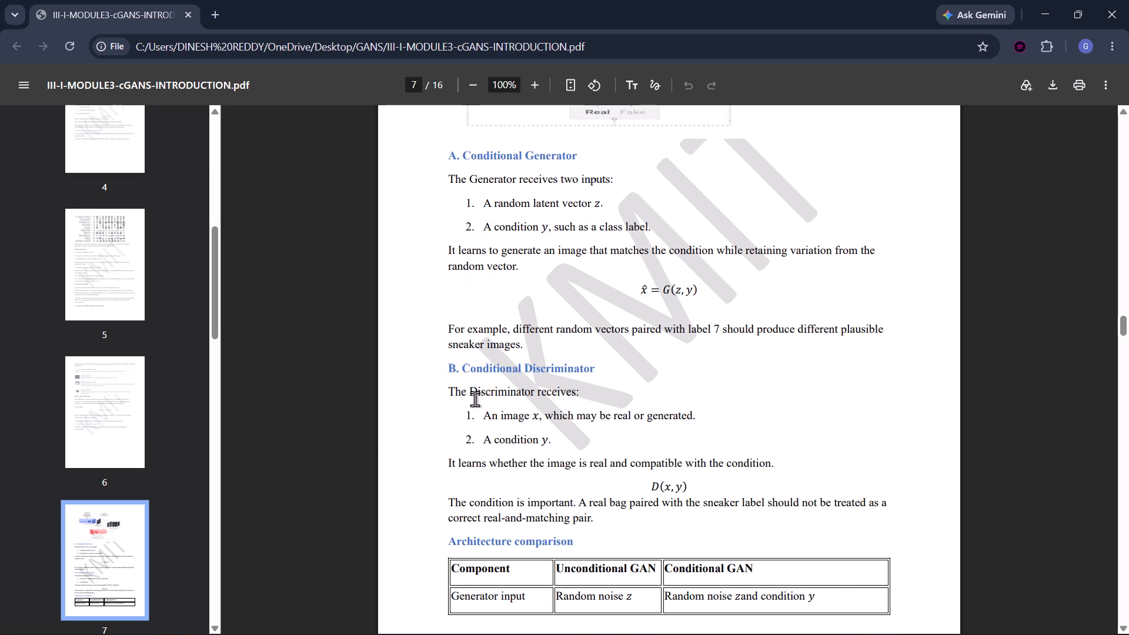
drag(447, 389, 580, 392)
click(580, 392)
drag(456, 423, 518, 419)
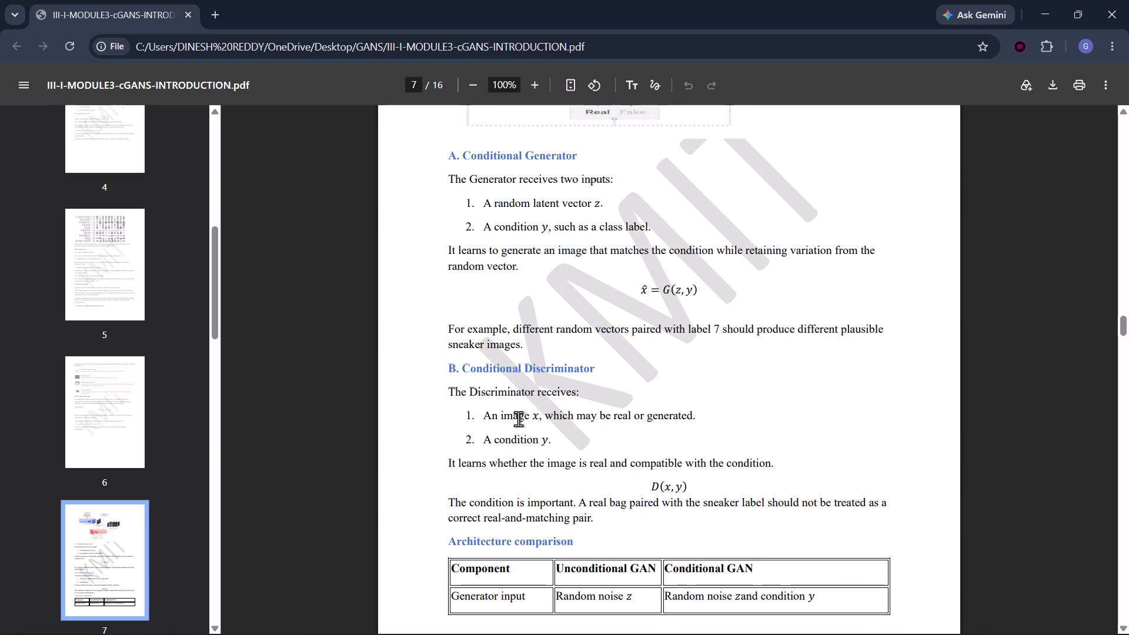
drag(518, 419, 559, 415)
click(559, 415)
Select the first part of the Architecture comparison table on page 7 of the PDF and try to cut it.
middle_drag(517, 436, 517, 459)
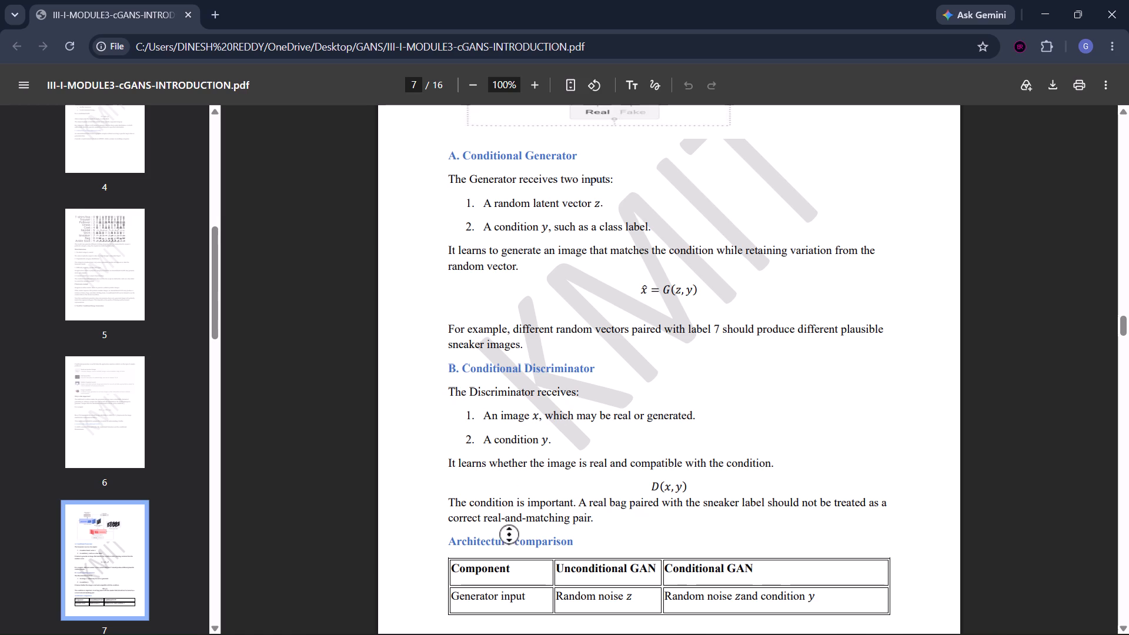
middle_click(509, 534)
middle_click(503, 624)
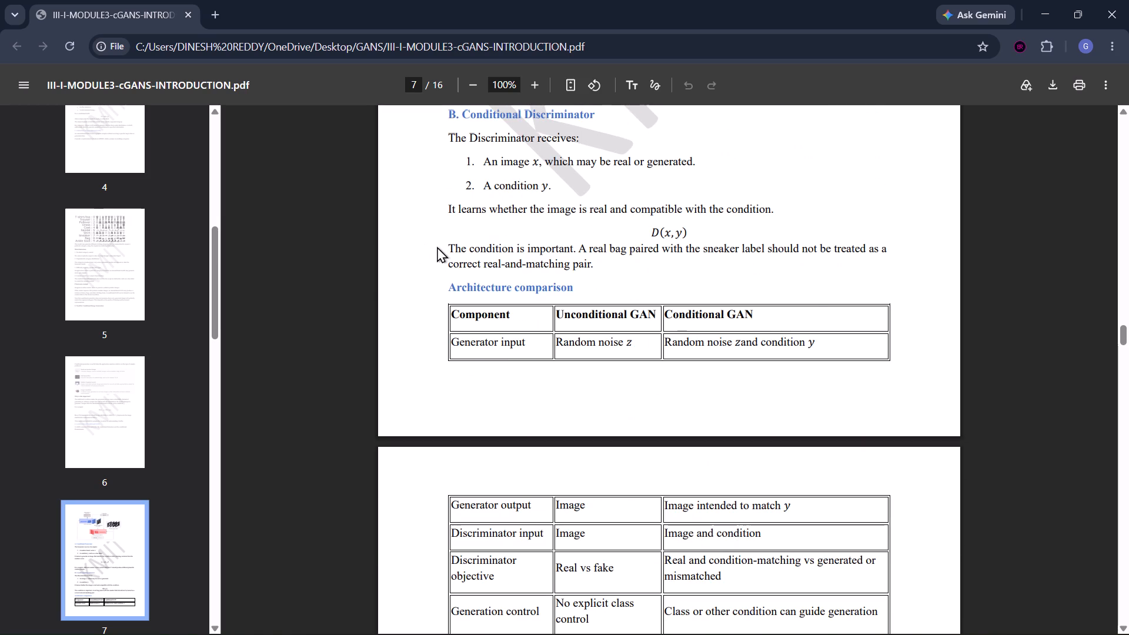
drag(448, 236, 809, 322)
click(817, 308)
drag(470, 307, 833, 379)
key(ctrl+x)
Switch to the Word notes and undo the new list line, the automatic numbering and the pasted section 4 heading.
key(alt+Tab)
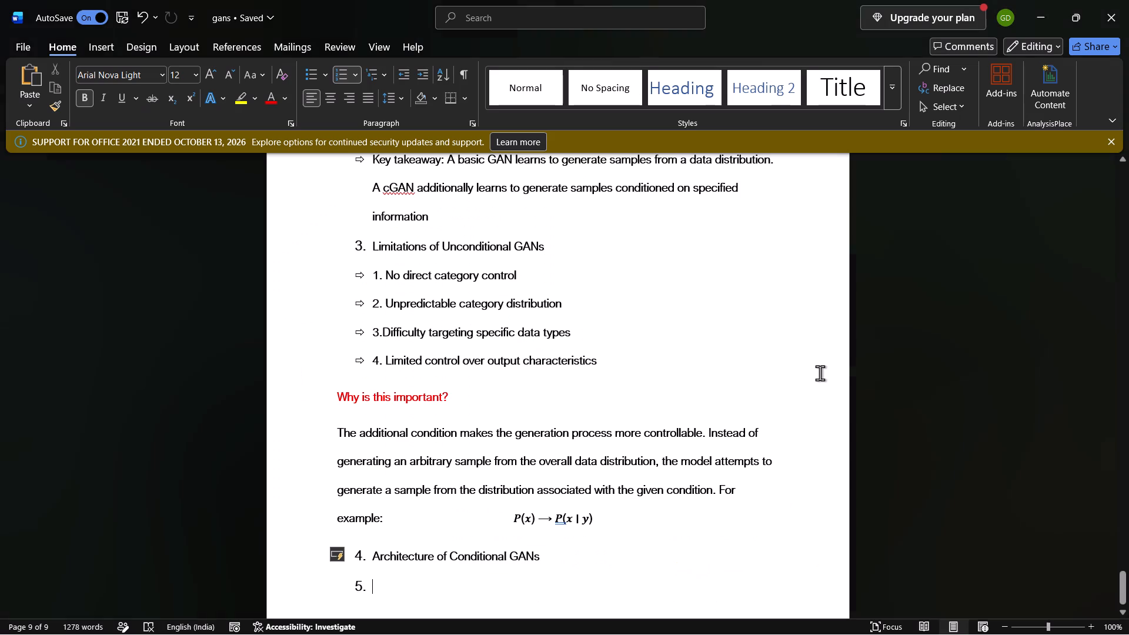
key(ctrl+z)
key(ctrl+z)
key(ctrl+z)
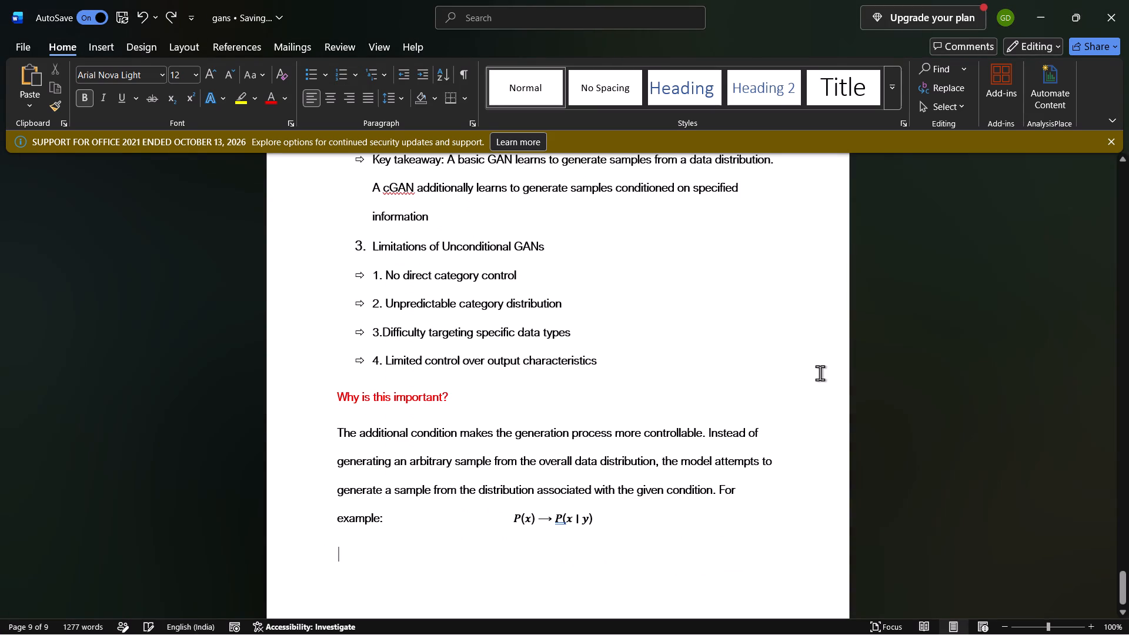
Return to the PDF and read the Architecture comparison table's header and its Generator input row.
key(alt+Tab)
scroll(784, 353, up, 1)
scroll(775, 350, down, 1)
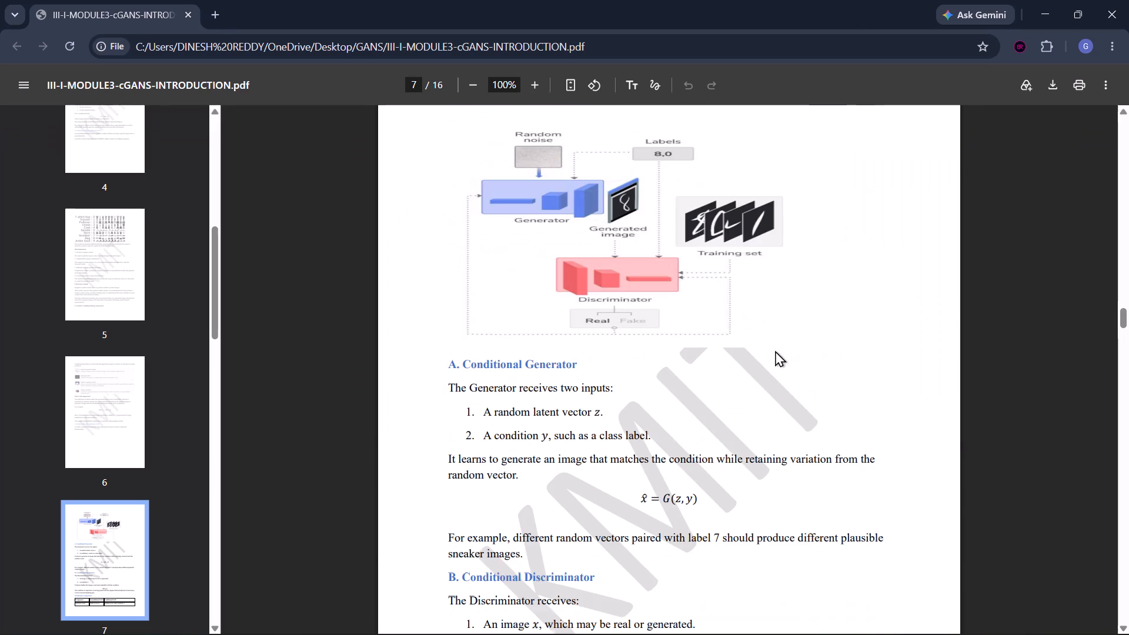
middle_click(630, 334)
click(444, 325)
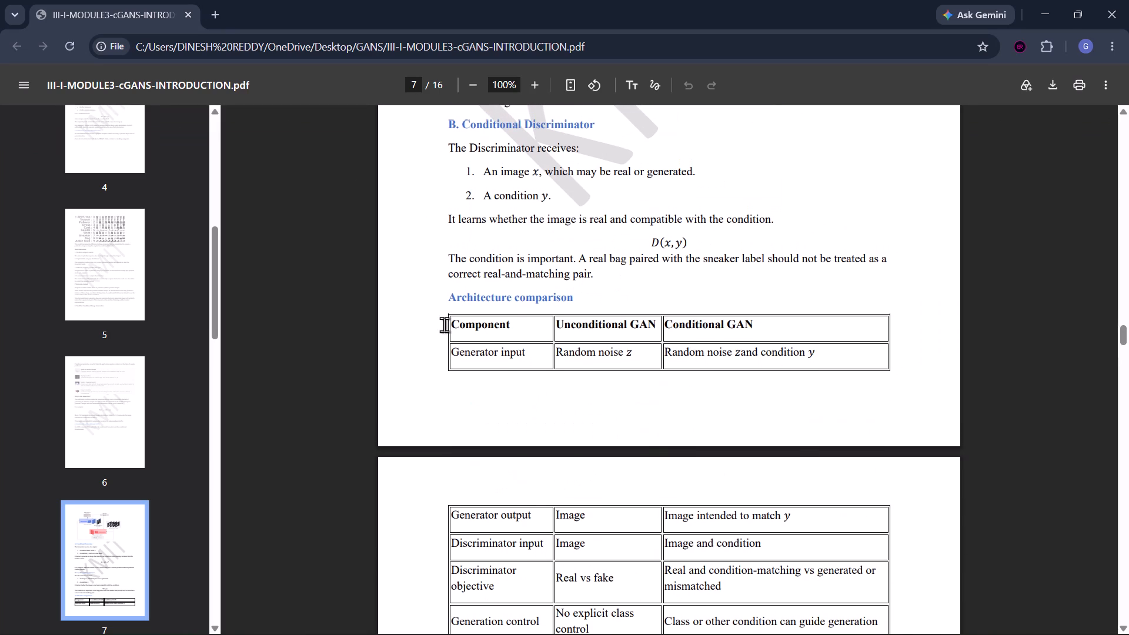
drag(445, 325, 754, 333)
click(754, 333)
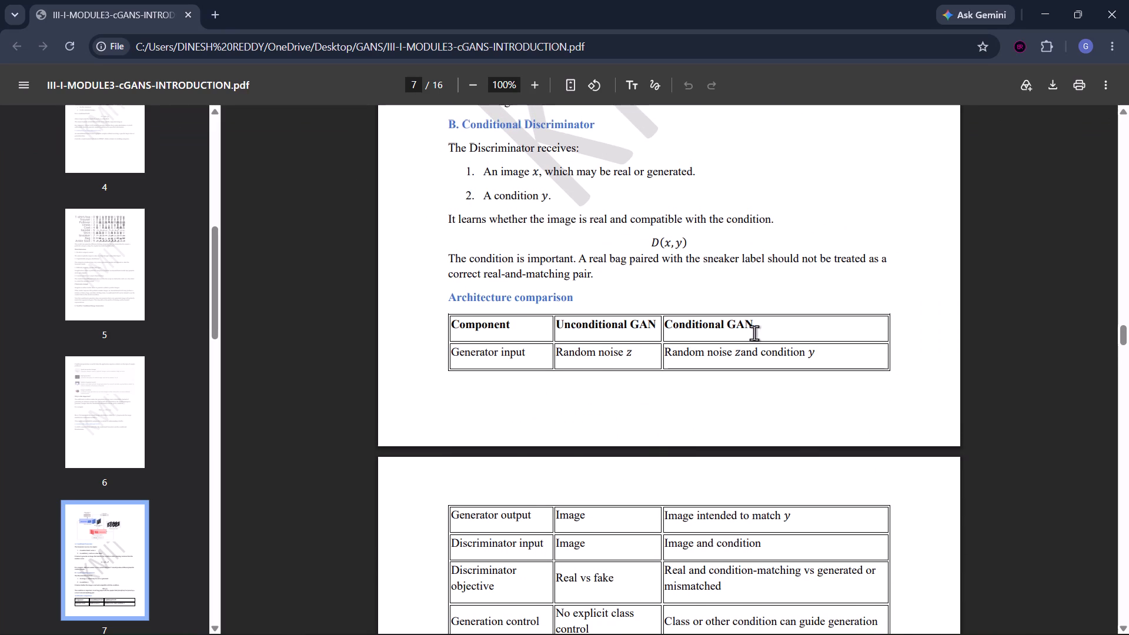
drag(445, 351, 544, 357)
click(544, 357)
drag(563, 351, 610, 360)
drag(610, 360, 650, 367)
click(650, 367)
Read the remaining Architecture comparison rows on page 8, from Generator output through Generation control, comparing unconditional and conditional GANs.
middle_click(664, 450)
middle_click(639, 514)
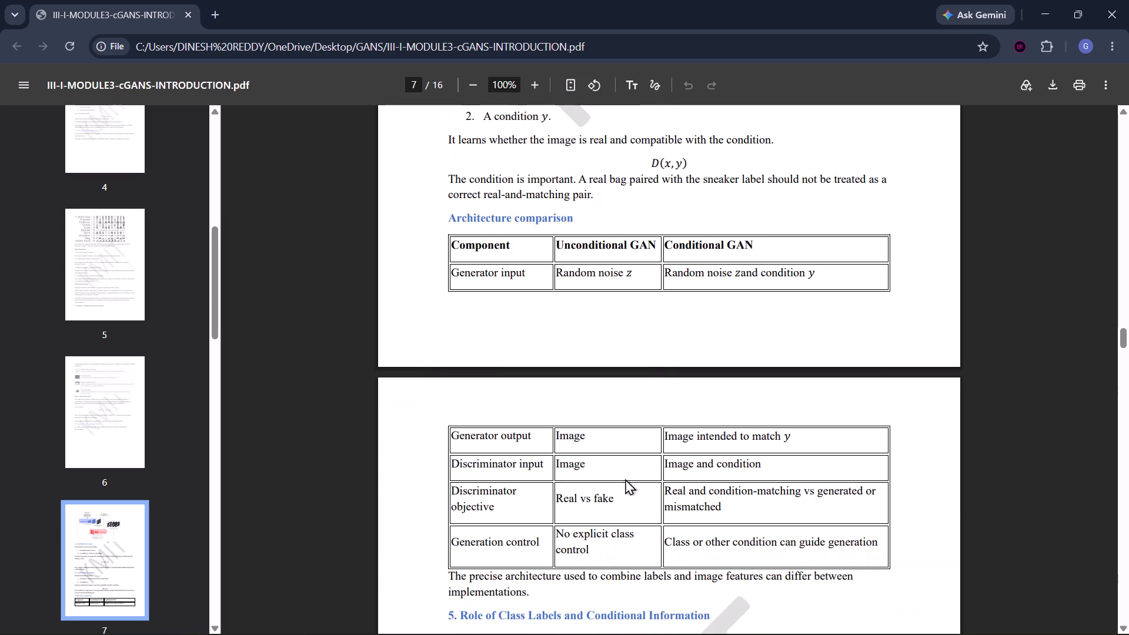
drag(555, 427, 579, 426)
click(579, 426)
drag(674, 433, 781, 470)
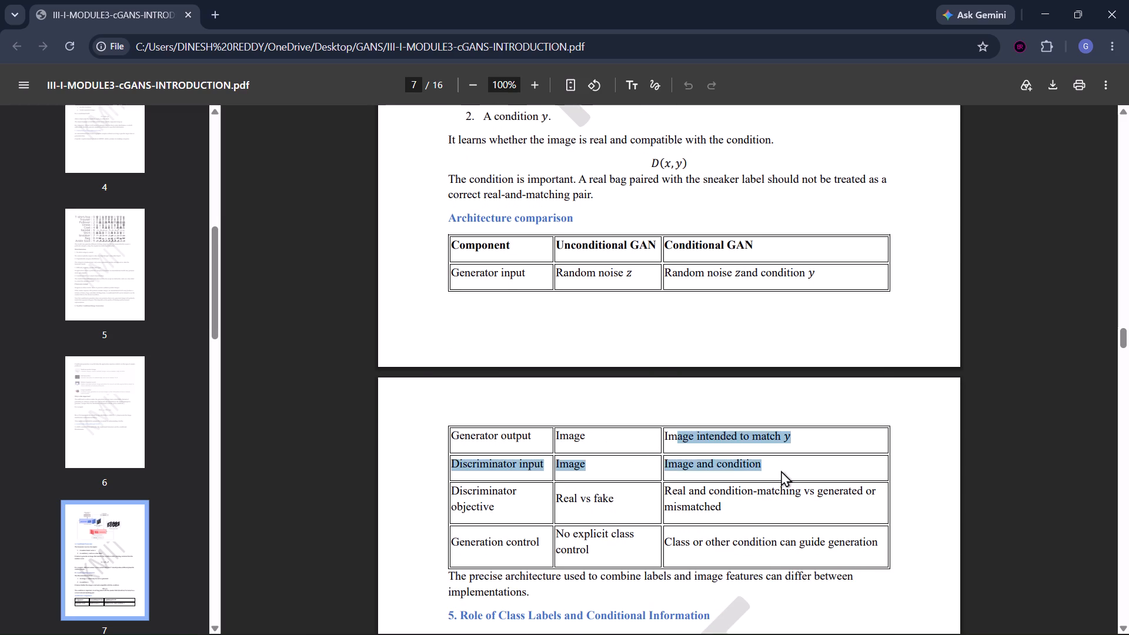
click(770, 475)
drag(540, 469, 627, 487)
click(627, 487)
drag(673, 457, 750, 472)
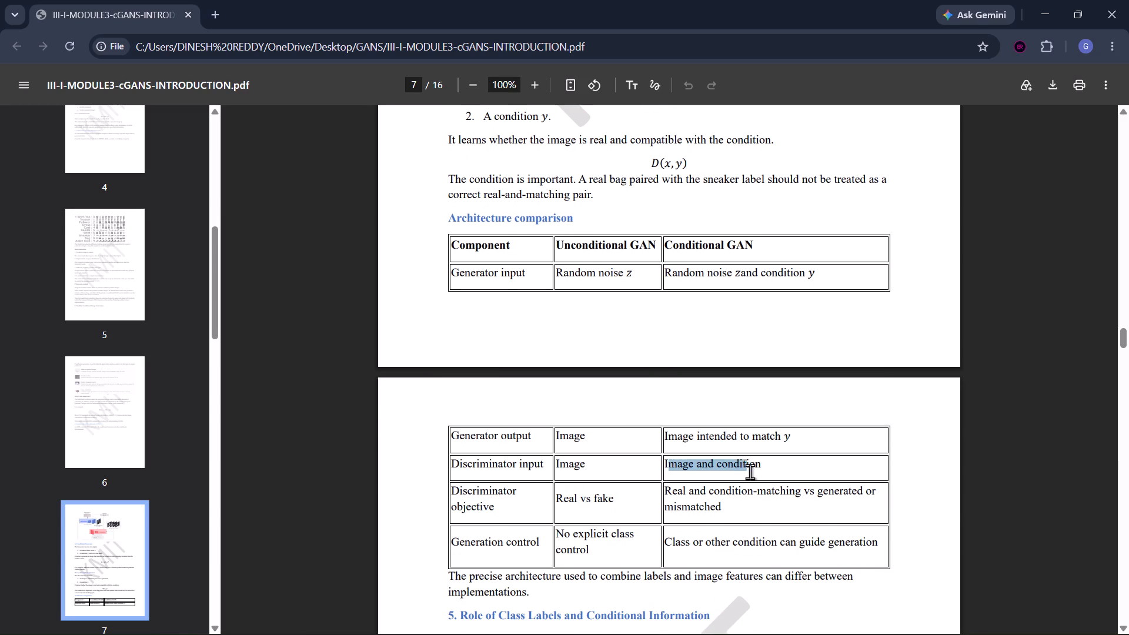
drag(750, 472, 755, 472)
click(758, 470)
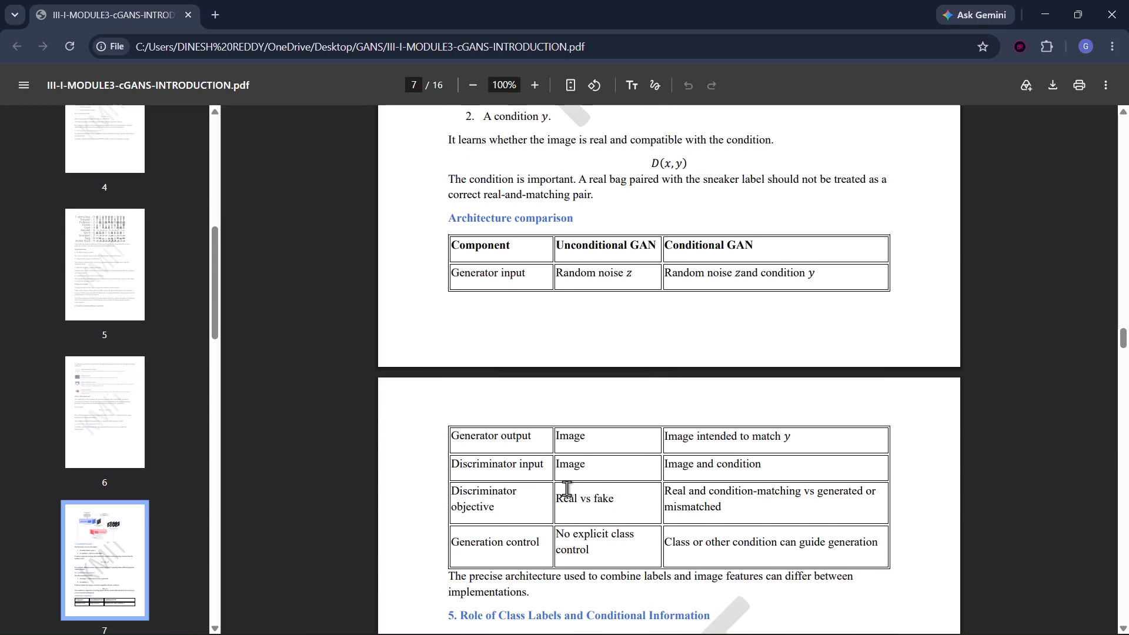
drag(550, 502, 641, 514)
click(642, 514)
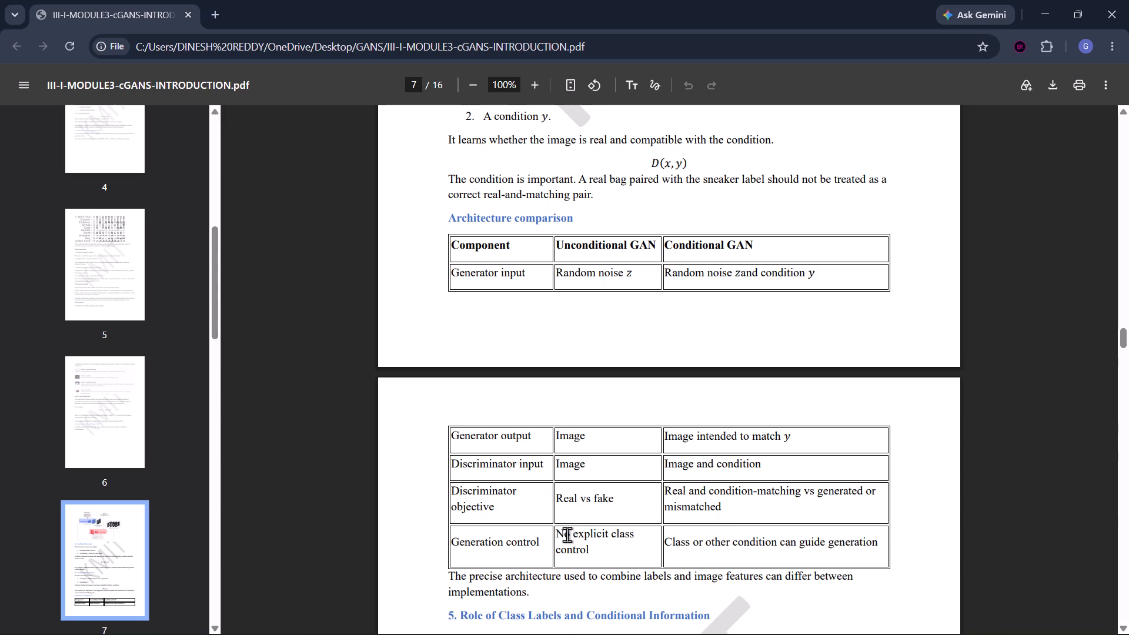
drag(560, 527, 662, 549)
drag(662, 549, 642, 559)
Read section 5 on class labels in the PDF, covering the Fashion-MNIST label table and the integer labels example.
middle_drag(661, 485, 663, 491)
middle_click(672, 559)
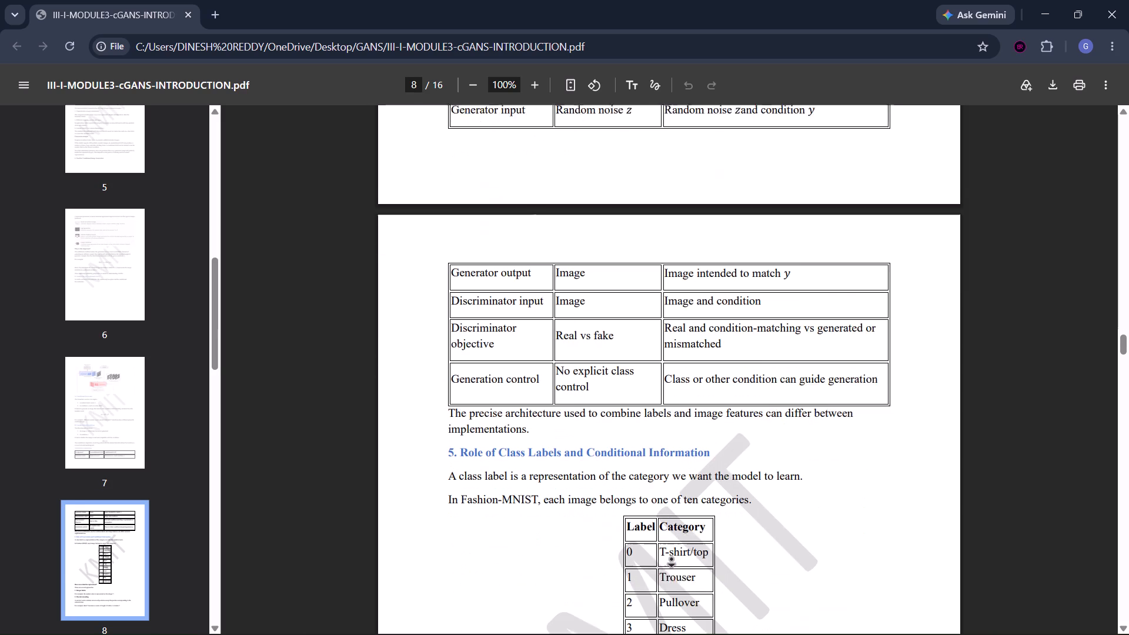
middle_click(671, 557)
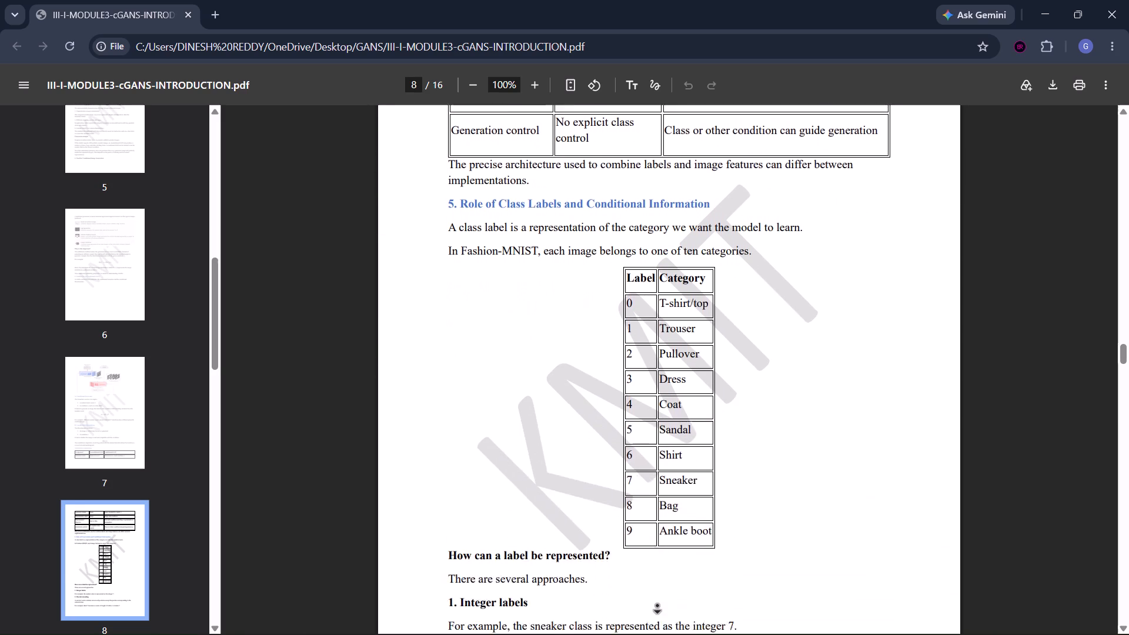
middle_click(657, 606)
middle_click(653, 581)
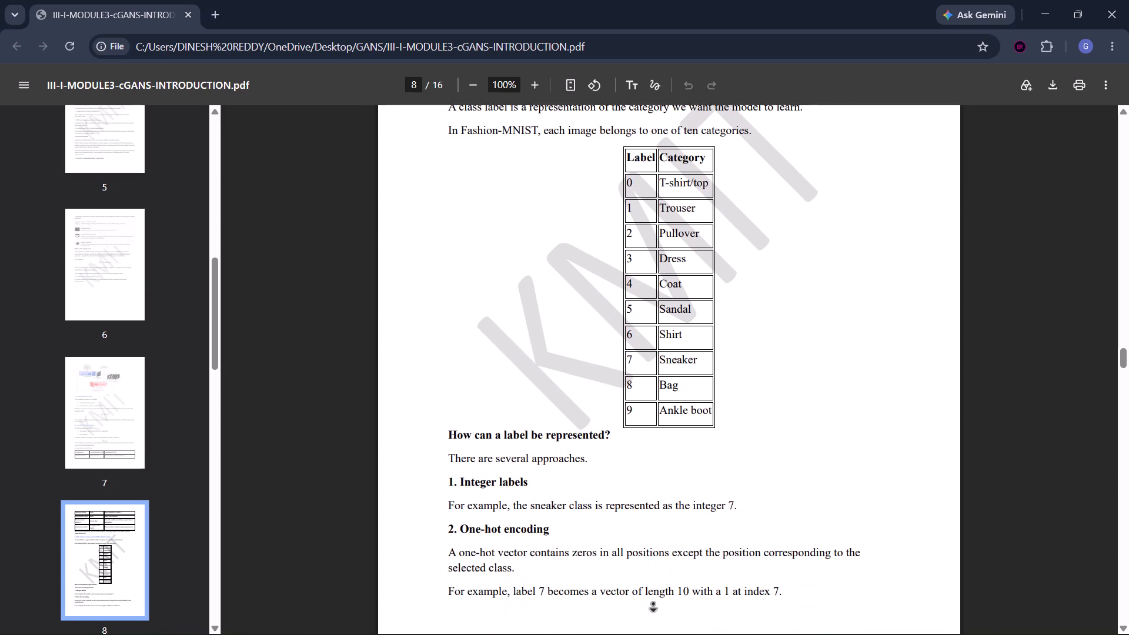
middle_click(653, 604)
drag(449, 479, 604, 478)
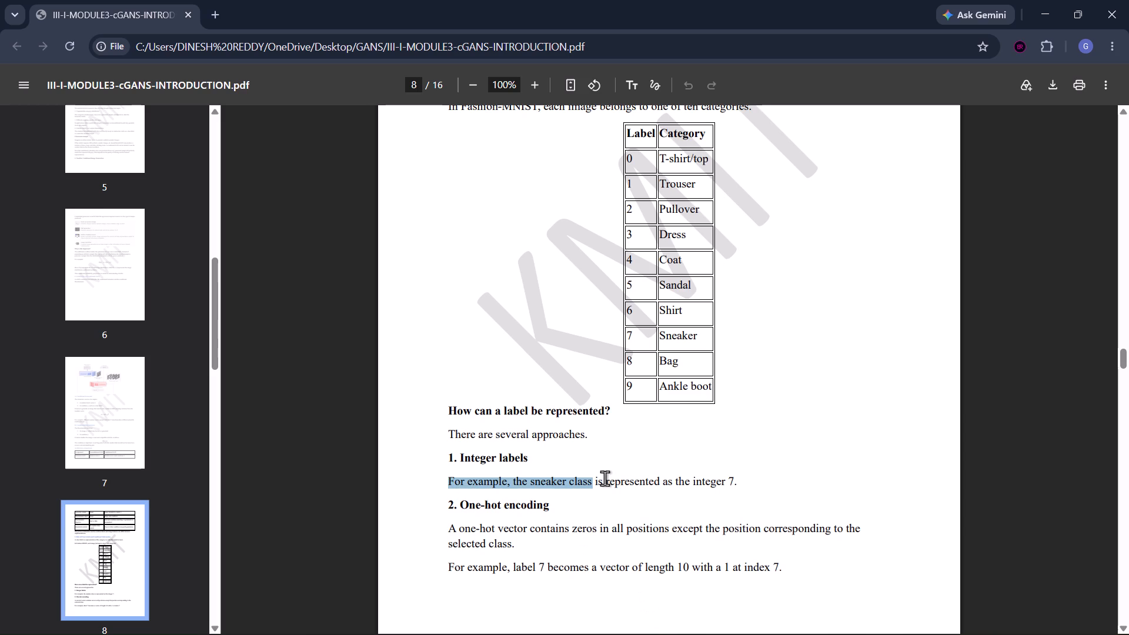
drag(604, 478, 743, 477)
click(743, 477)
Read the one-hot encoding explanation and its label 7 example on page 8, continuing to the learned embeddings section on page 9.
middle_click(615, 499)
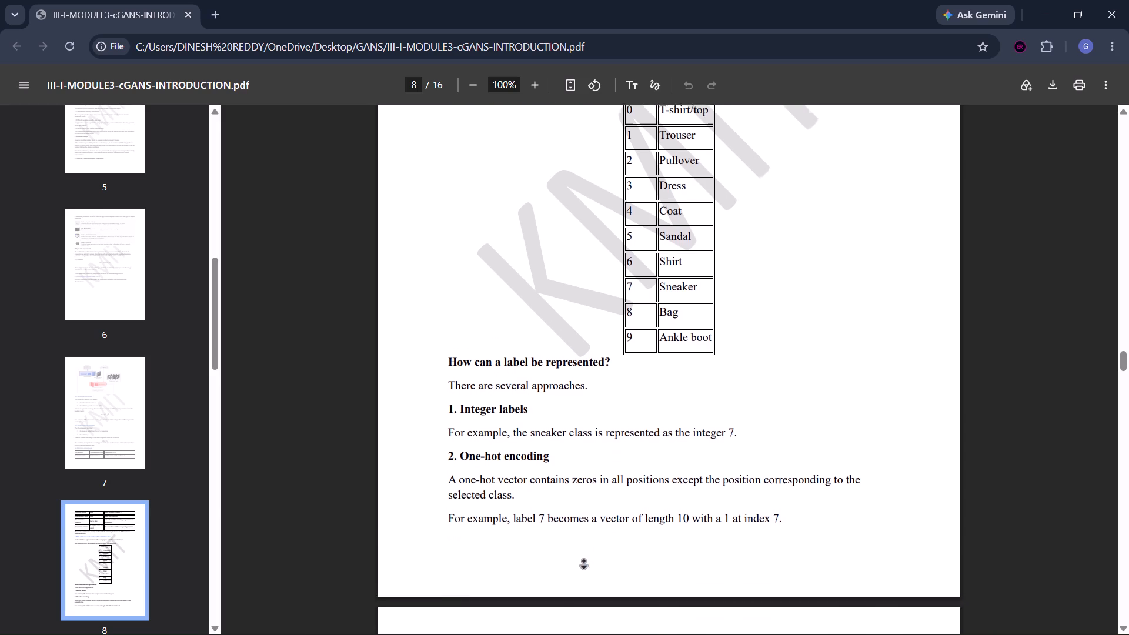
middle_click(584, 562)
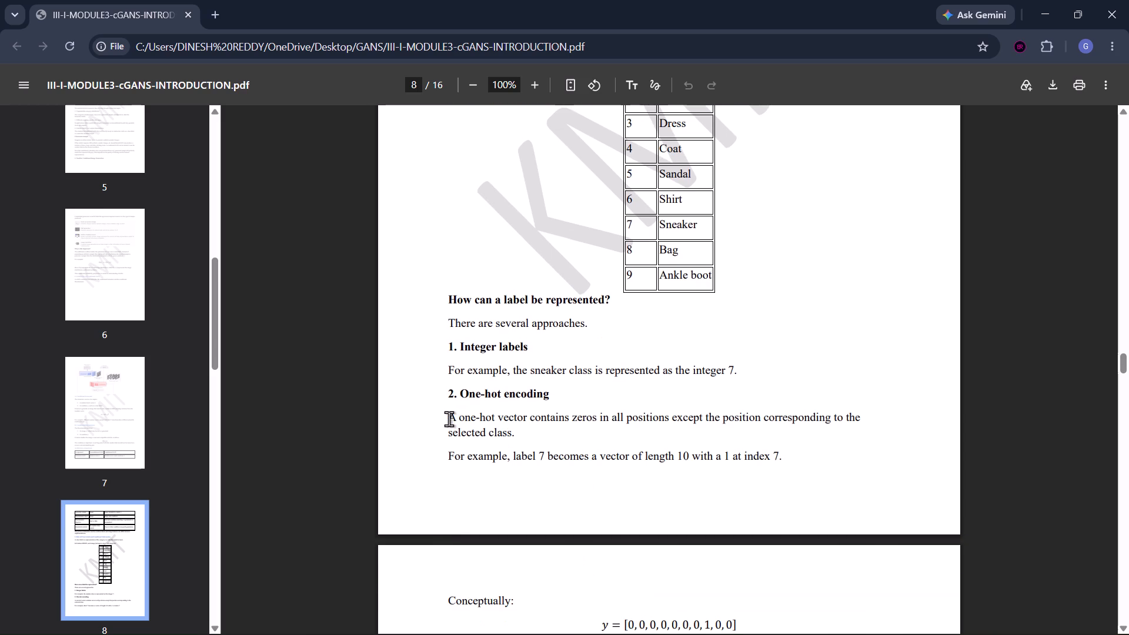
drag(449, 419, 831, 419)
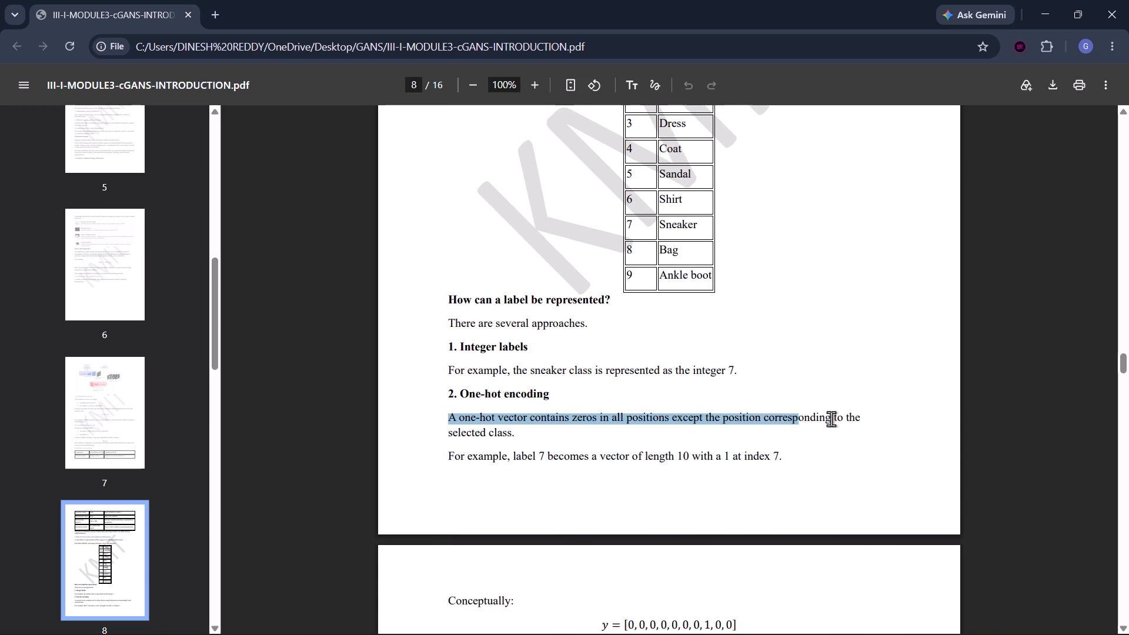
drag(831, 419, 523, 434)
click(523, 434)
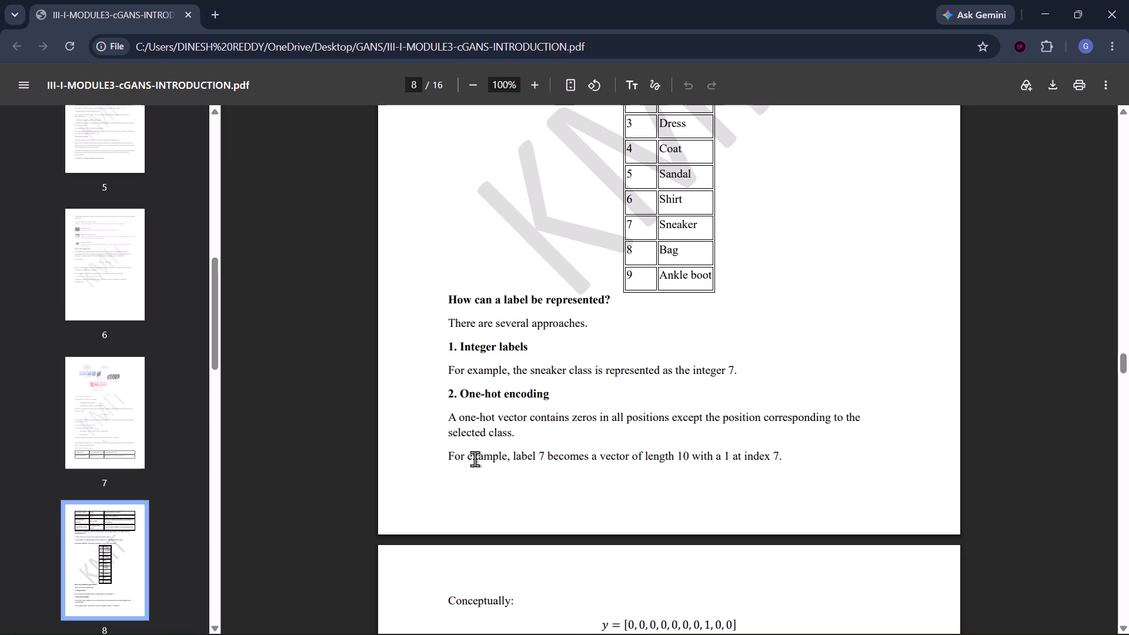
drag(443, 458, 818, 467)
click(818, 467)
middle_click(732, 483)
middle_click(682, 569)
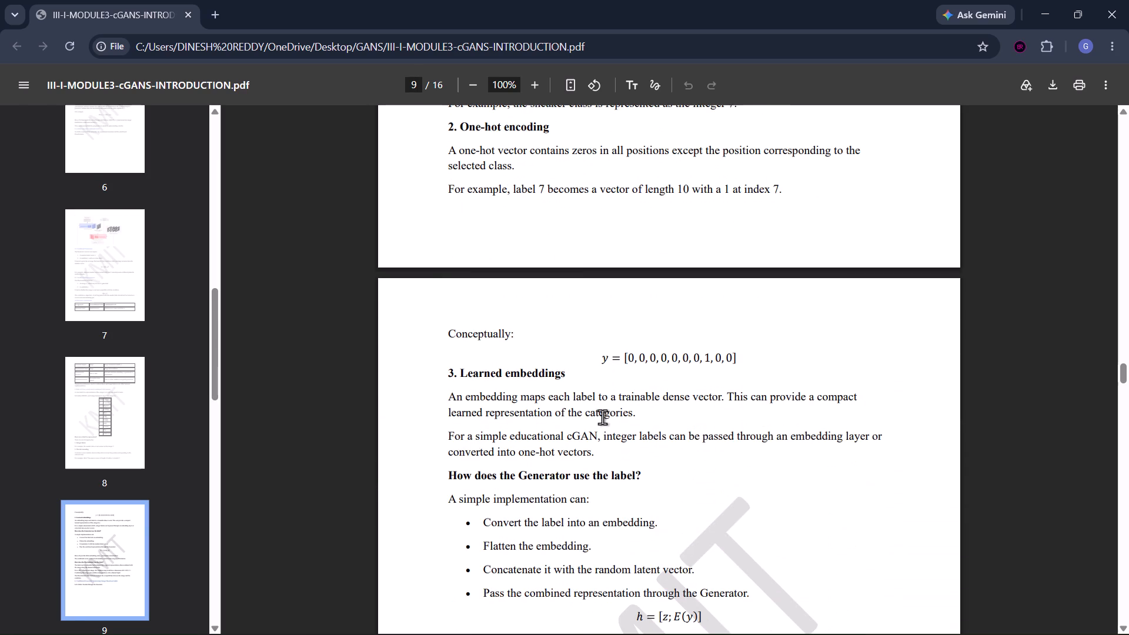
Copy the heading "How can a label be represented?" from page 8 of the PDF into the Word notes below the P(x) formula.
middle_click(457, 379)
scroll(457, 379, down, 1)
scroll(459, 374, up, 2)
middle_click(523, 270)
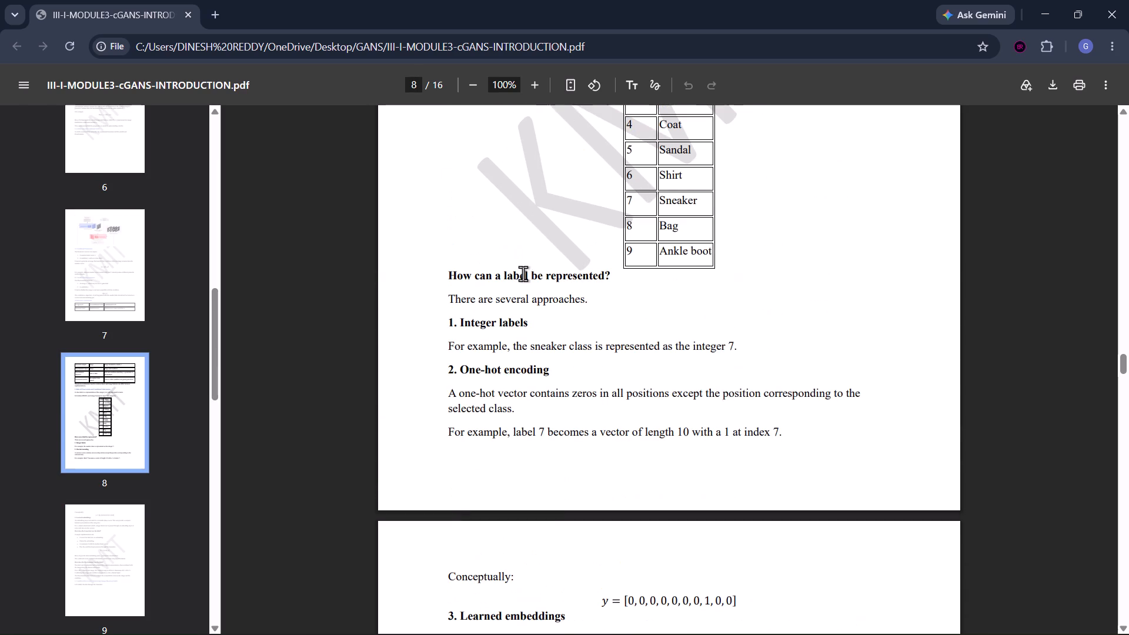
drag(449, 275, 610, 282)
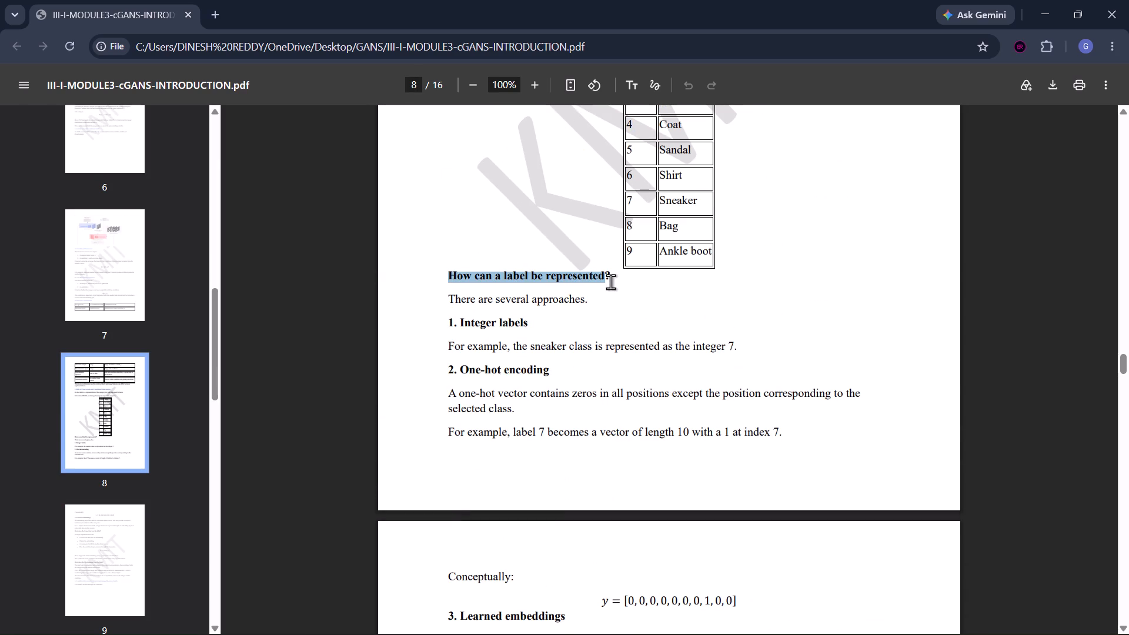
drag(610, 282, 616, 282)
key(ctrl+c)
key(alt+Tab)
key(ctrl+v)
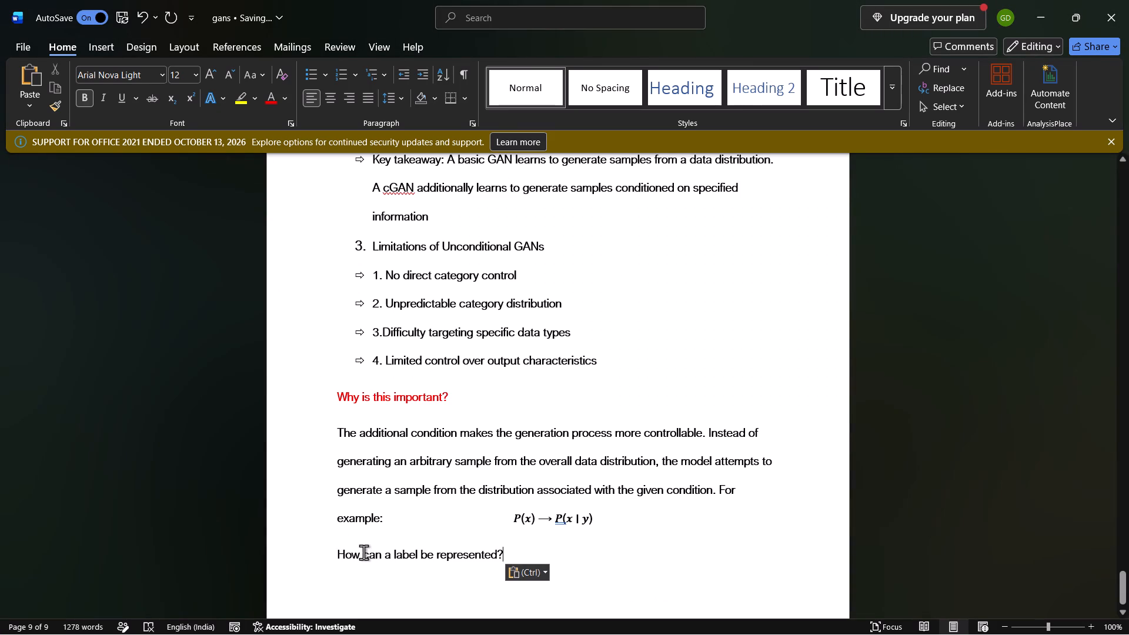
Copy "1. Integer labels" from the PDF into Word as the first item of an arrow list under the label representation heading.
key(alt+Tab)
drag(447, 322, 529, 326)
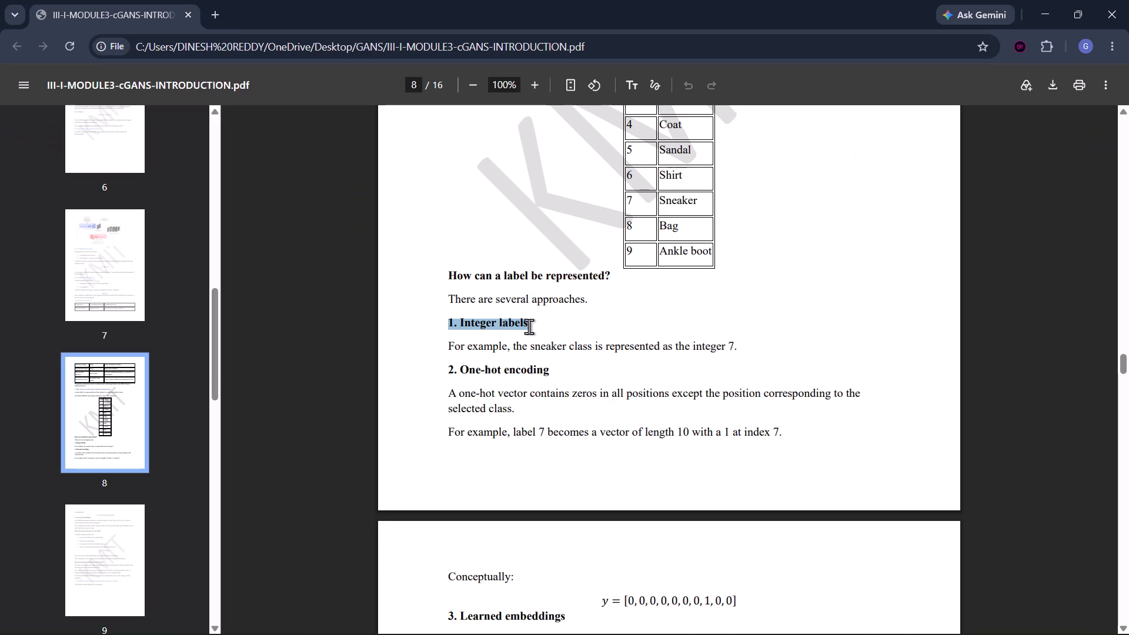
drag(529, 326, 545, 326)
key(ctrl+x)
key(ctrl+c)
key(ctrl+alt+Tab)
key(Tab)
click(482, 342)
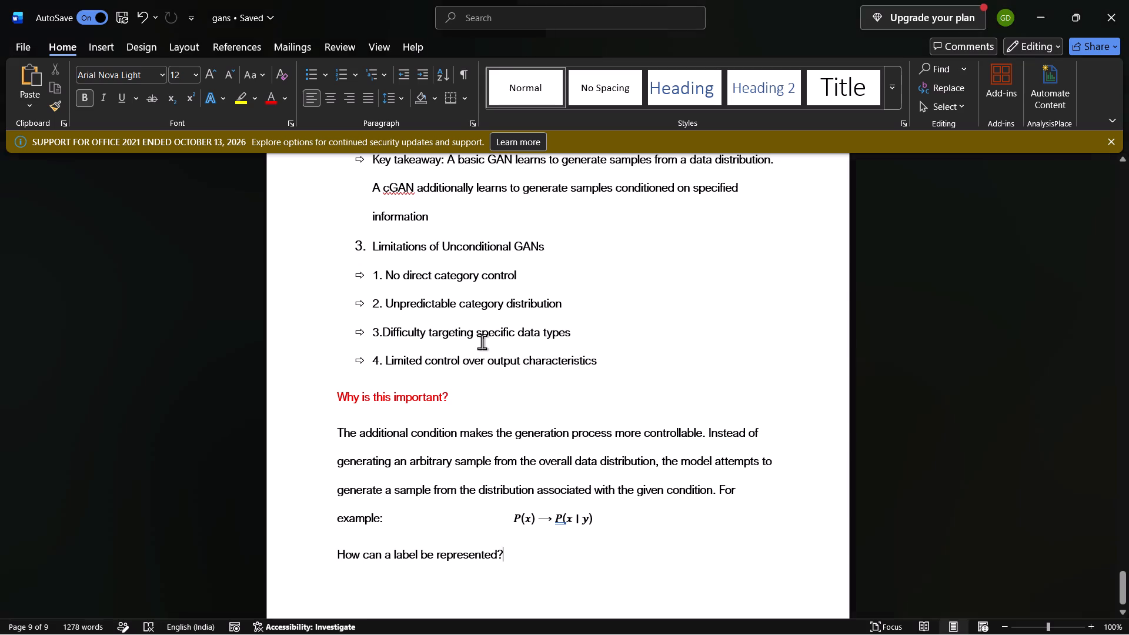
key(Return)
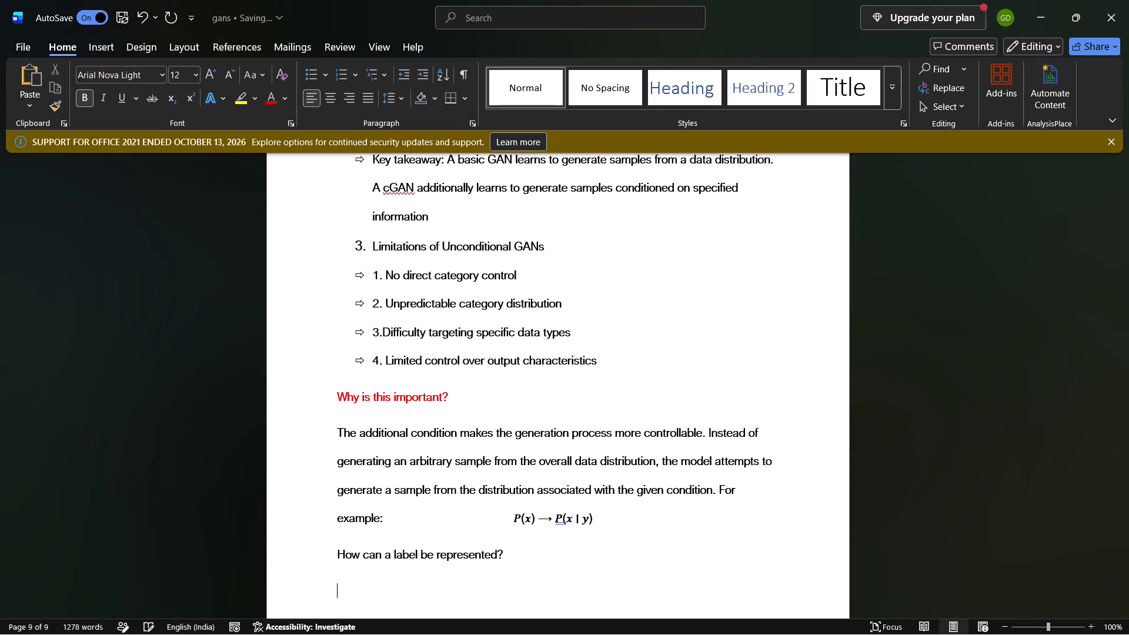
key(equal)
key(shift+greater)
key(space)
key(ctrl+v)
key(Return)
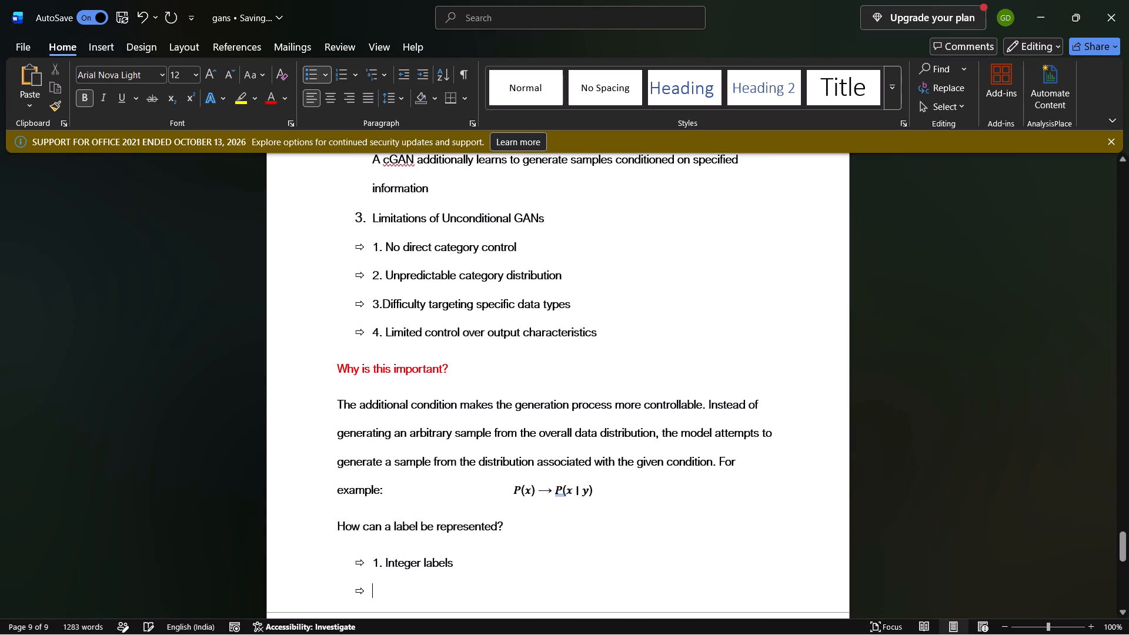
Copy "2. One-hot encoding" from the PDF into the Word notes as the second arrow list item.
key(alt+Tab)
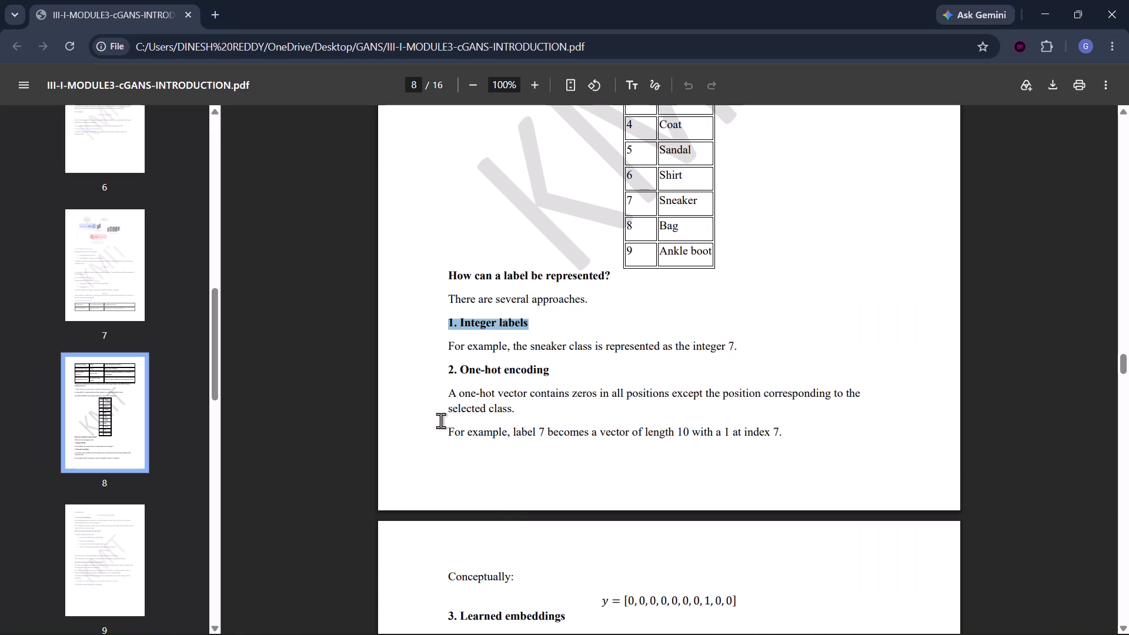
drag(450, 372, 559, 371)
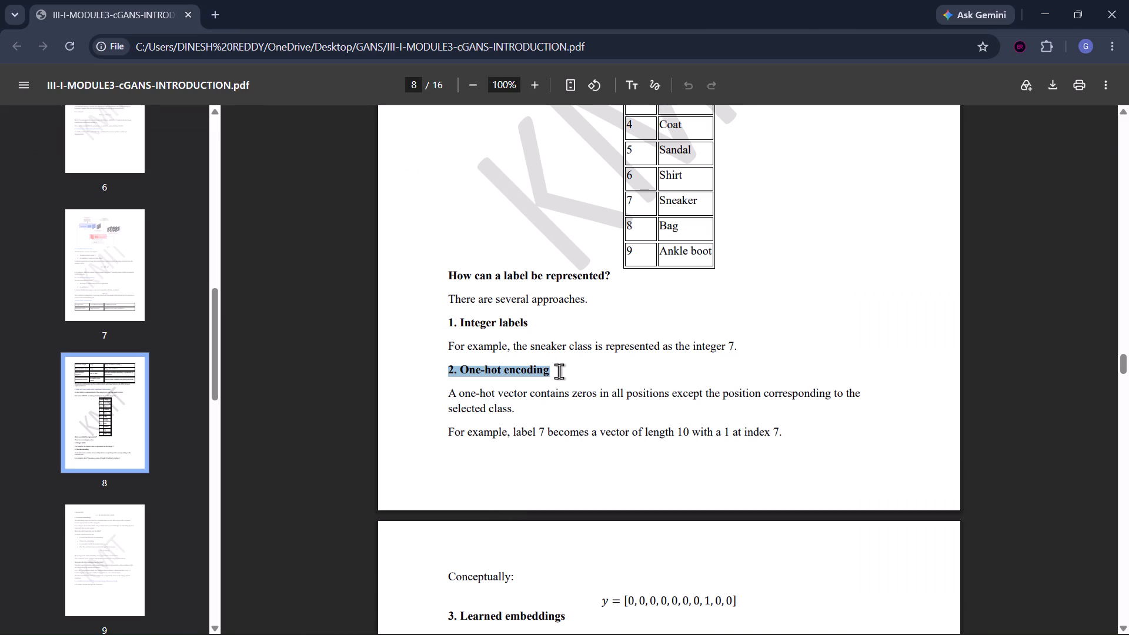
key(ctrl+x)
key(ctrl+c)
key(space)
key(Up)
key(Up)
key(Up)
key(Up)
key(Up)
key(Up)
key(Up)
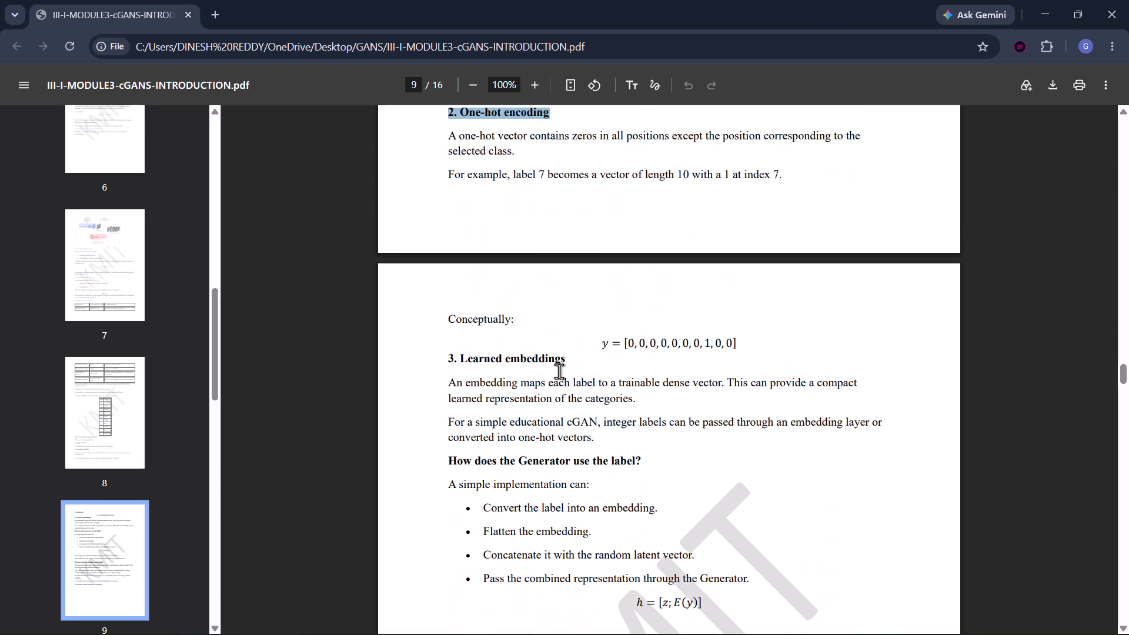
key(Up)
key(Up)
key(Up)
key(alt+Tab)
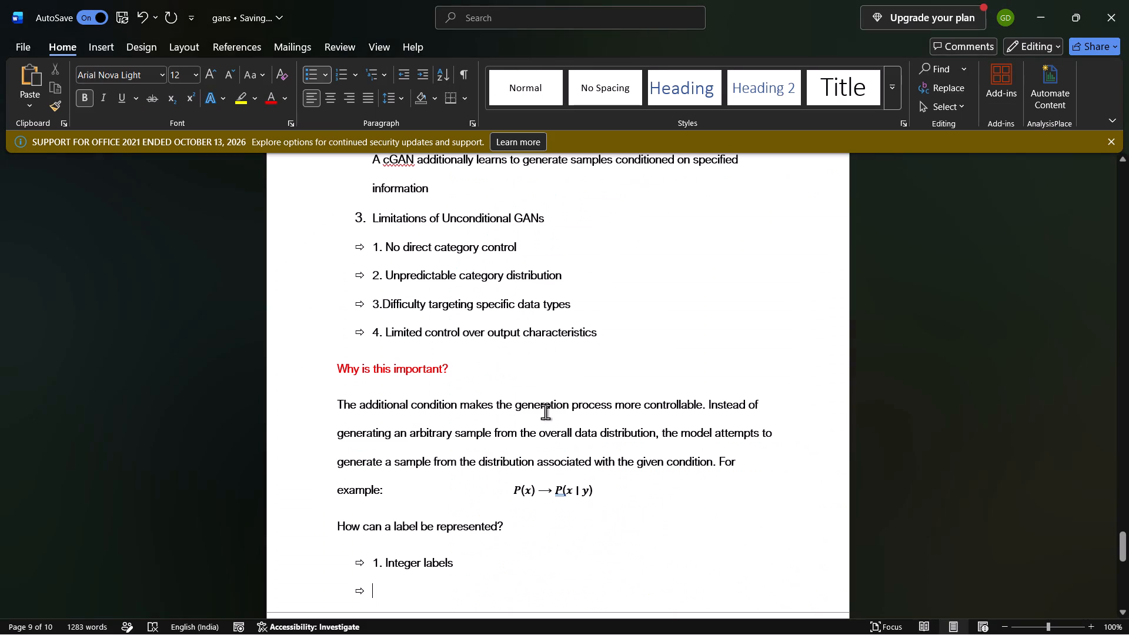
key(ctrl+v)
key(Return)
key(Tab)
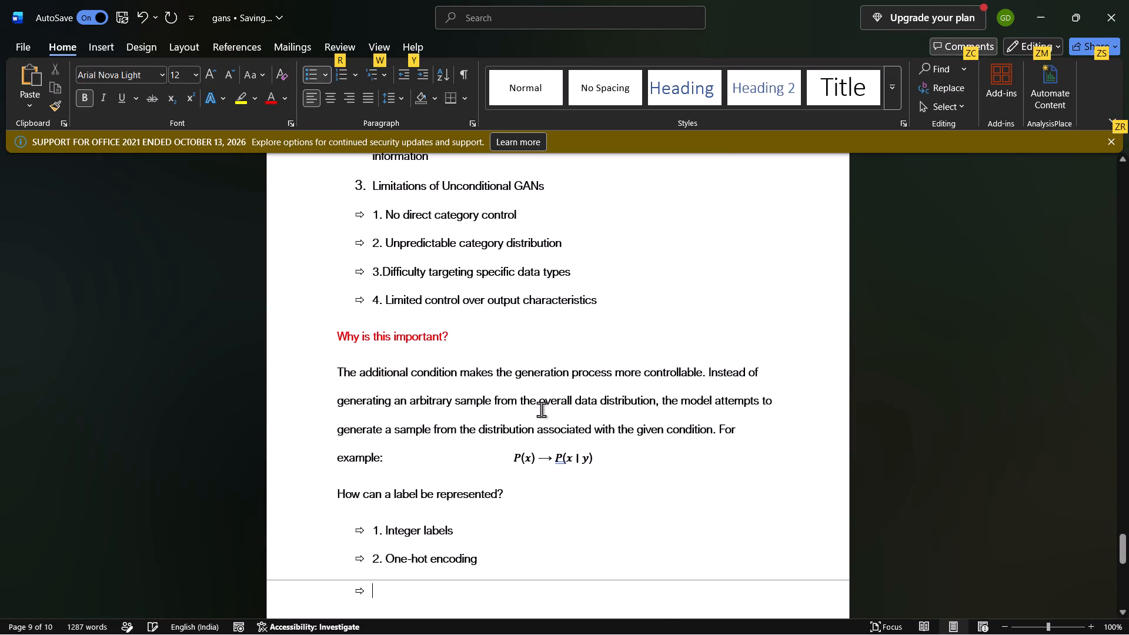
Copy "3. Learned embeddings" from page 9 of the PDF into the Word notes as the third arrow list item.
key(alt+Tab)
drag(459, 441, 459, 441)
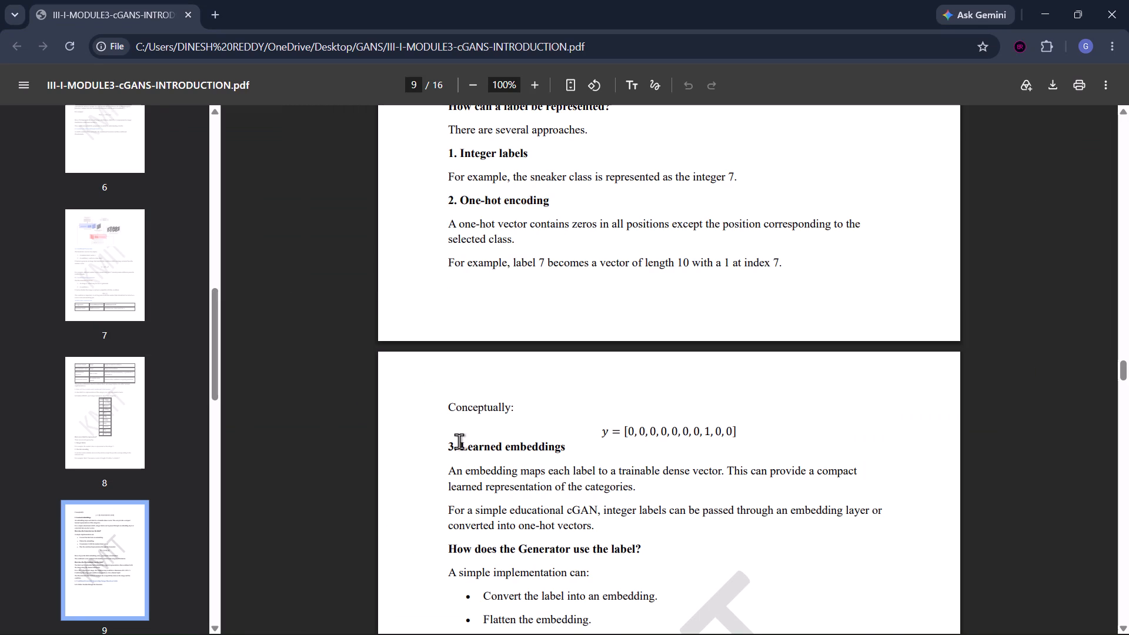
drag(459, 441, 593, 457)
click(572, 451)
drag(446, 449, 484, 448)
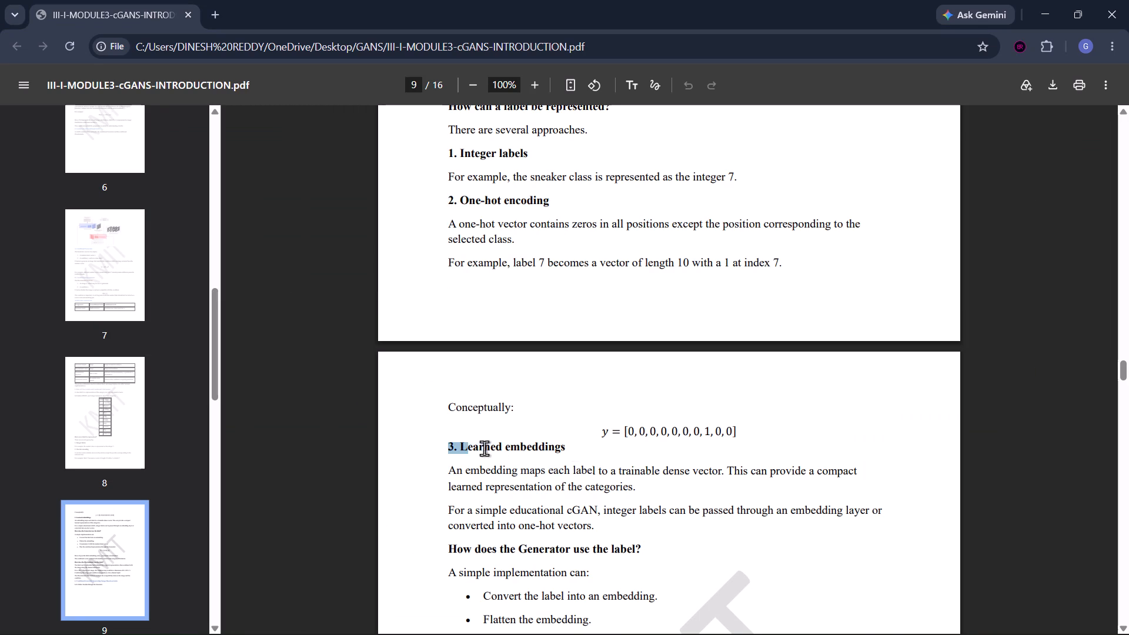
drag(484, 448, 572, 448)
key(ctrl+c)
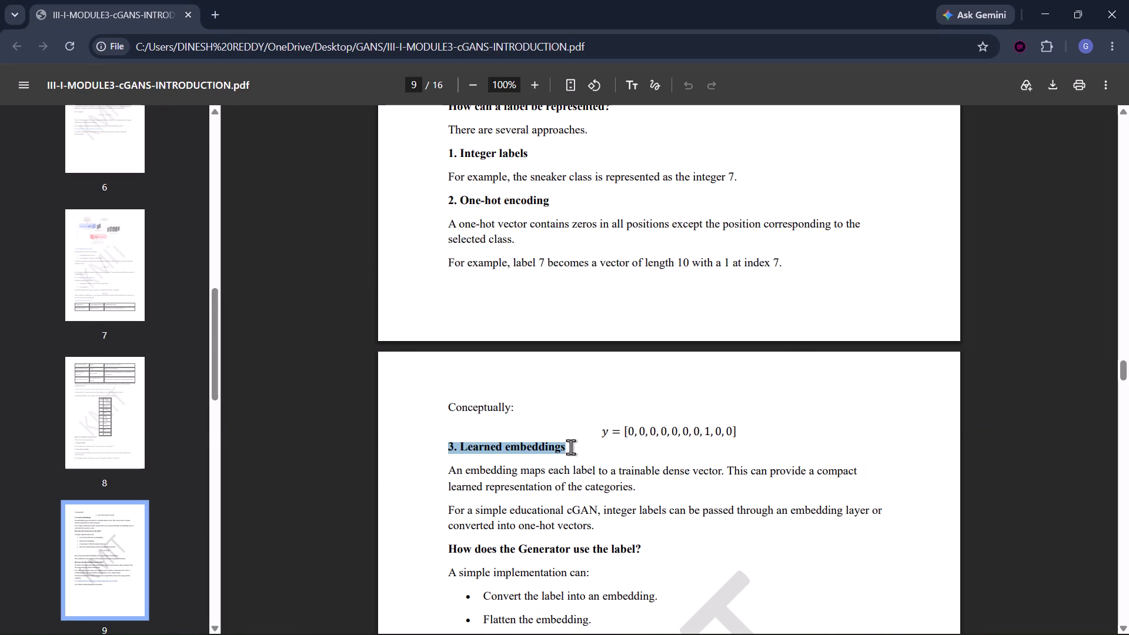
key(alt+Tab)
key(ctrl+v)
key(Return)
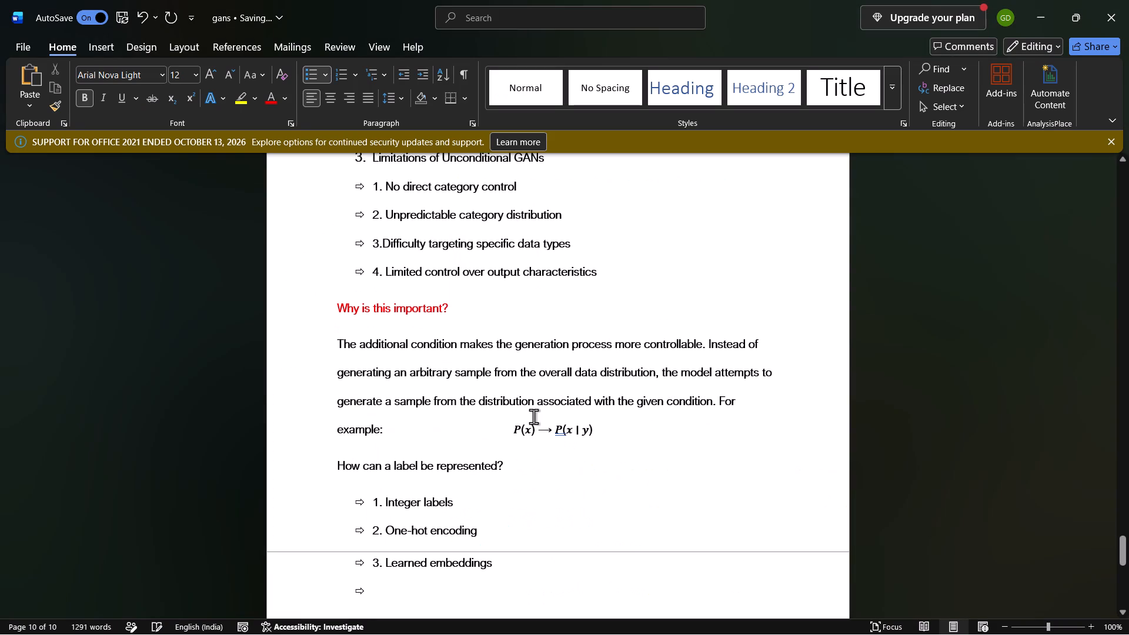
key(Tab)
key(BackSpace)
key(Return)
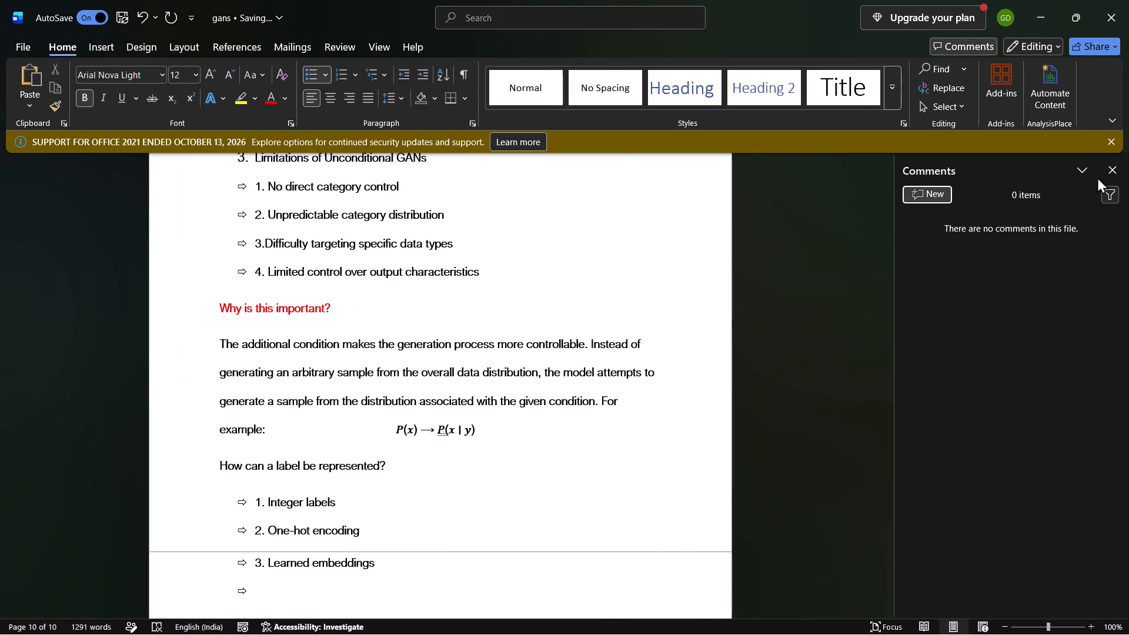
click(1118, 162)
Save the Word notes.
key(ctrl+s)
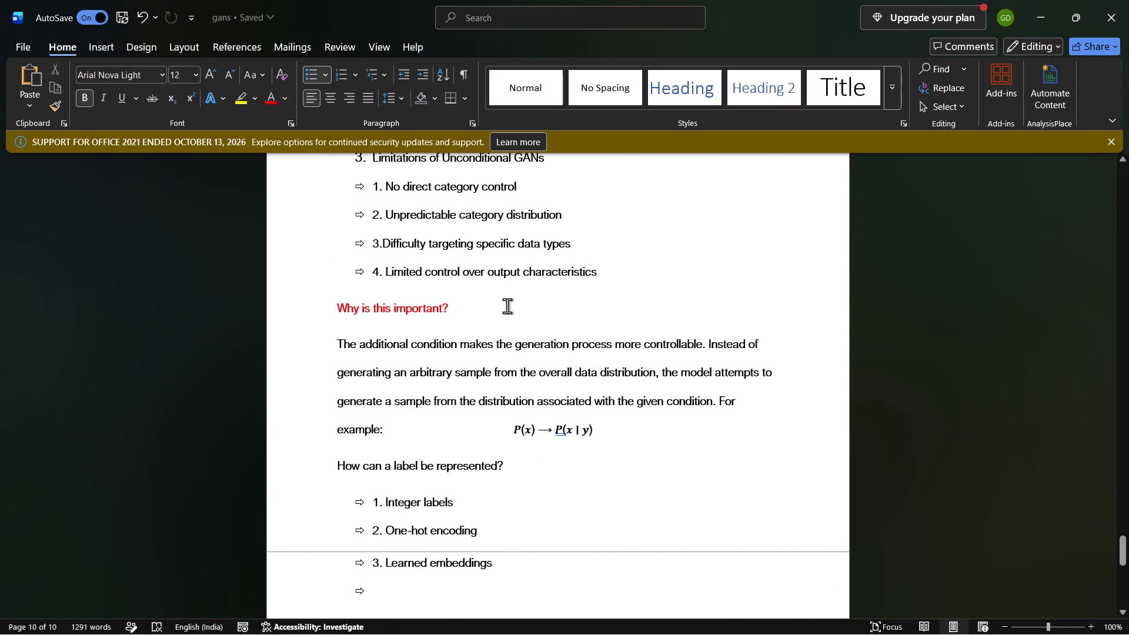
End the arrow list below "3. Learned embeddings", leaving a blank line without an arrow for further notes.
click(449, 604)
key(Return)
key(space)
key(Tab)
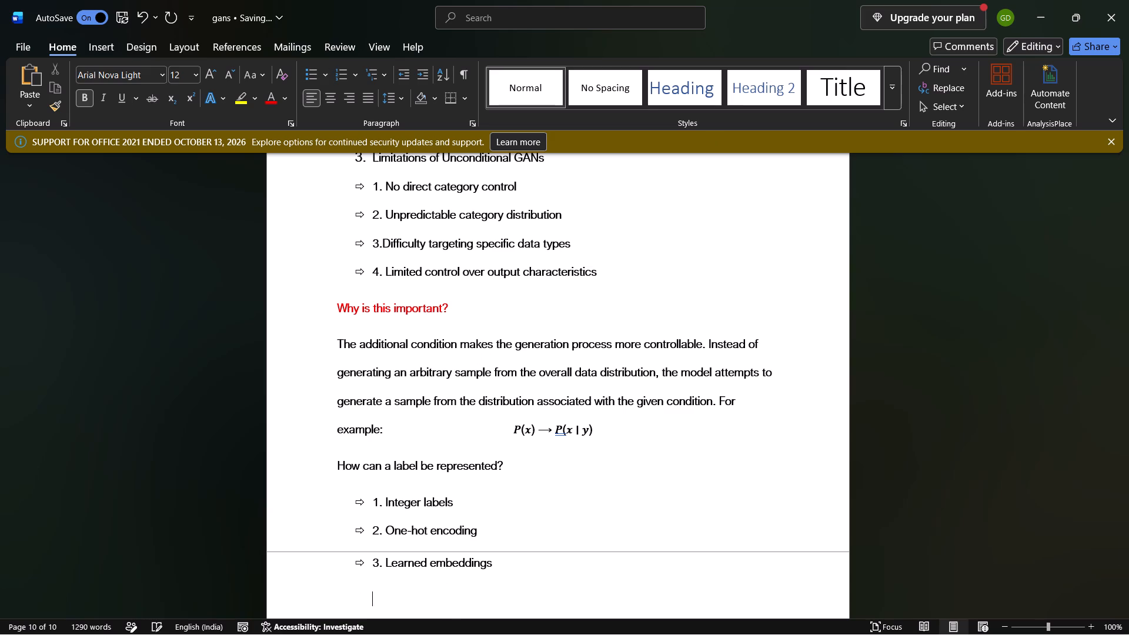
key(BackSpace)
Switch to the cGANs introduction PDF and read the explanation under "3. Learned embeddings" on page 9.
key(alt+Tab)
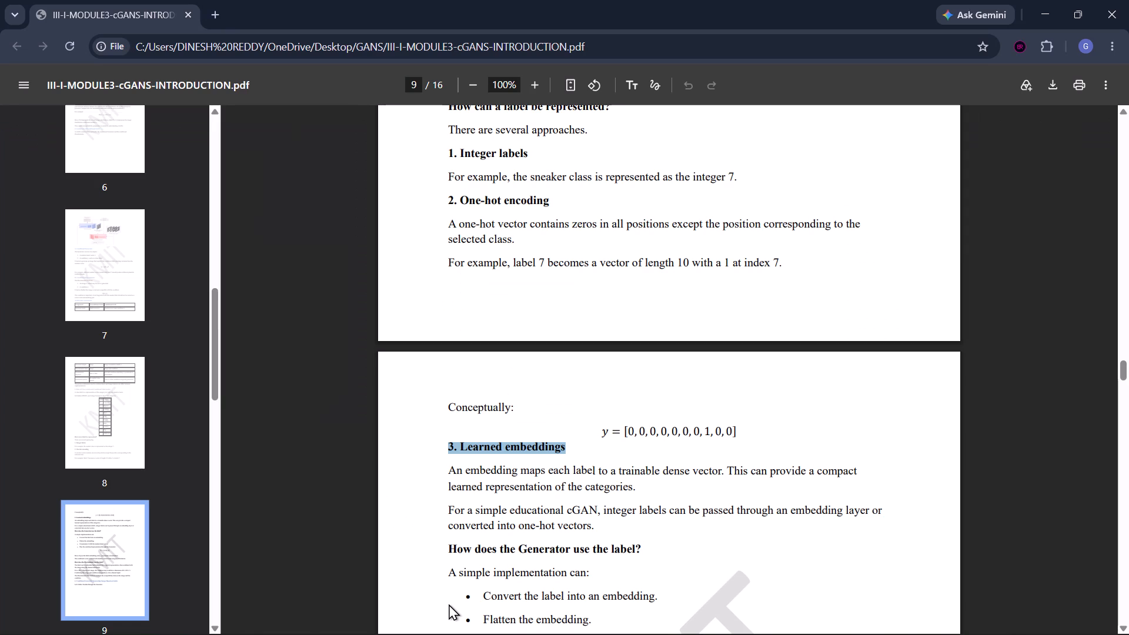
click(559, 447)
middle_click(667, 397)
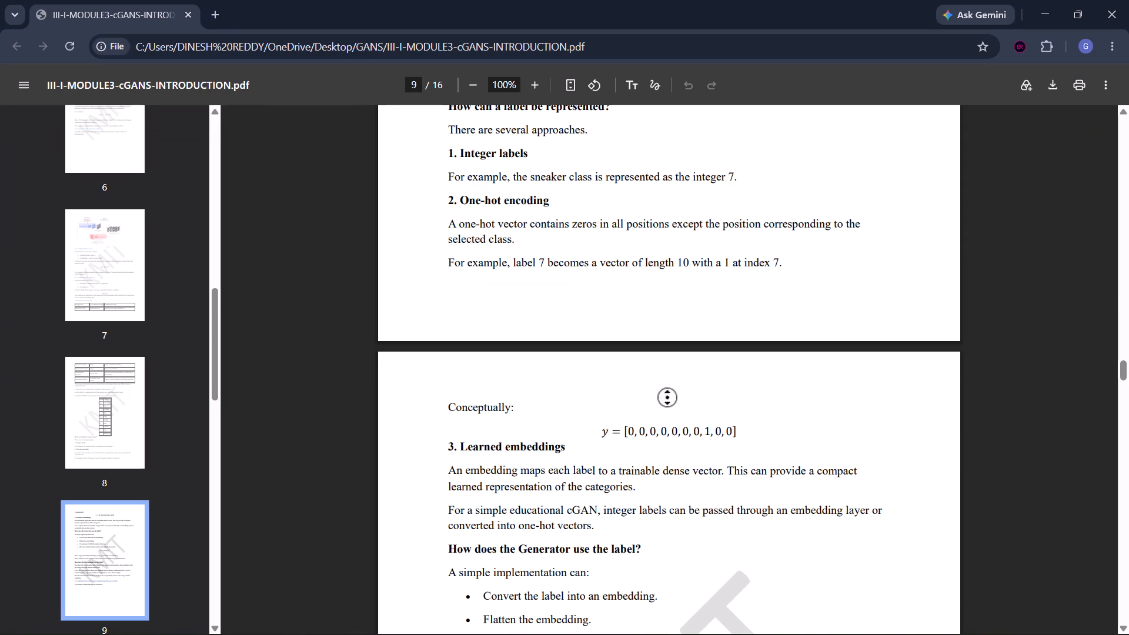
scroll(668, 397, up, 1)
scroll(682, 477, down, 1)
middle_click(682, 477)
drag(449, 350, 449, 349)
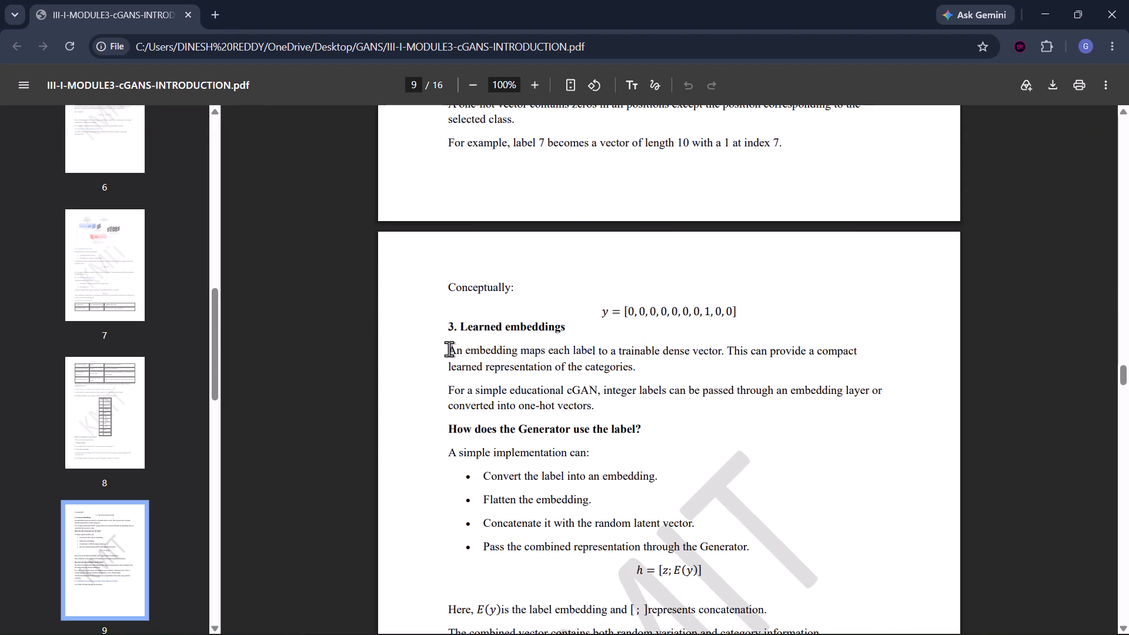
drag(449, 349, 600, 346)
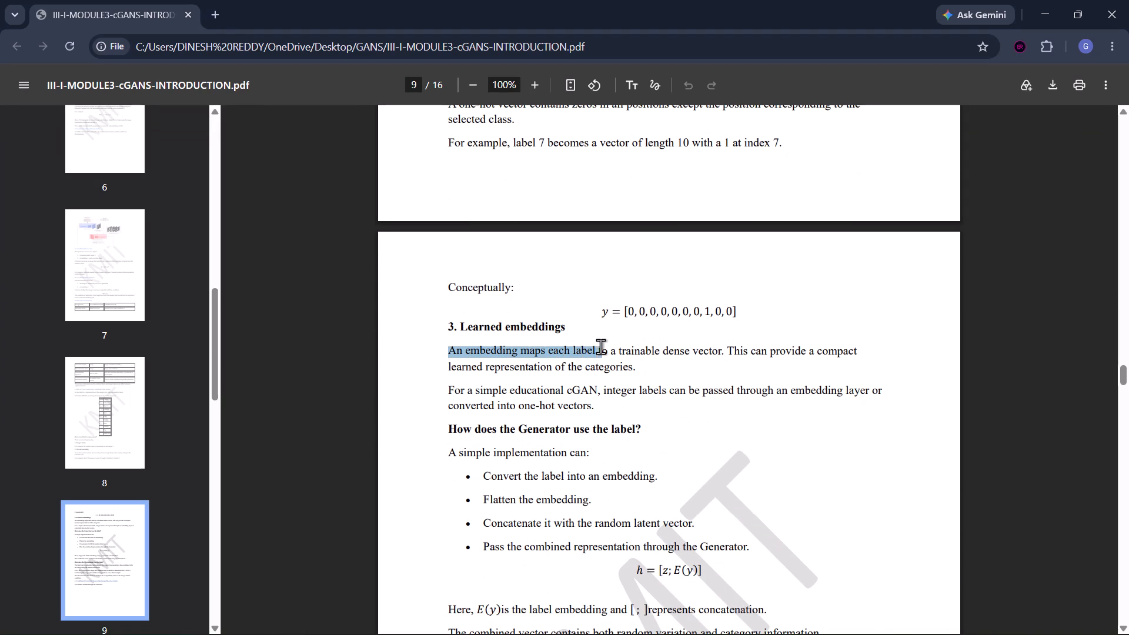
drag(600, 346, 717, 352)
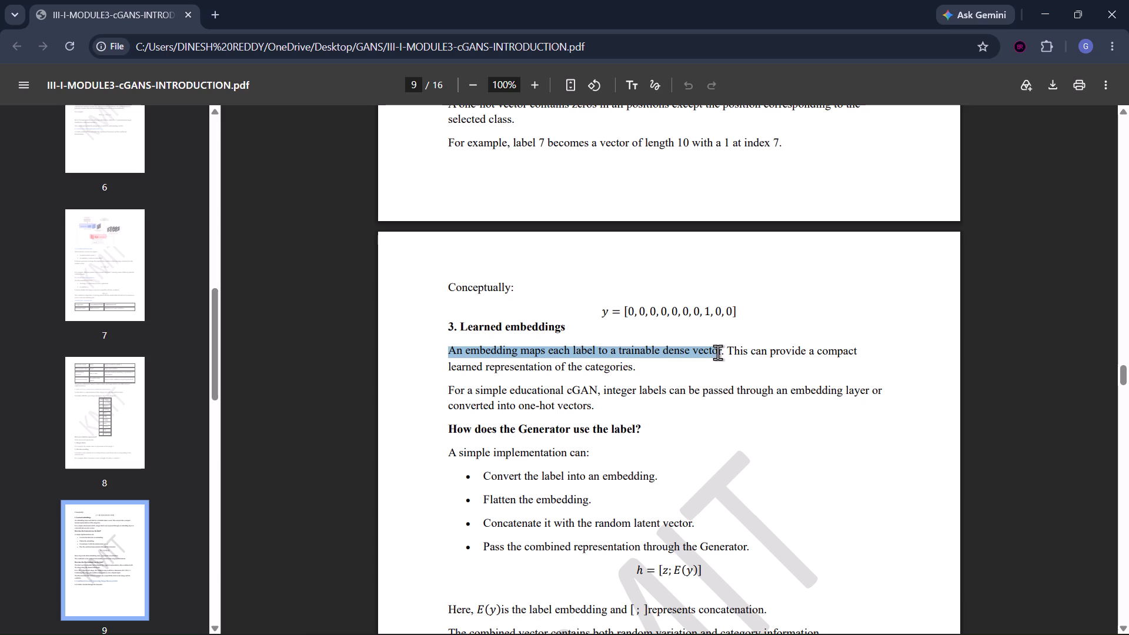
drag(717, 352, 717, 352)
click(717, 352)
click(717, 352)
click(717, 352)
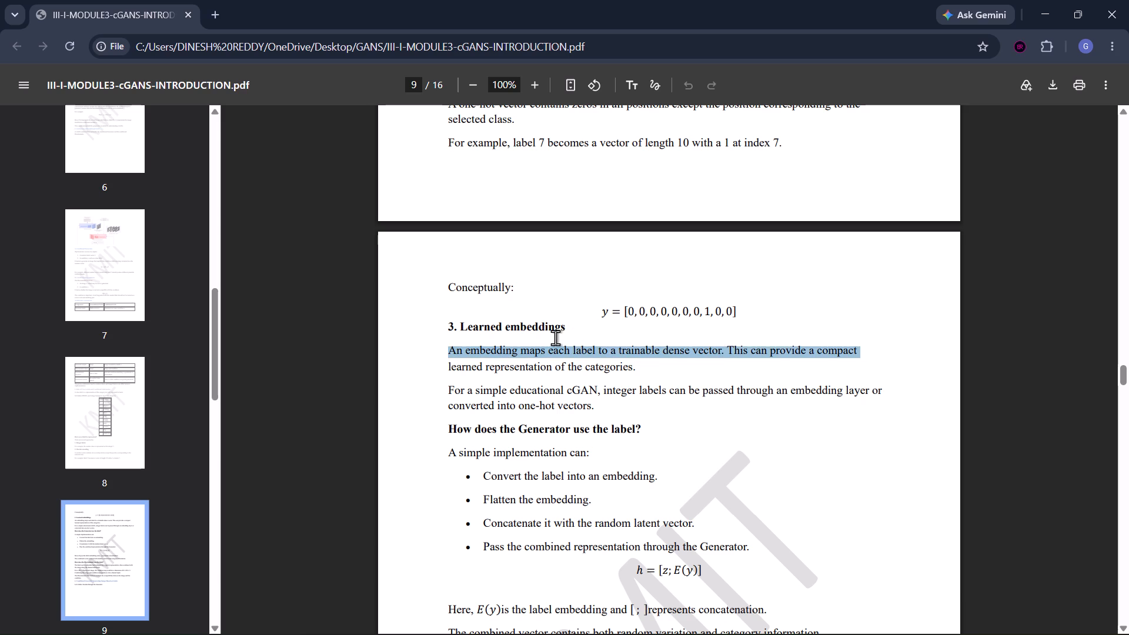
click(555, 337)
drag(448, 349, 538, 347)
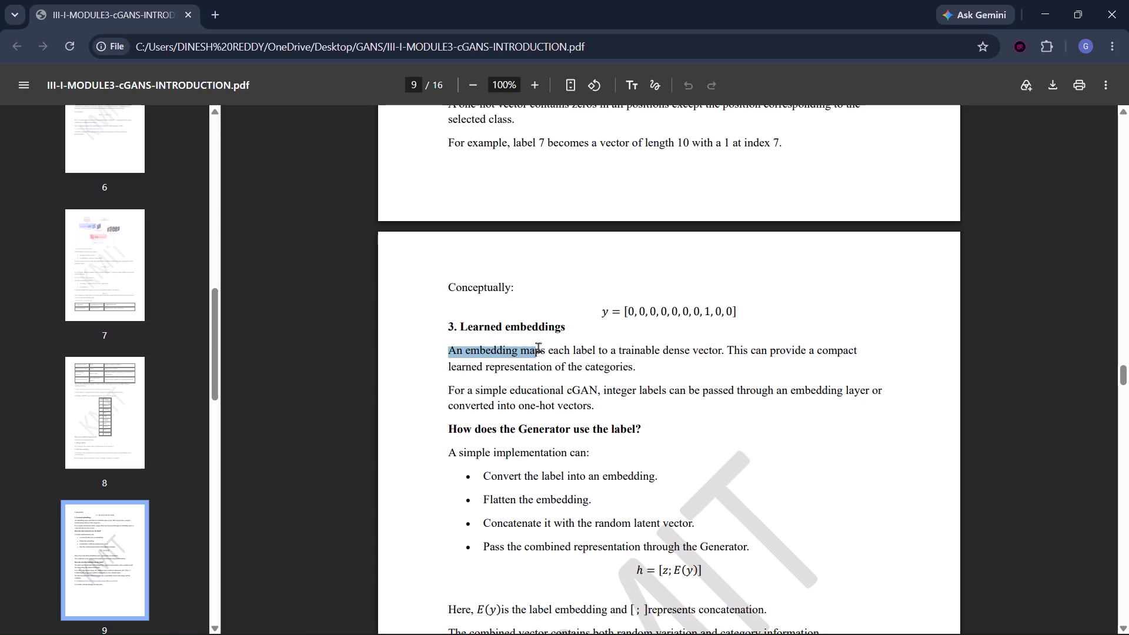
drag(538, 347, 734, 353)
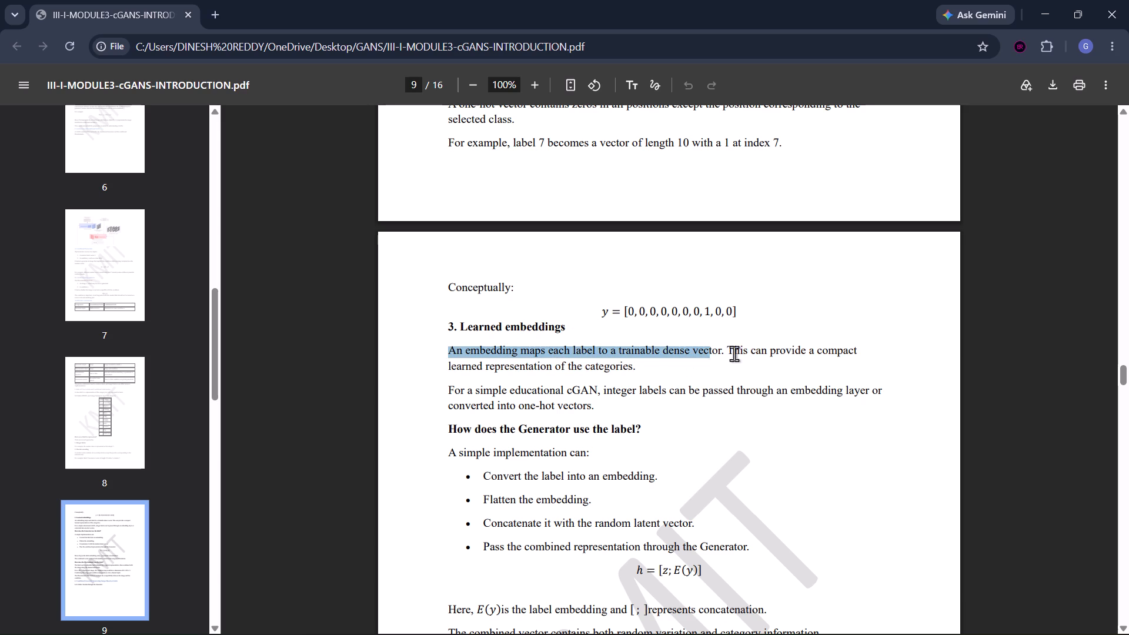
drag(734, 353, 627, 365)
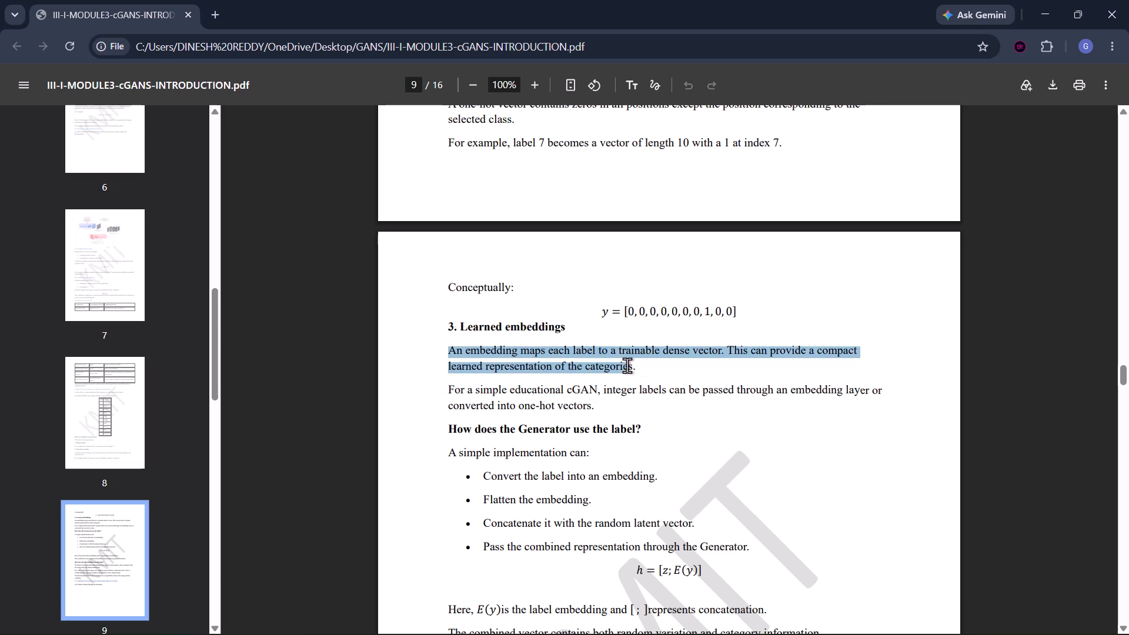
drag(627, 365, 643, 367)
drag(643, 367, 621, 368)
click(464, 393)
drag(465, 392, 586, 387)
click(586, 387)
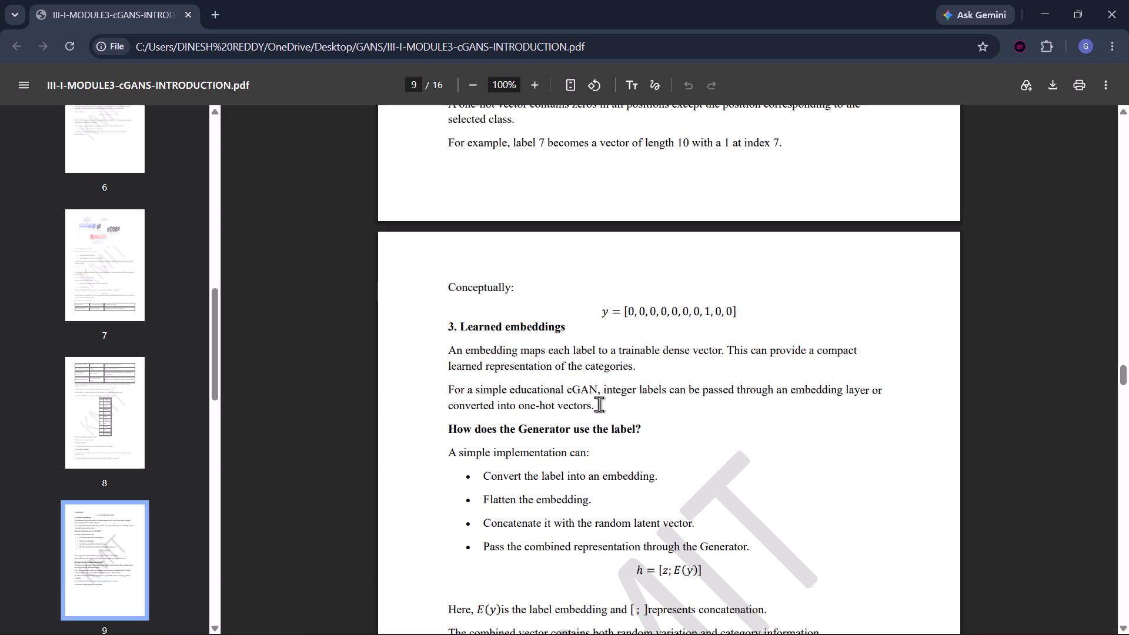
drag(593, 395, 876, 388)
drag(876, 387, 841, 395)
drag(452, 407, 547, 412)
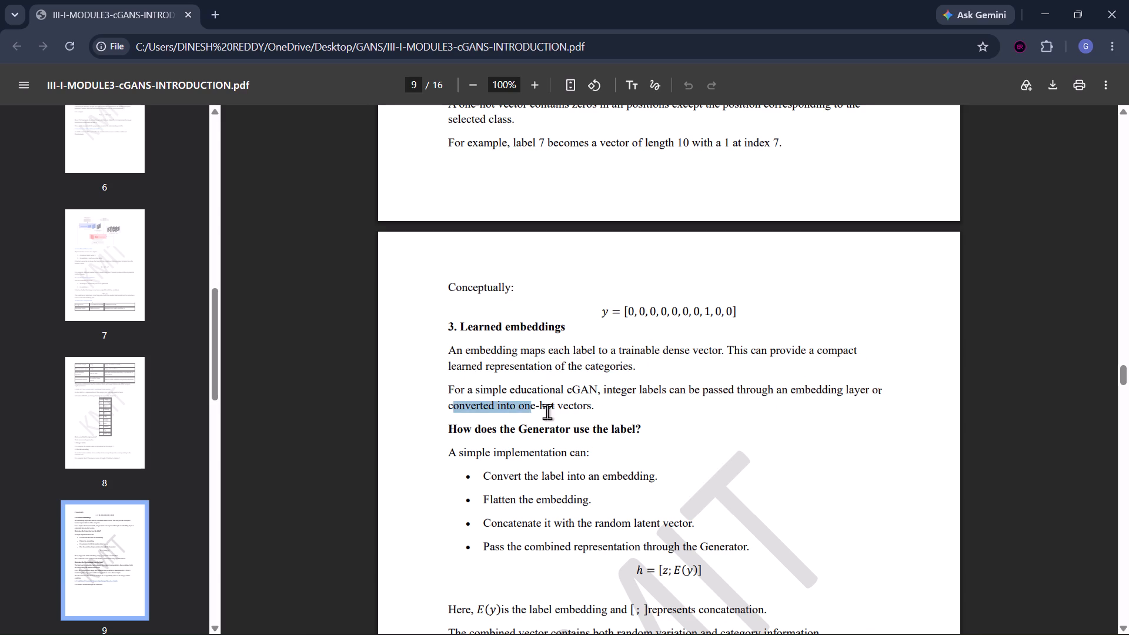
drag(547, 412, 612, 397)
click(612, 397)
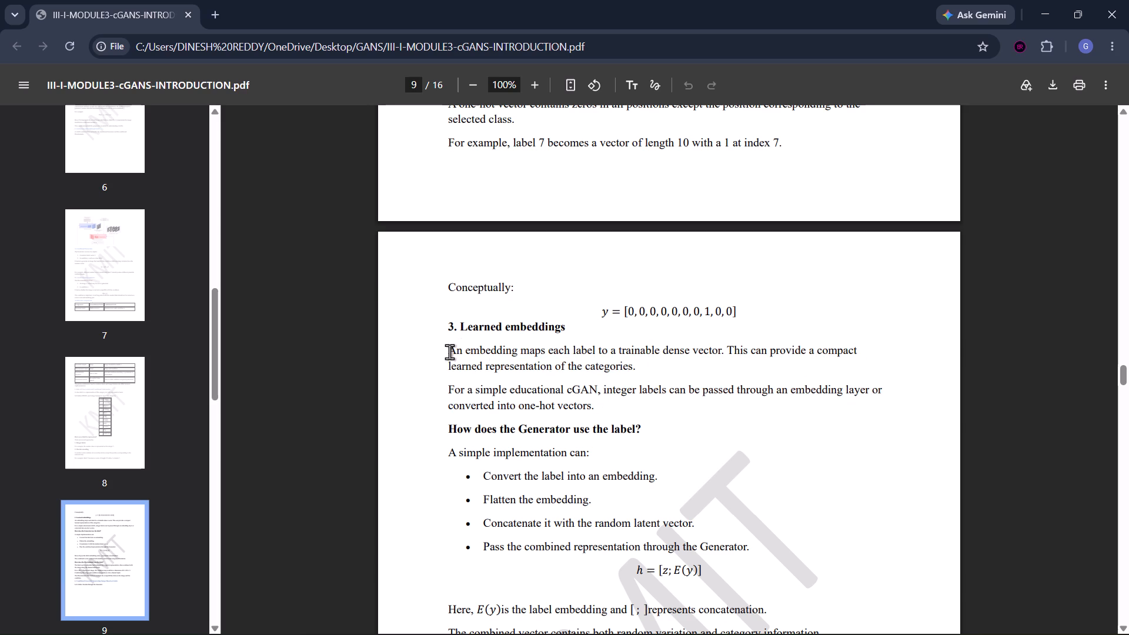
drag(452, 350, 495, 345)
drag(495, 345, 655, 347)
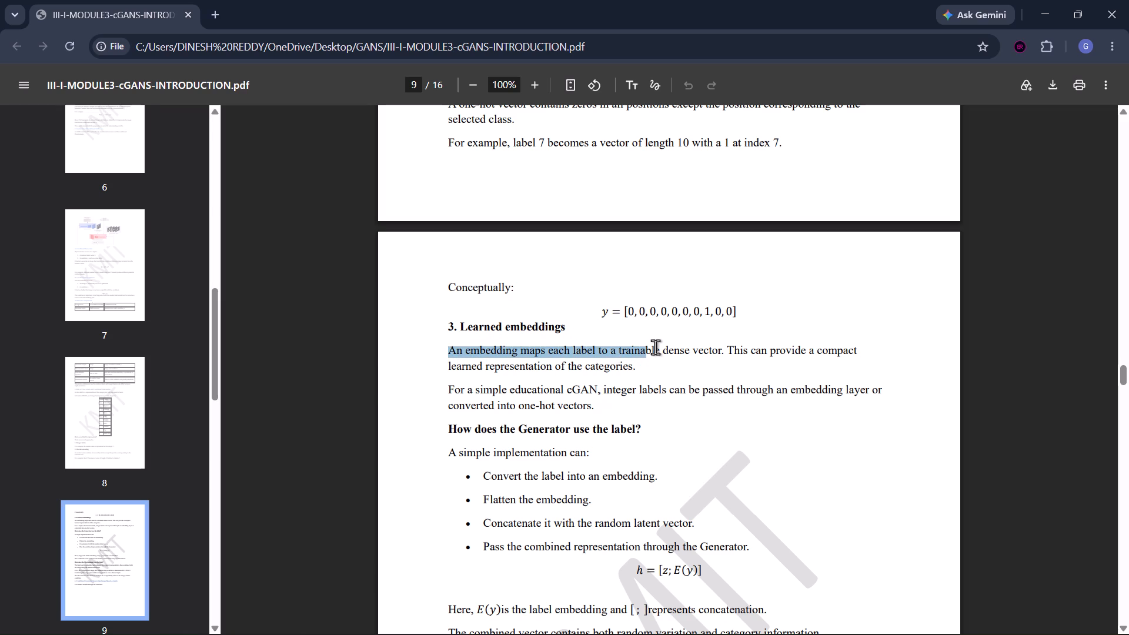
drag(655, 347, 730, 356)
click(730, 356)
drag(726, 351, 867, 359)
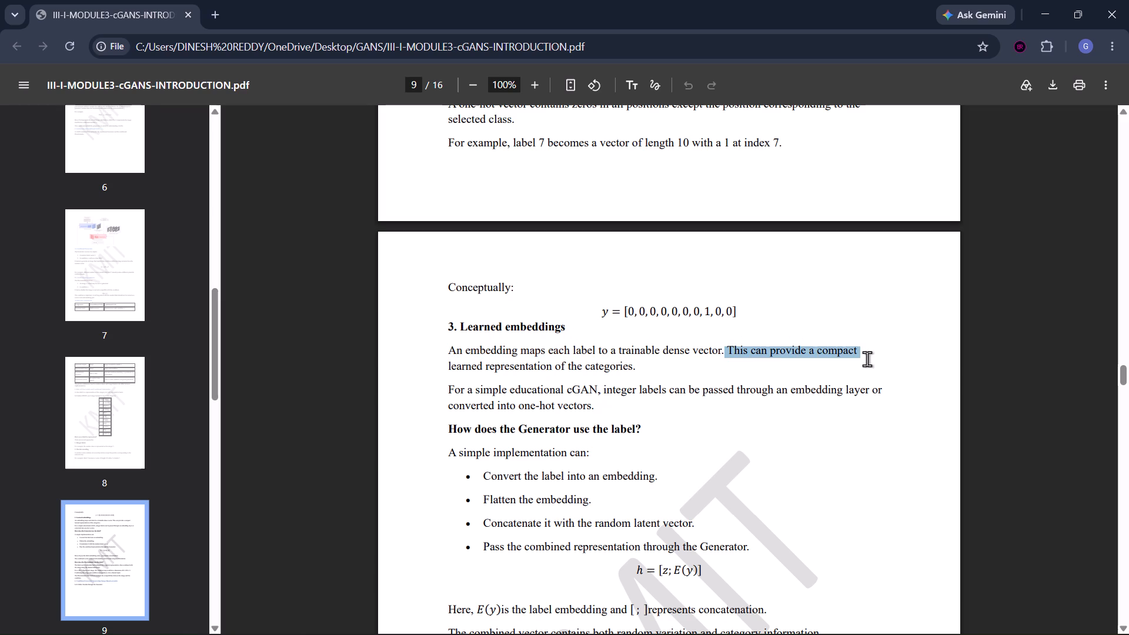
drag(867, 359, 627, 365)
click(627, 362)
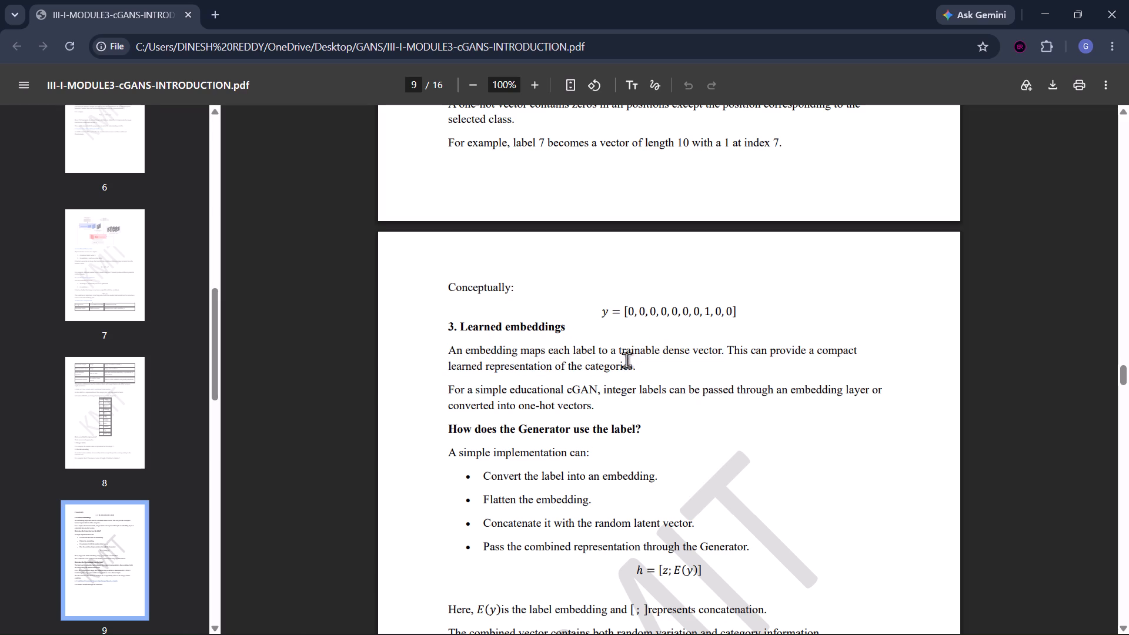
Read the section "How does the Generator use the label?" and its list of implementation steps on page 9.
middle_click(783, 352)
middle_click(778, 397)
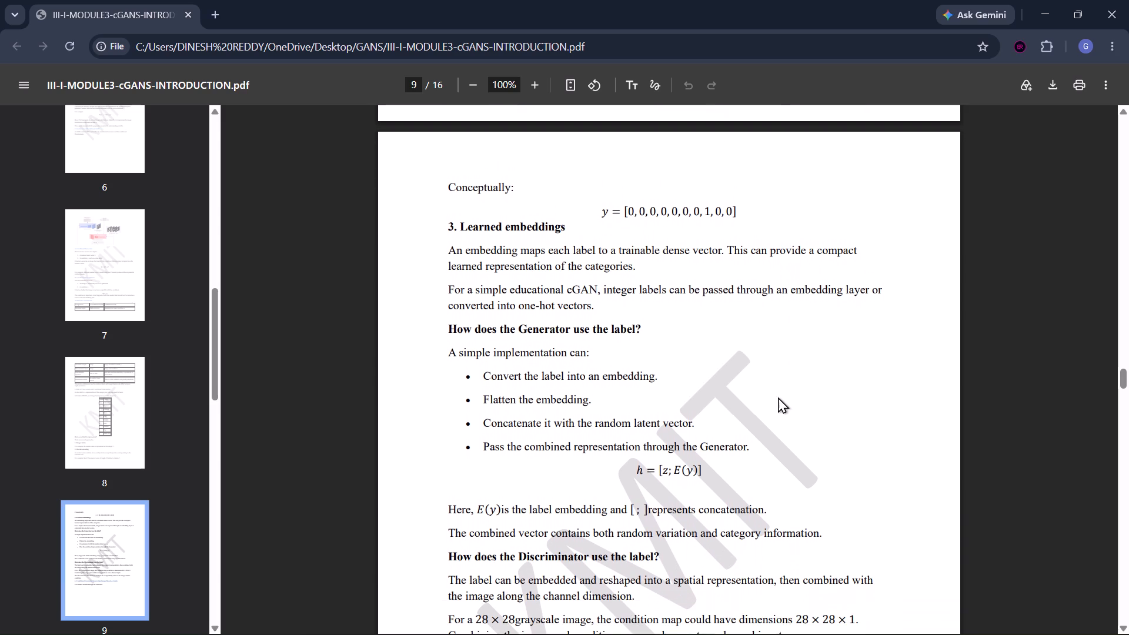
middle_click(778, 397)
middle_click(759, 474)
middle_click(719, 402)
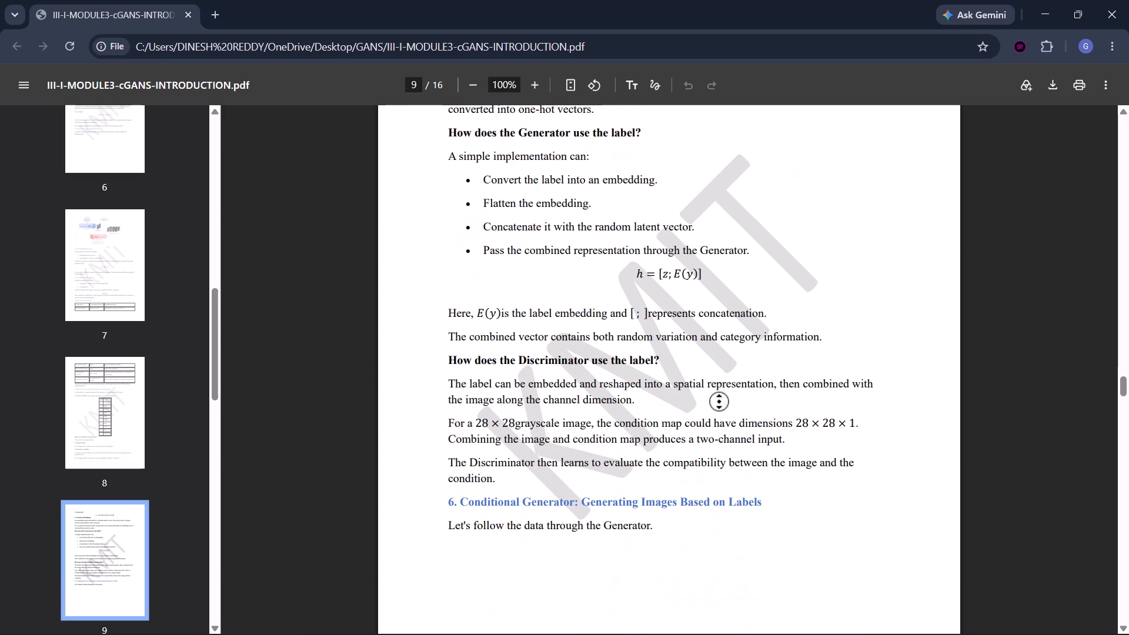
middle_click(723, 336)
drag(447, 238, 561, 255)
click(561, 255)
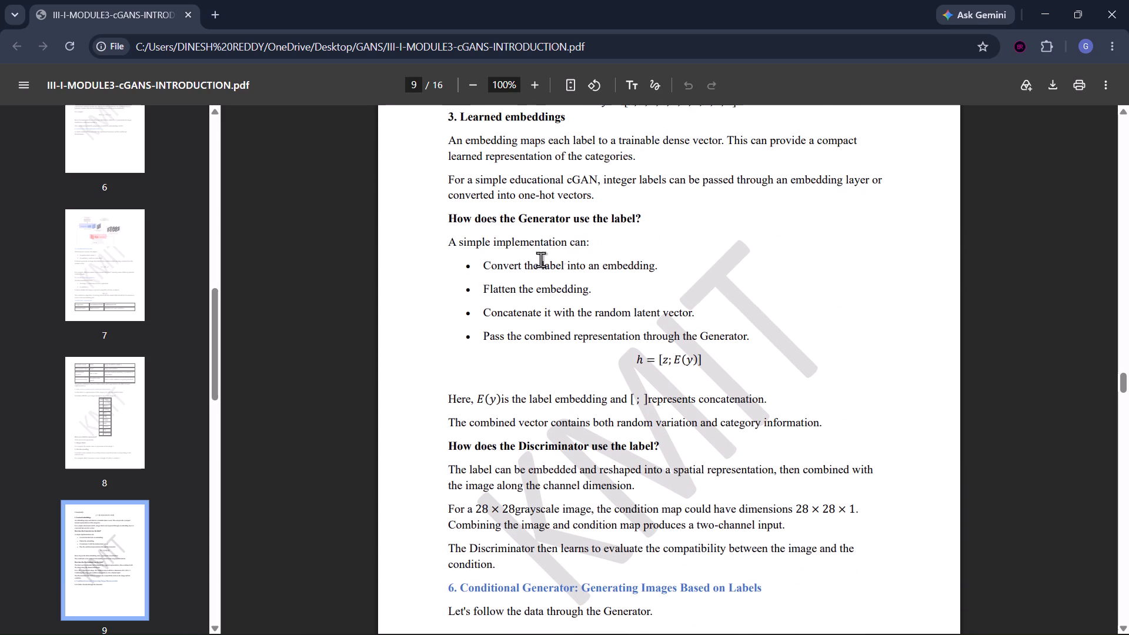
drag(486, 269, 687, 266)
click(687, 266)
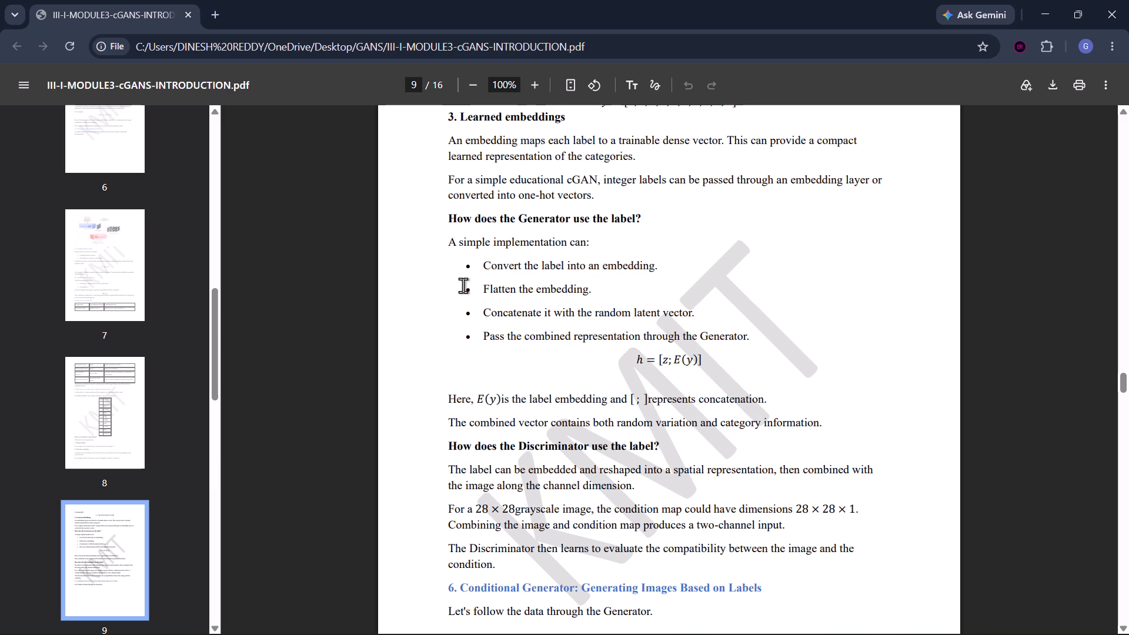
drag(469, 285, 607, 289)
click(607, 289)
drag(476, 312, 727, 309)
click(727, 309)
drag(447, 243, 622, 276)
click(622, 276)
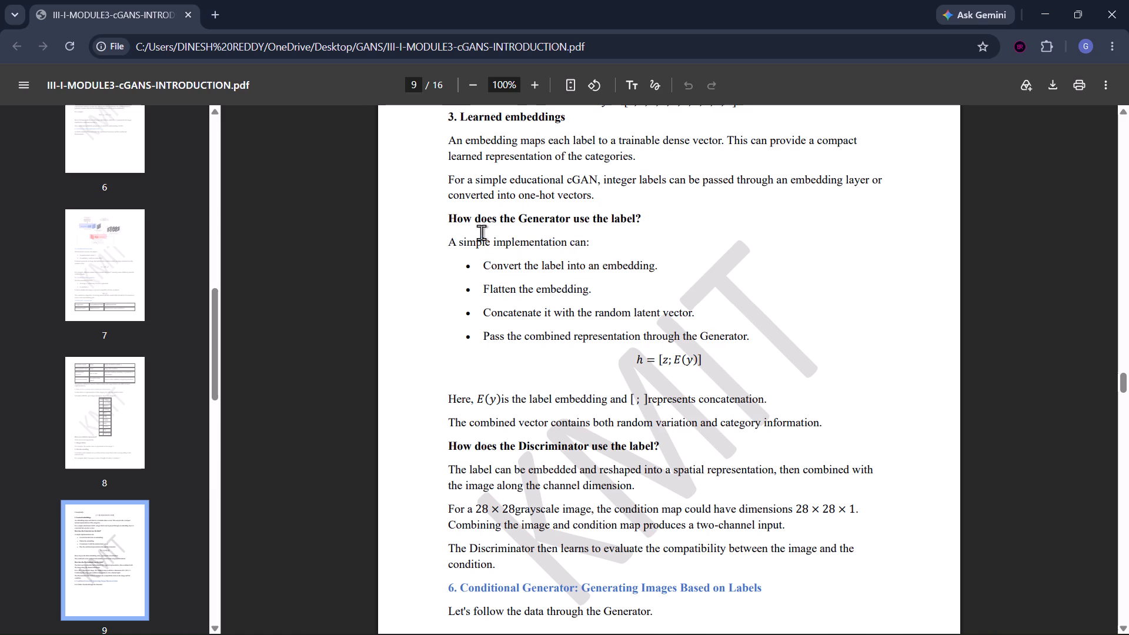
Skim the PDF from page 9 through the comparison table on page 12, and return to the label representation section on page 8.
middle_click(487, 231)
middle_click(510, 285)
middle_click(510, 285)
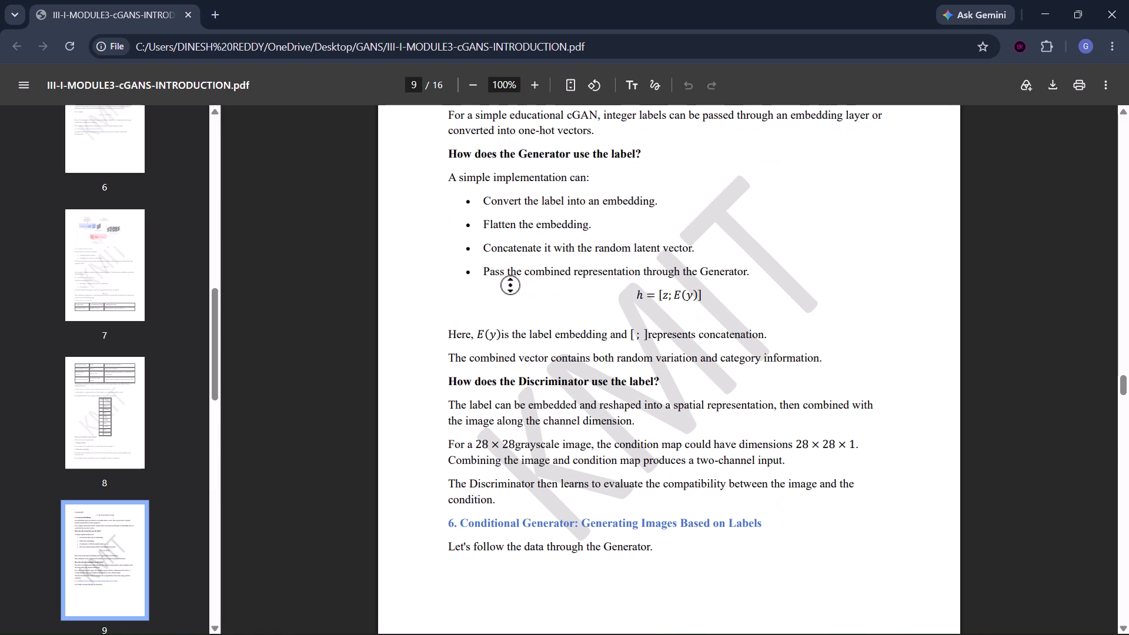
middle_click(529, 399)
middle_click(529, 399)
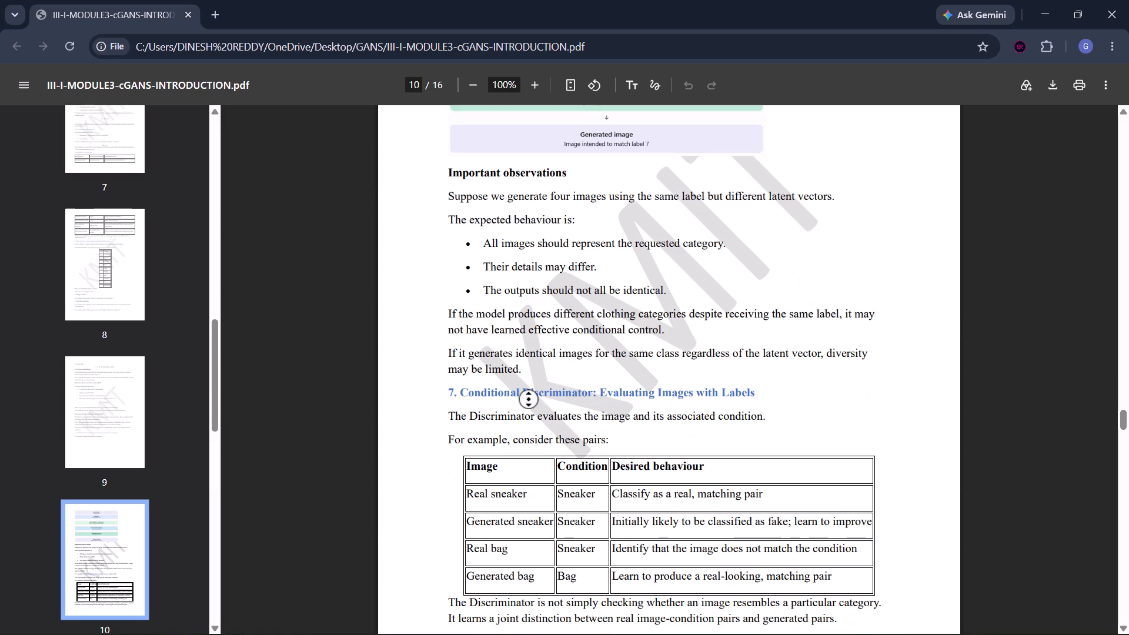
middle_click(517, 479)
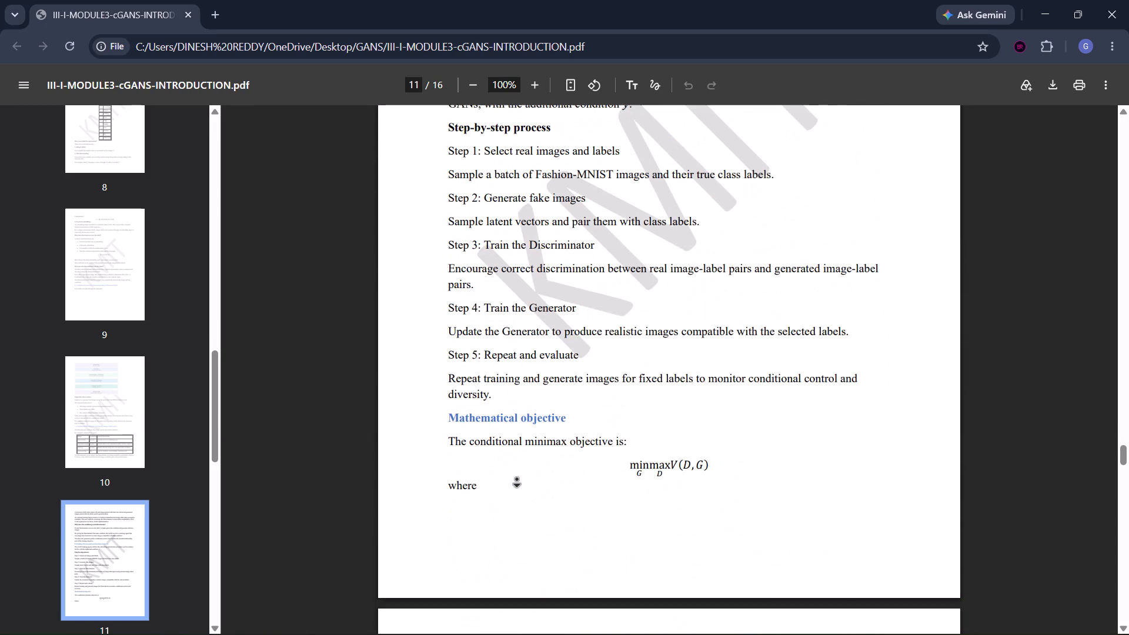
middle_drag(517, 479, 517, 484)
middle_click(520, 575)
middle_click(520, 575)
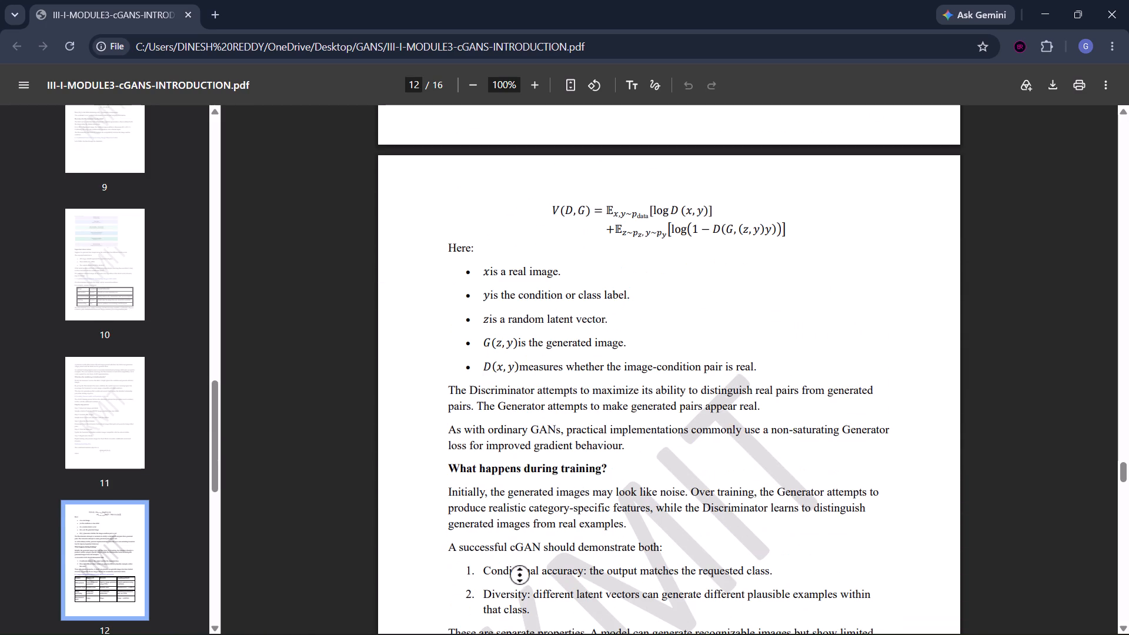
scroll(509, 632, down, 3)
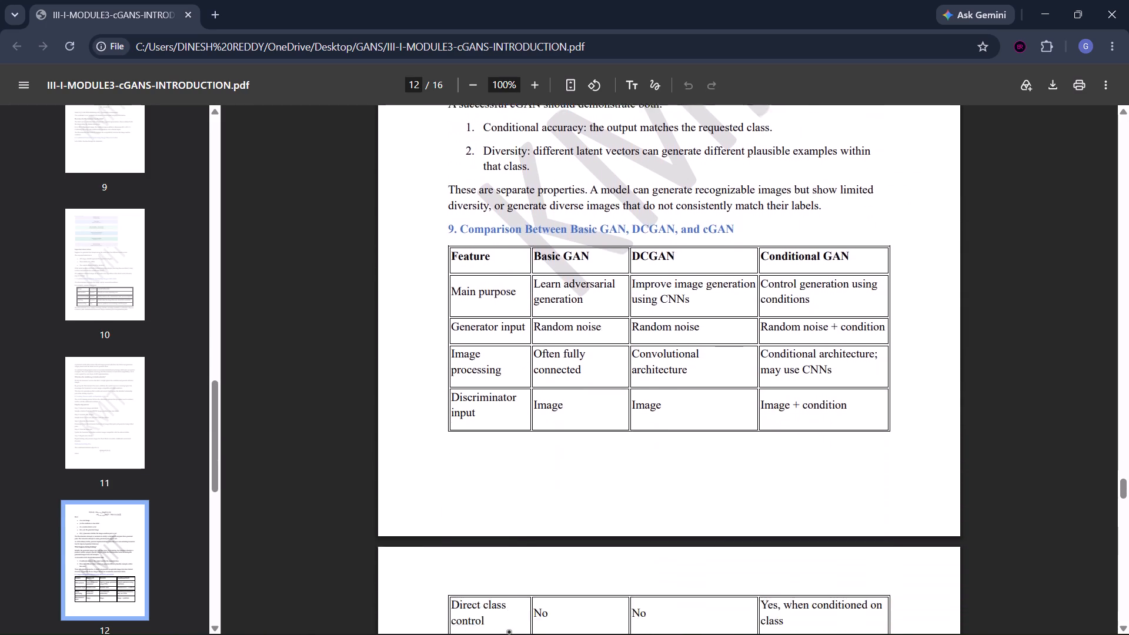
scroll(570, 490, up, 3)
middle_click(653, 293)
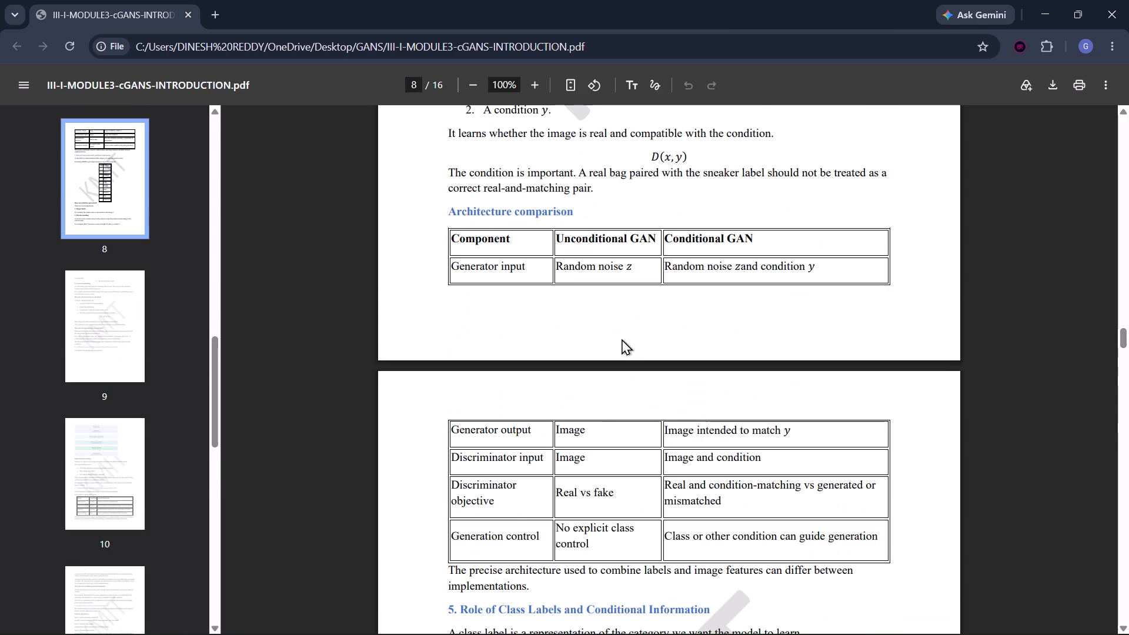
middle_click(621, 340)
middle_click(605, 459)
middle_click(612, 415)
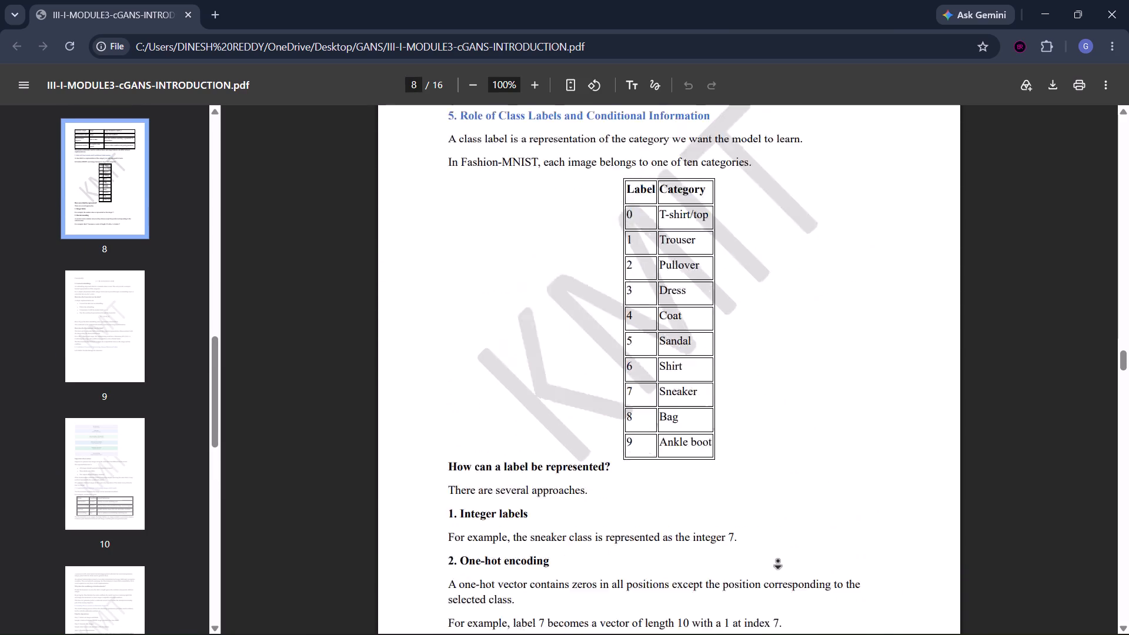
middle_click(769, 536)
scroll(760, 493, up, 1)
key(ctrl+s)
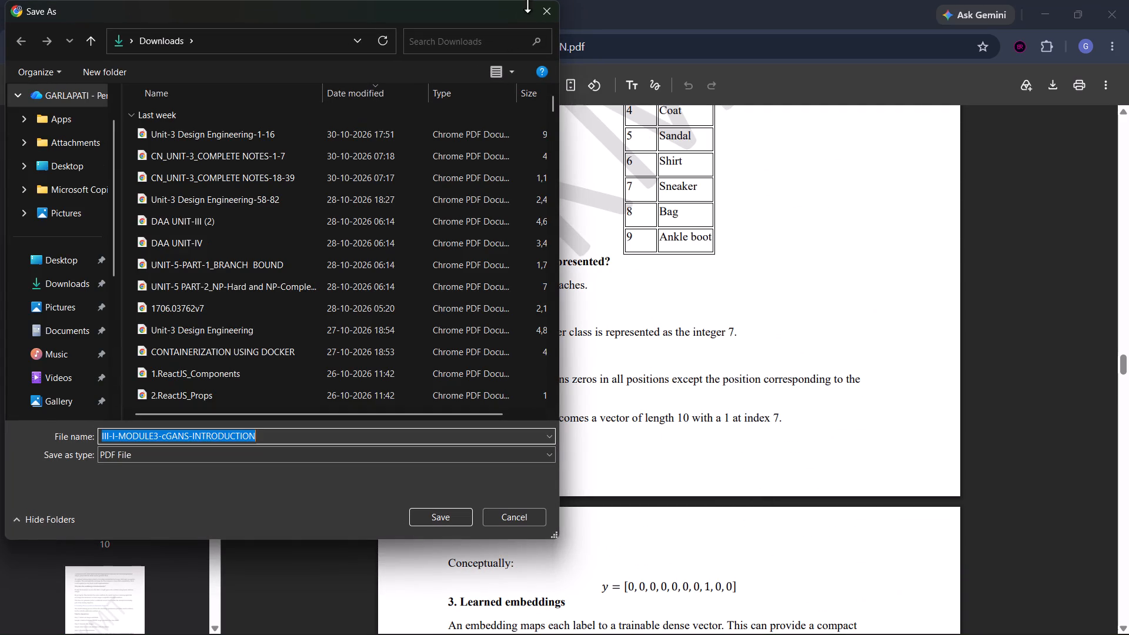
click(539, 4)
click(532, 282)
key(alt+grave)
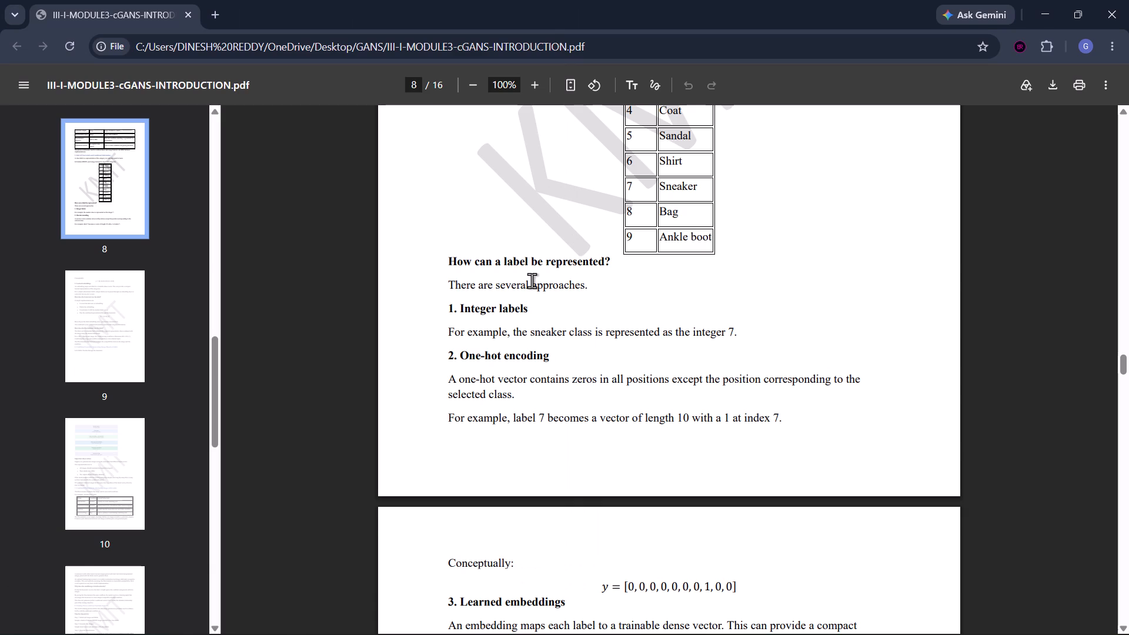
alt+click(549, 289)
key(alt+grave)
Switch back to the gans document in Word and save the notes.
key(alt+Tab)
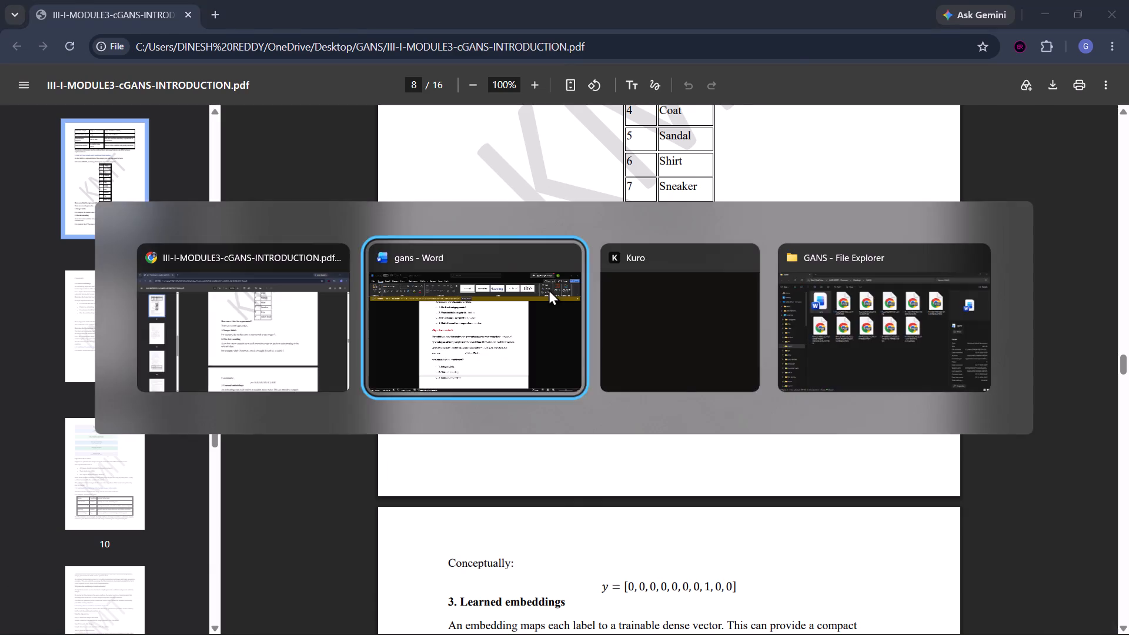
key(ctrl+s)
key(ctrl+s)
key(ctrl+x)
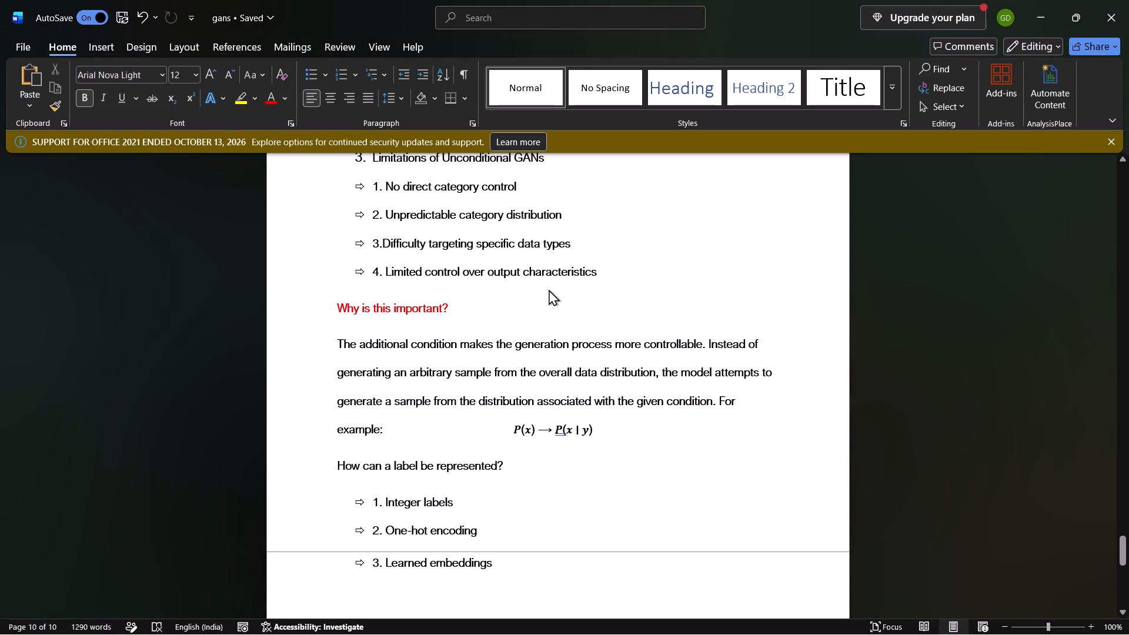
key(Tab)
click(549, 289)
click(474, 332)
Switch to the cGANs introduction PDF and read both paragraphs under "3. Learned embeddings" on page 9.
key(alt+Tab)
click(567, 288)
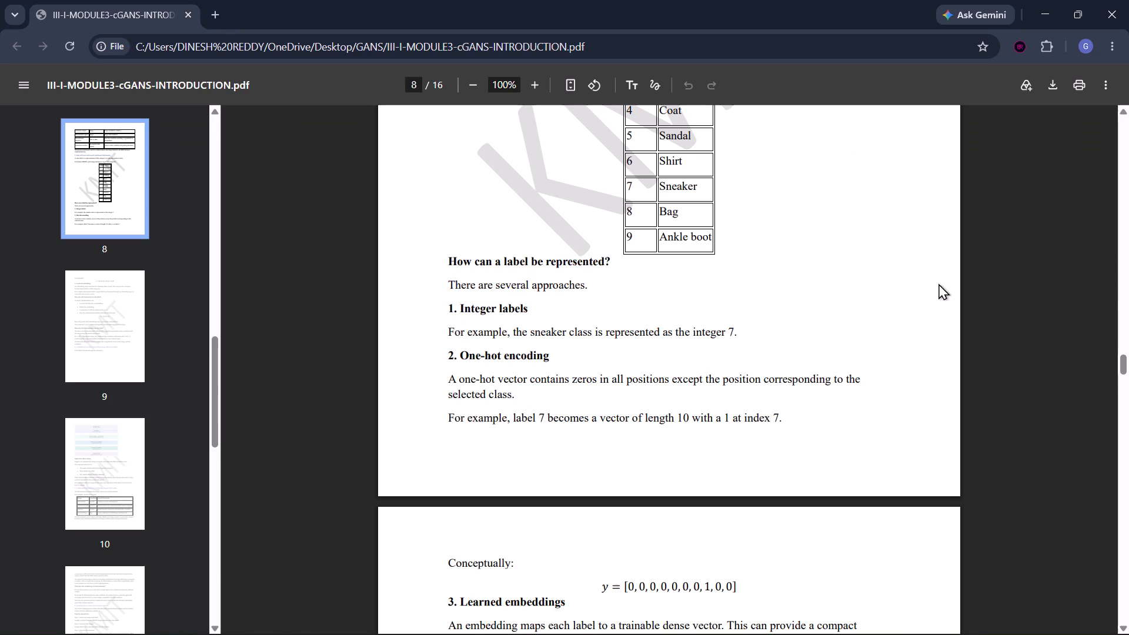
drag(1127, 364, 1127, 377)
drag(442, 260, 560, 260)
click(560, 260)
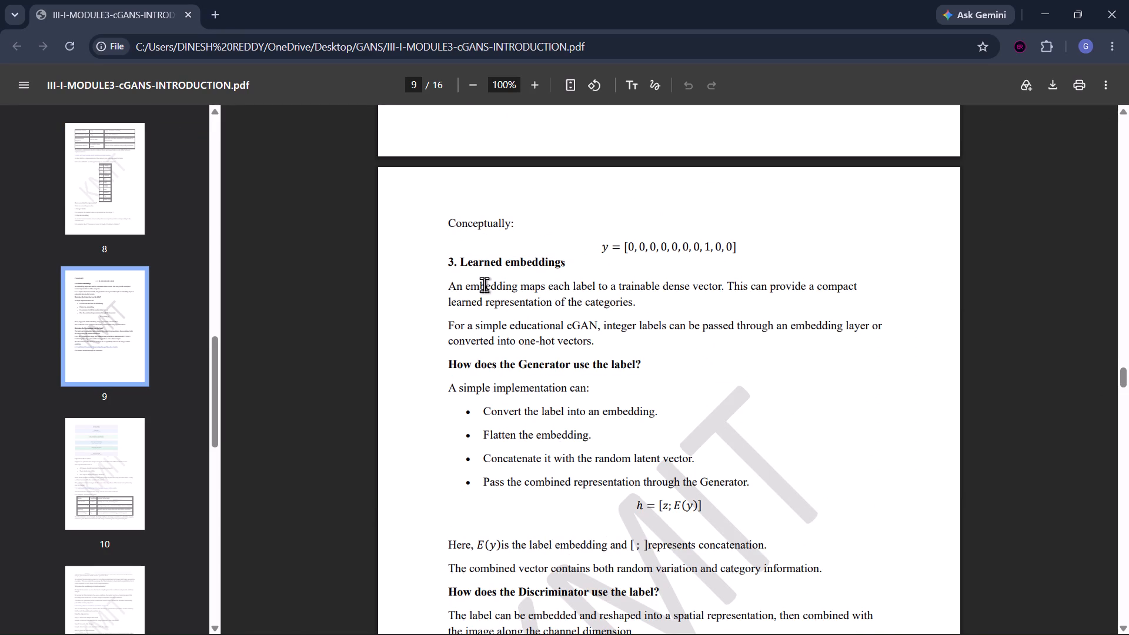
drag(452, 285, 672, 292)
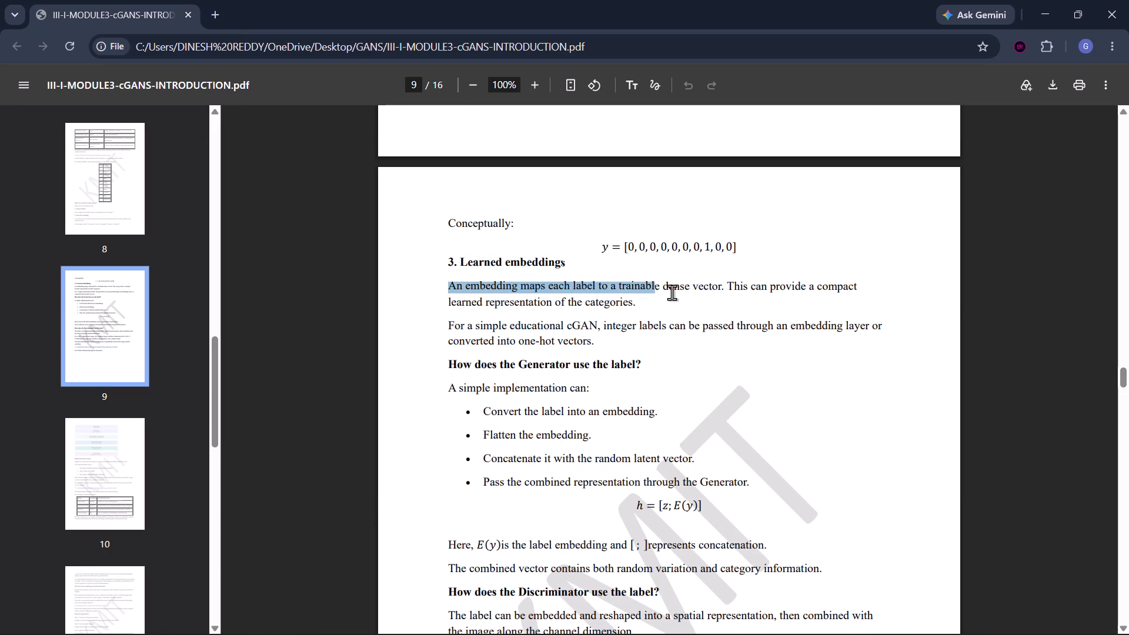
drag(672, 292, 864, 295)
drag(864, 295, 856, 302)
drag(450, 305, 450, 305)
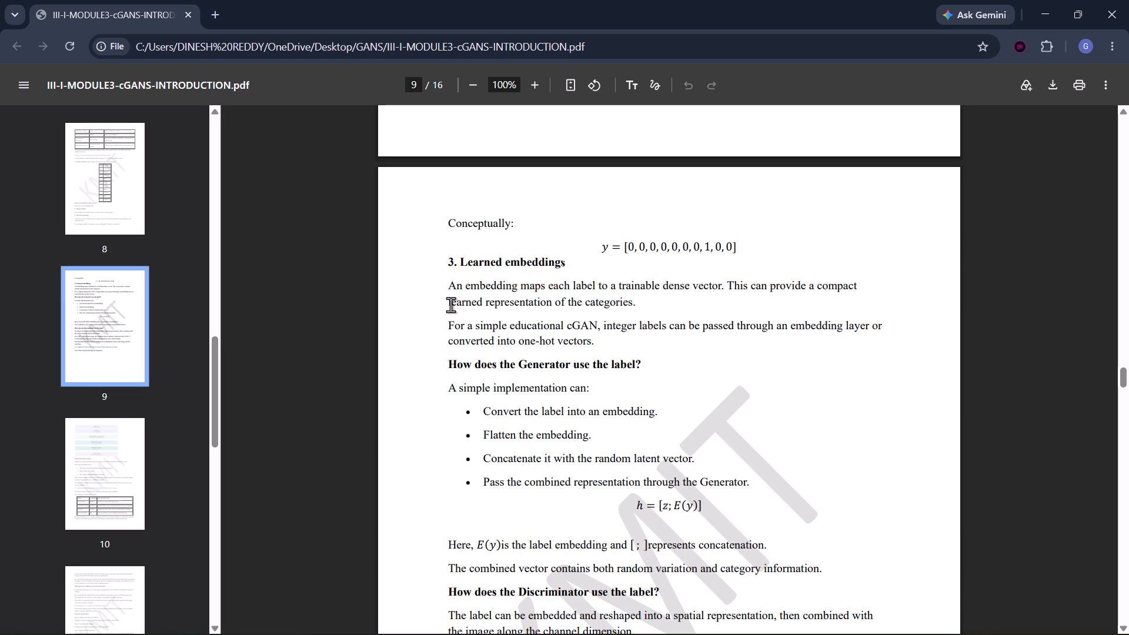
drag(450, 305, 648, 311)
drag(647, 310, 642, 310)
drag(602, 323, 906, 329)
drag(906, 329, 898, 332)
drag(442, 333, 617, 339)
click(617, 339)
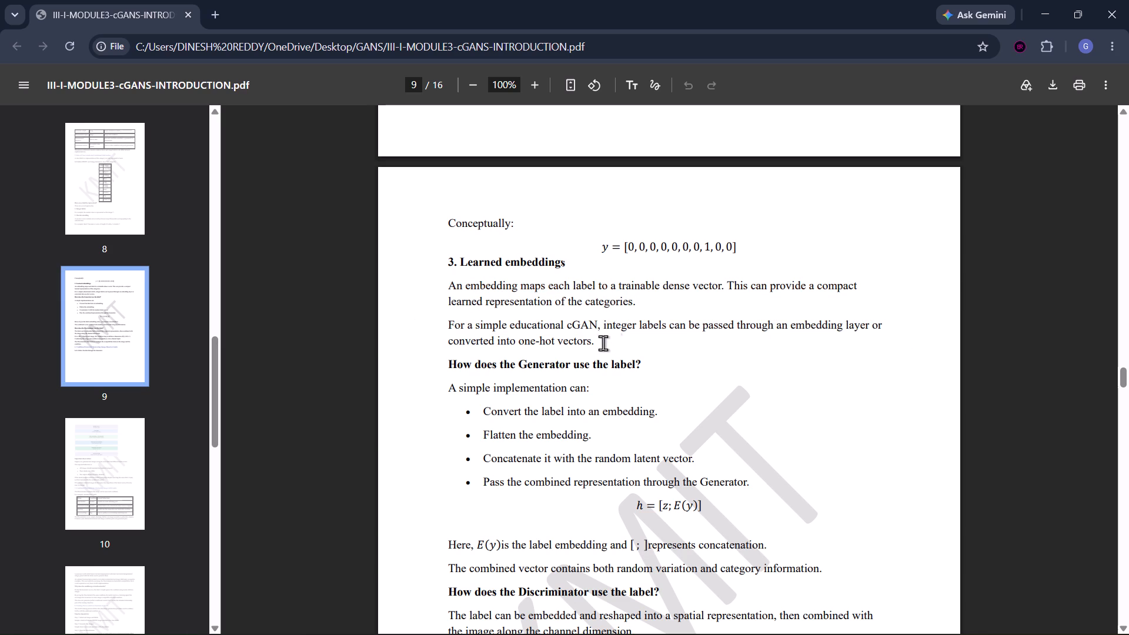
Reread the two-sentence definition of an embedding in the first paragraph under "3. Learned embeddings".
drag(450, 289, 568, 286)
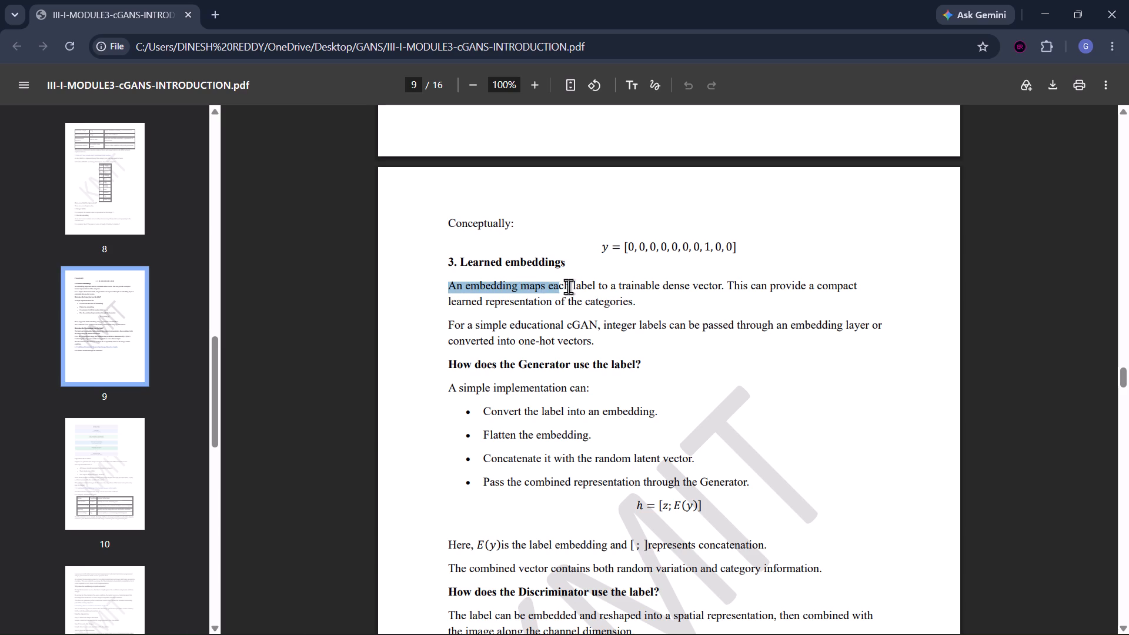
drag(568, 286, 722, 283)
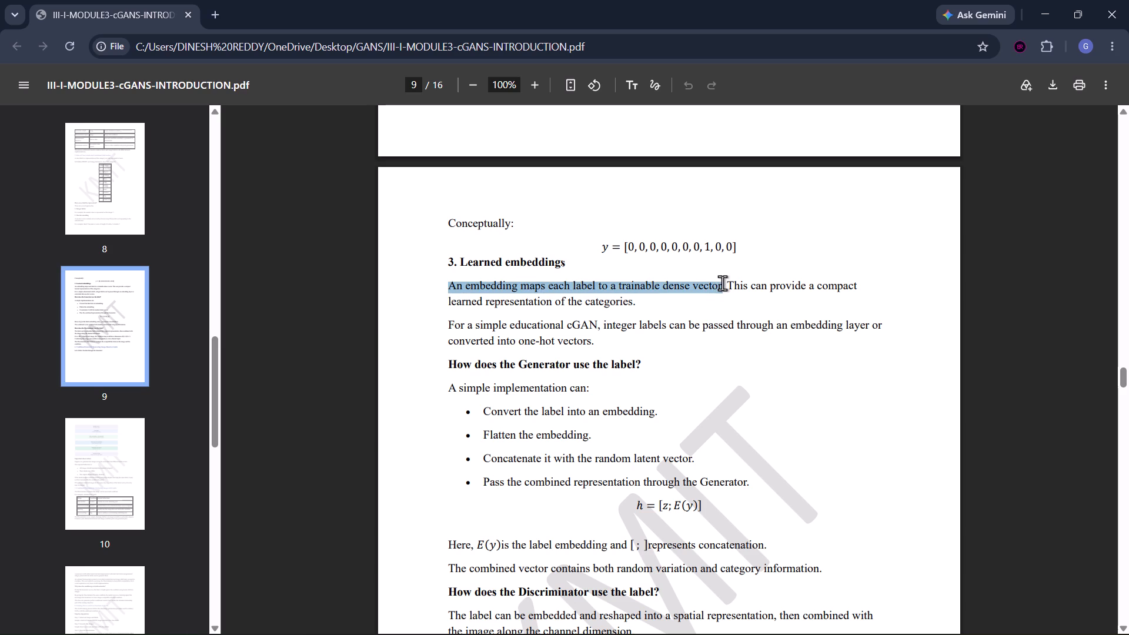
drag(722, 283, 722, 284)
click(722, 285)
drag(547, 284, 647, 285)
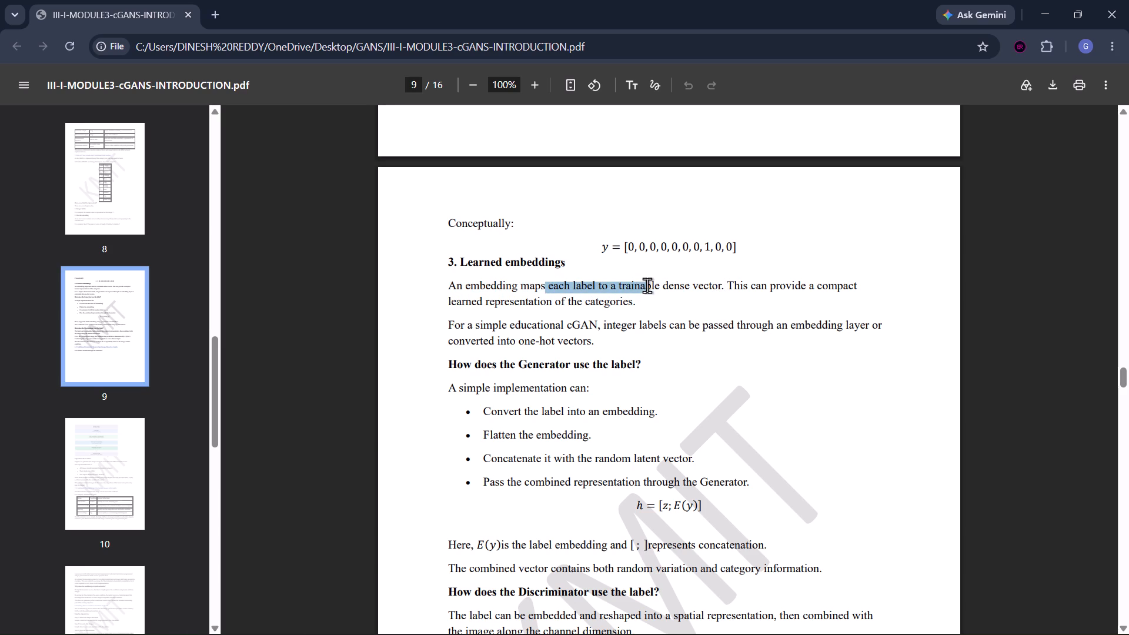
drag(647, 285, 789, 282)
click(789, 282)
drag(730, 285, 853, 289)
drag(853, 288, 847, 288)
drag(435, 298, 548, 300)
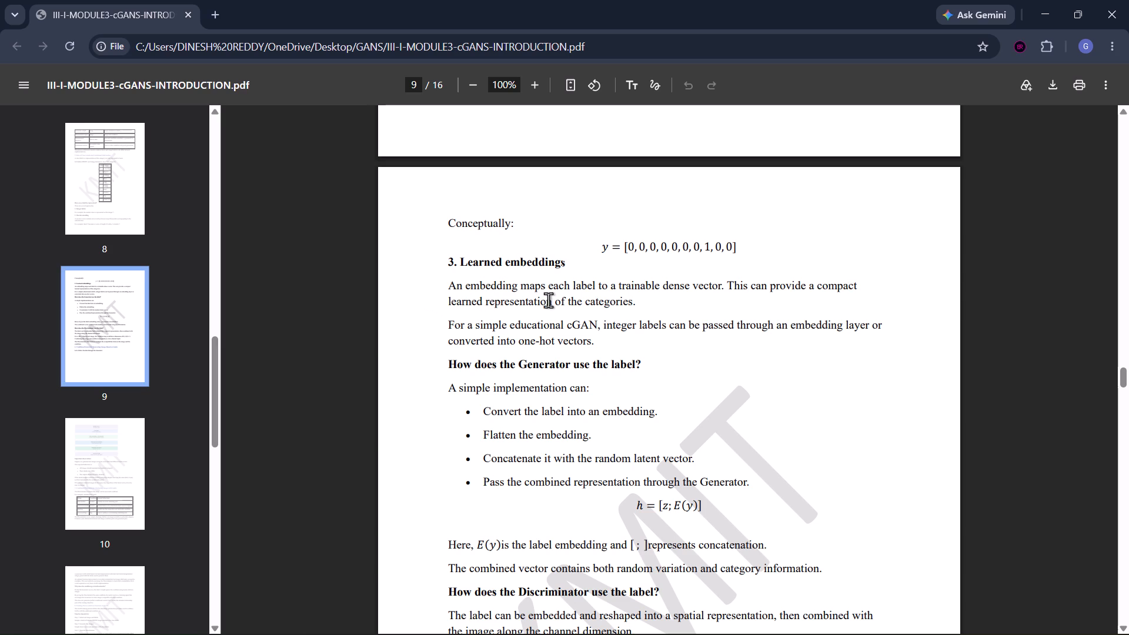
drag(548, 300, 631, 300)
click(631, 300)
Copy the two-sentence embedding definition from the PDF and add it in Word after "3. Learned embeddings", separated by " : - ".
drag(447, 285, 655, 310)
key(ctrl+c)
key(alt+Tab)
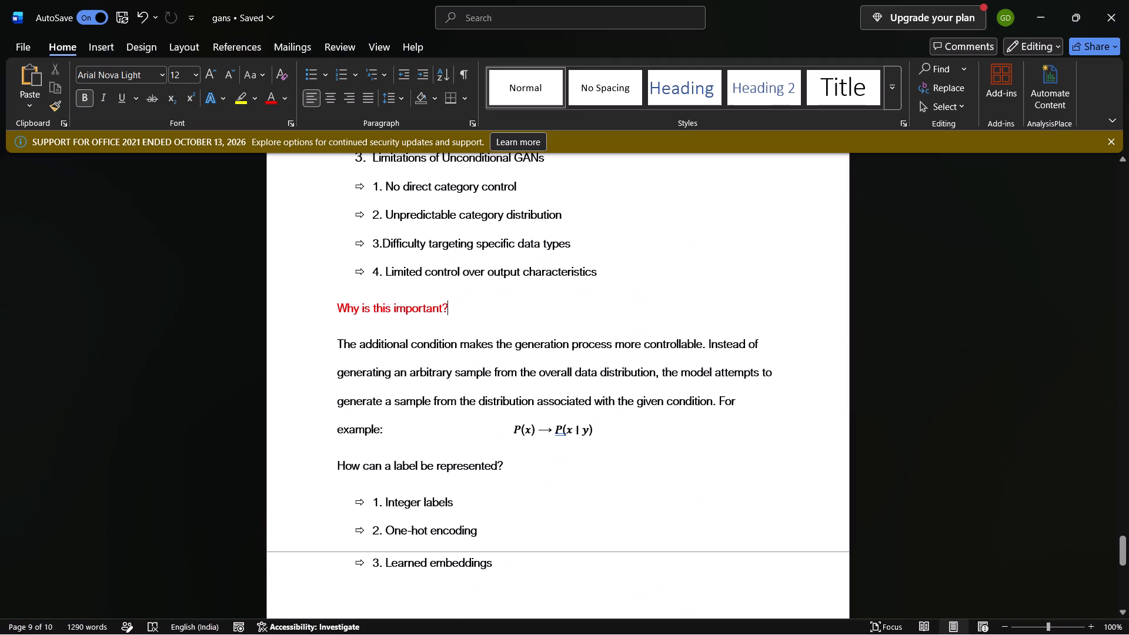
click(505, 567)
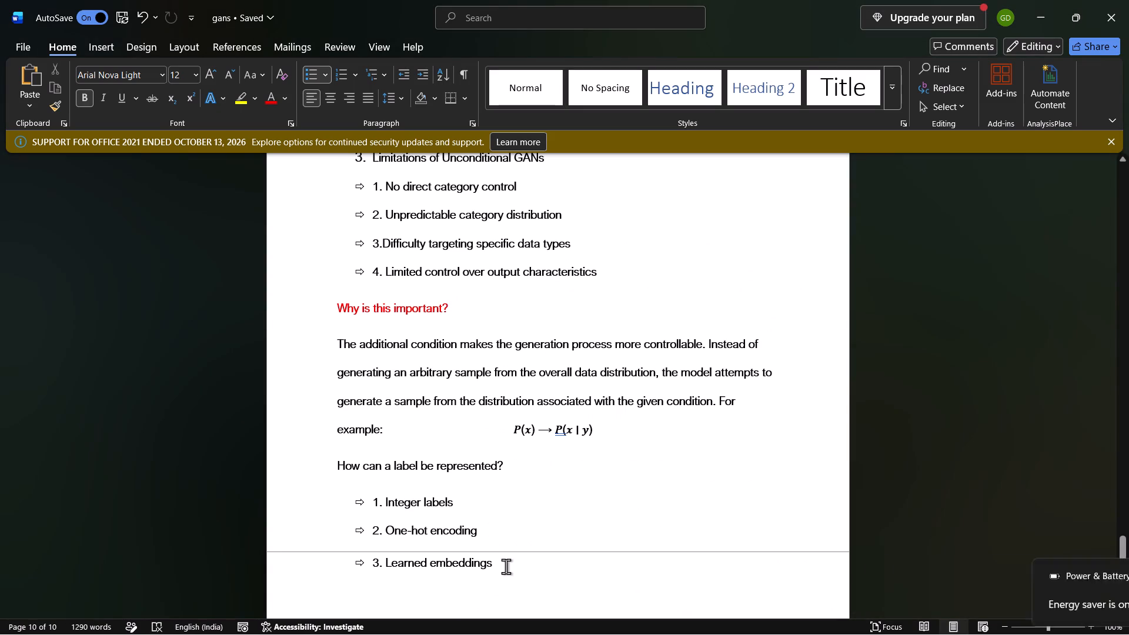
key(space)
text(;)
key(BackSpace)
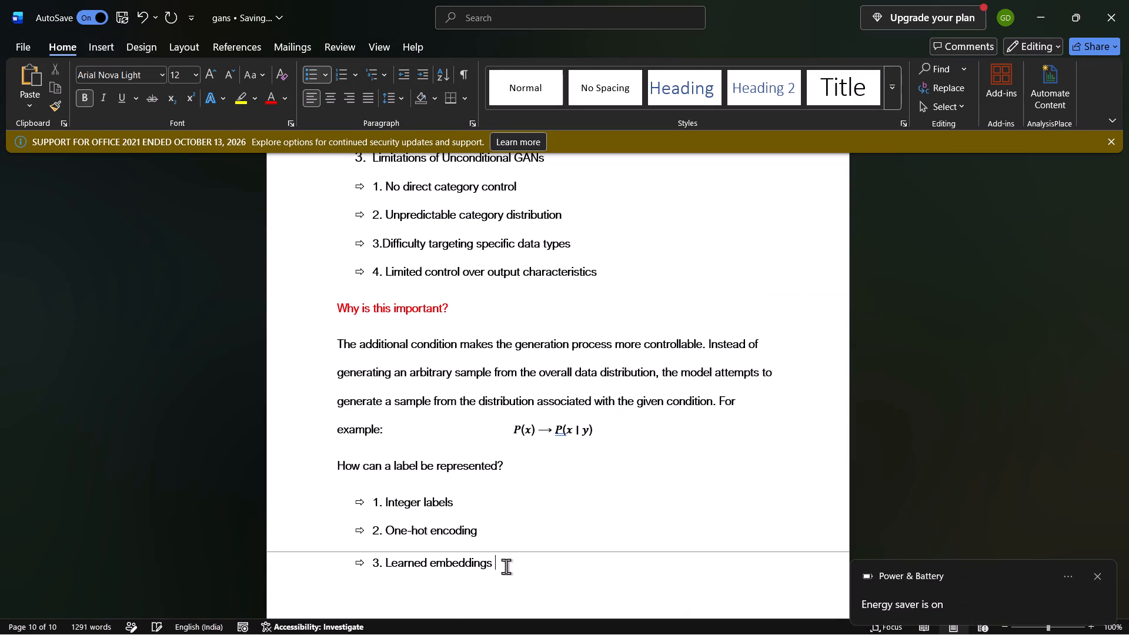
key(shift+colon)
key(minus)
key(BackSpace)
key(space)
text(-)
key(space)
key(ctrl+v)
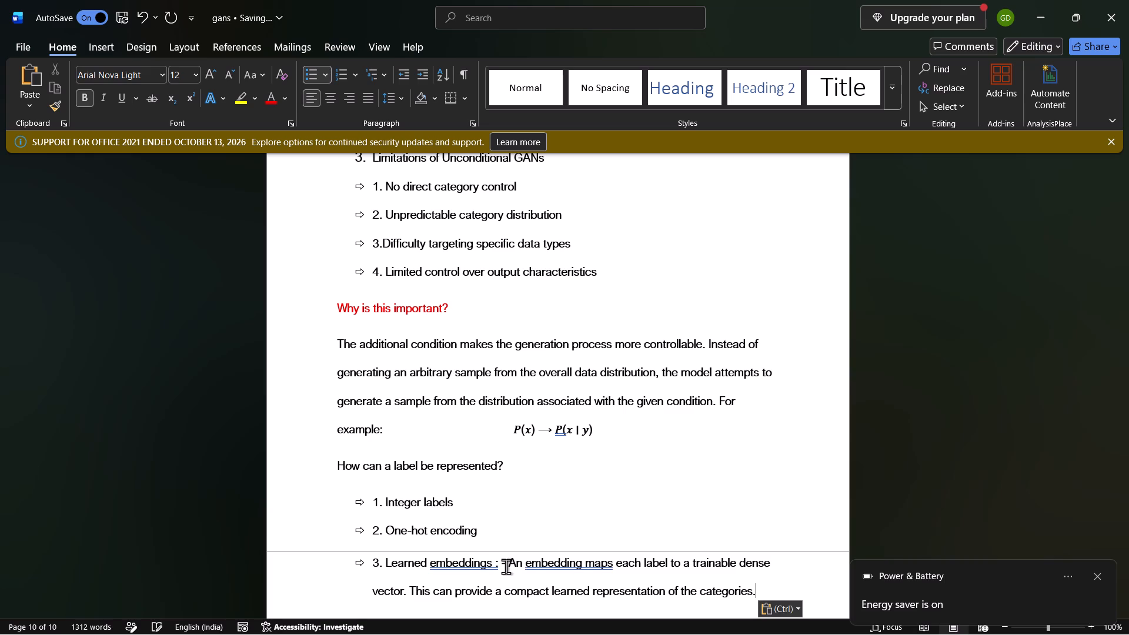
End the arrow list below the Learned embeddings item and add an empty line.
key(Return)
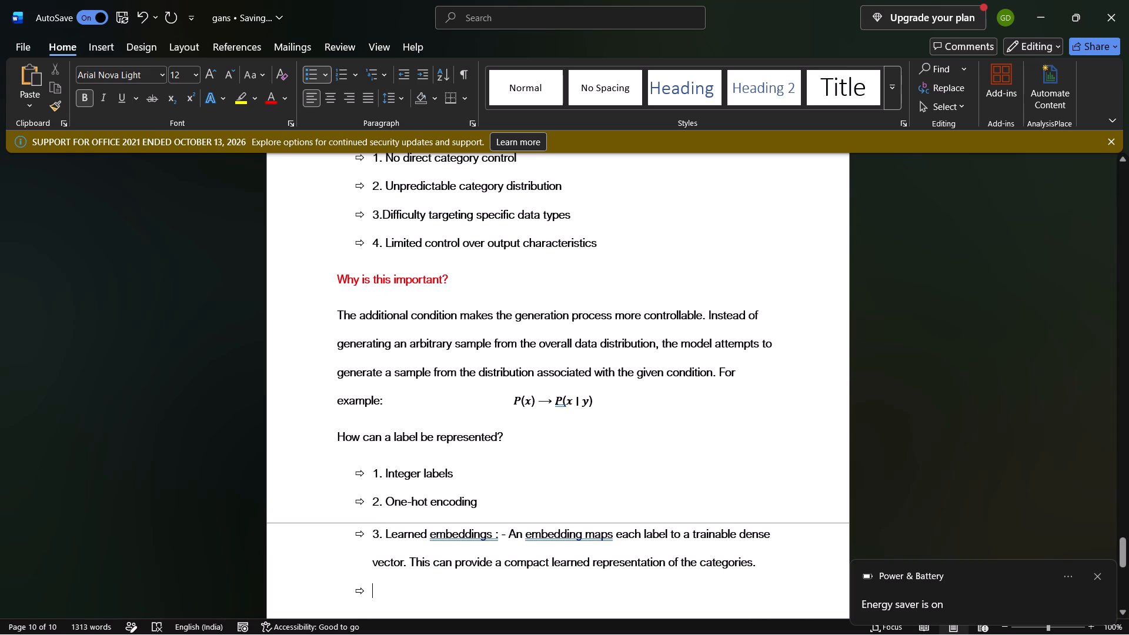
key(BackSpace)
key(BackSpace)
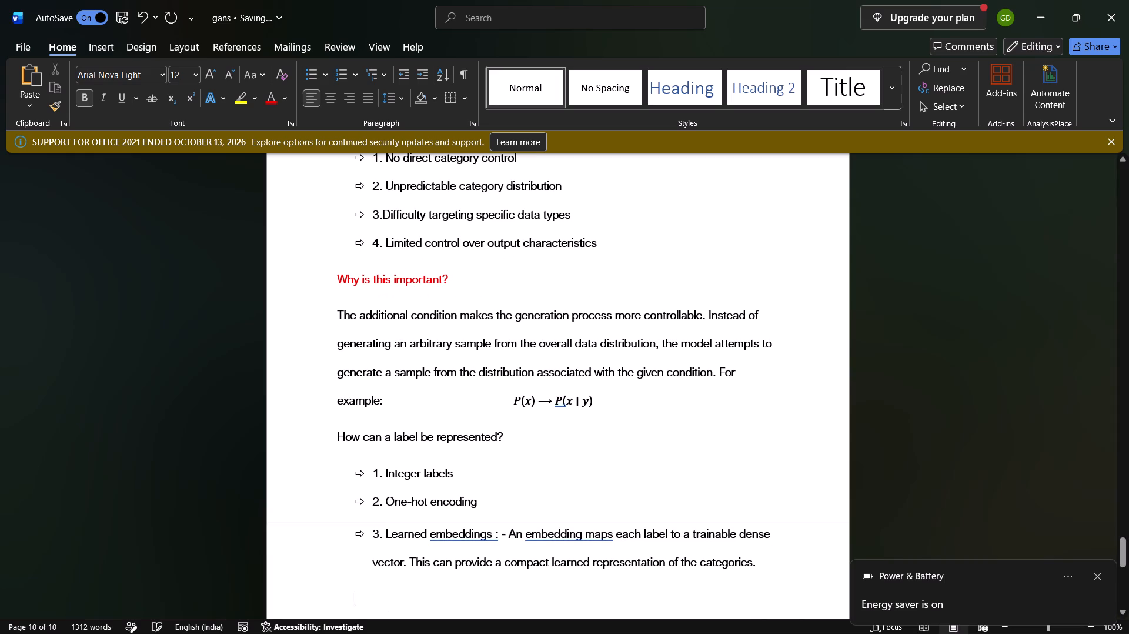
key(Return)
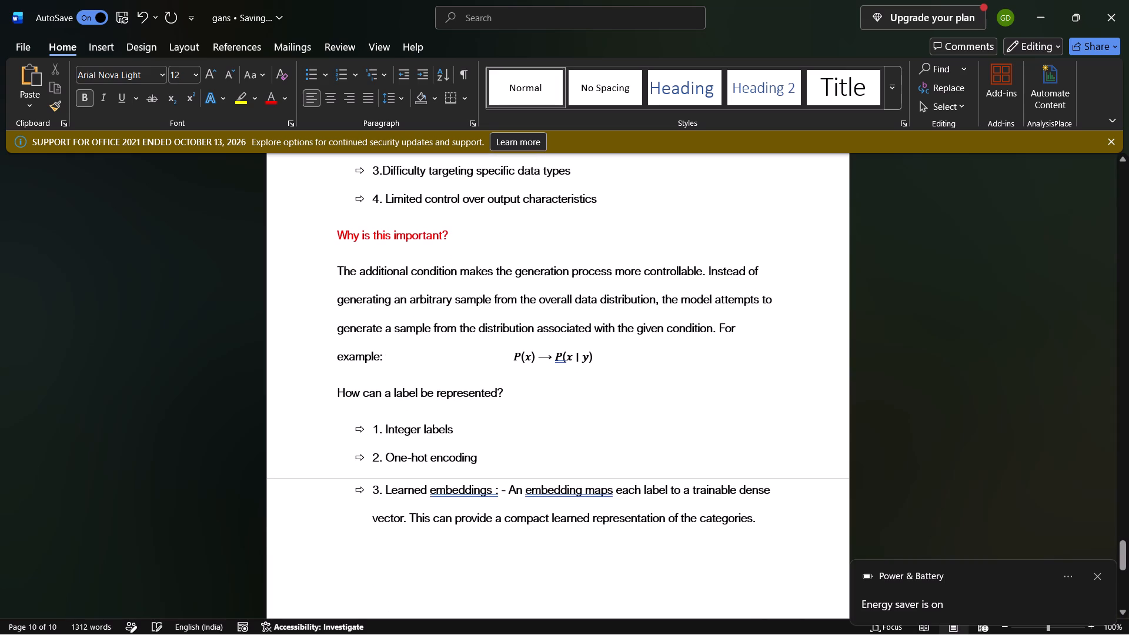
Switch back to the PDF, dismiss the battery notification, and read the "How does the Generator use the label?" section on page 9.
key(alt+Tab)
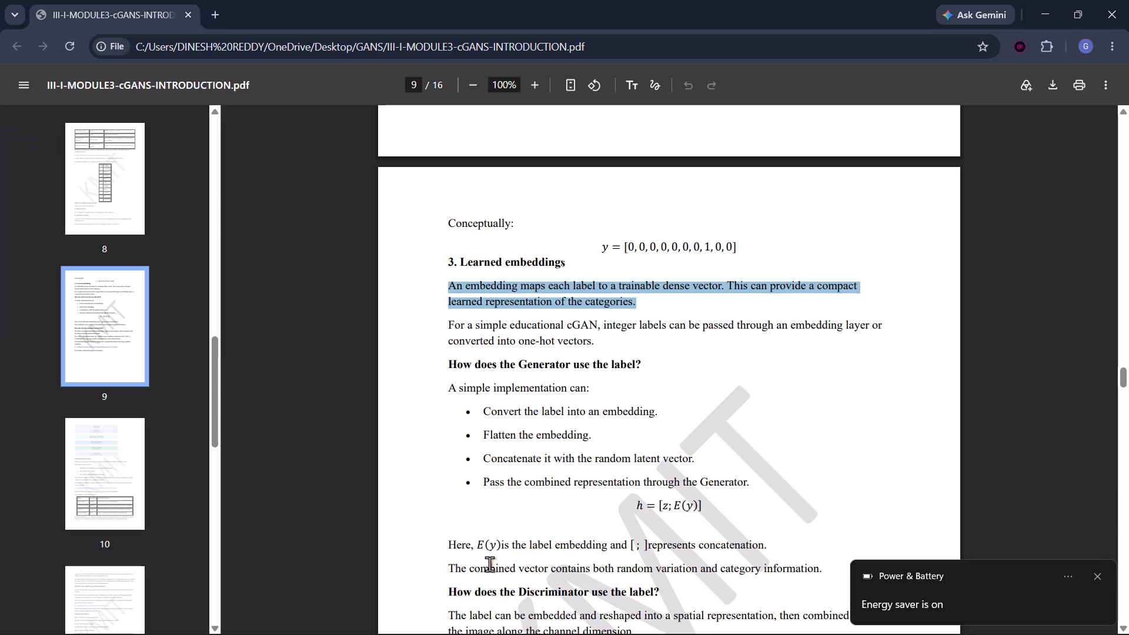
click(1091, 576)
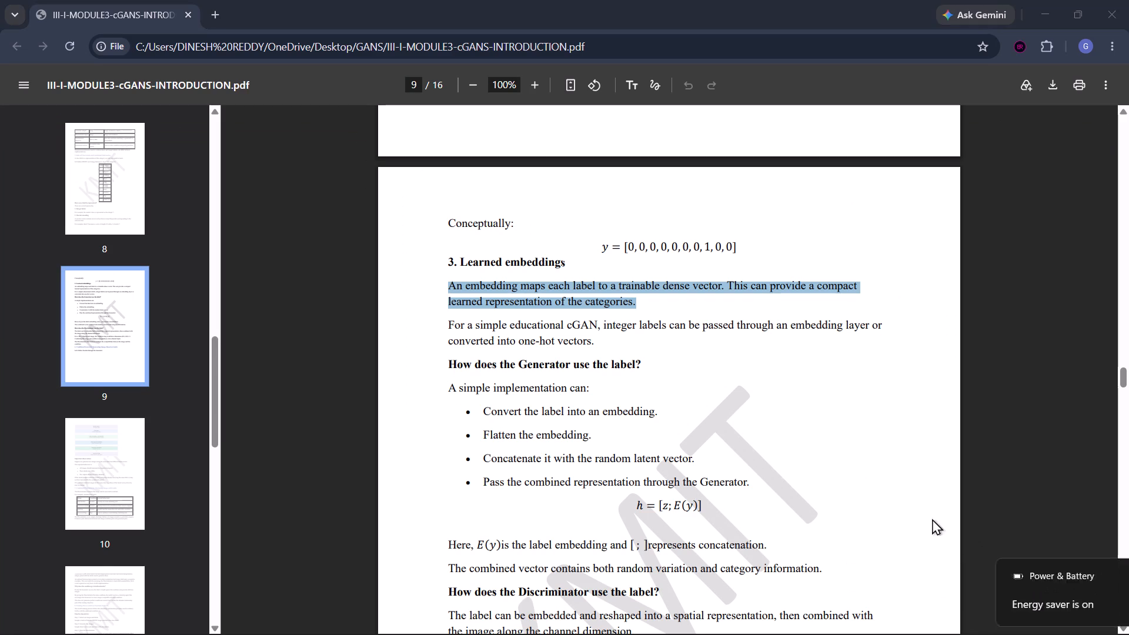
drag(449, 364, 672, 373)
click(672, 373)
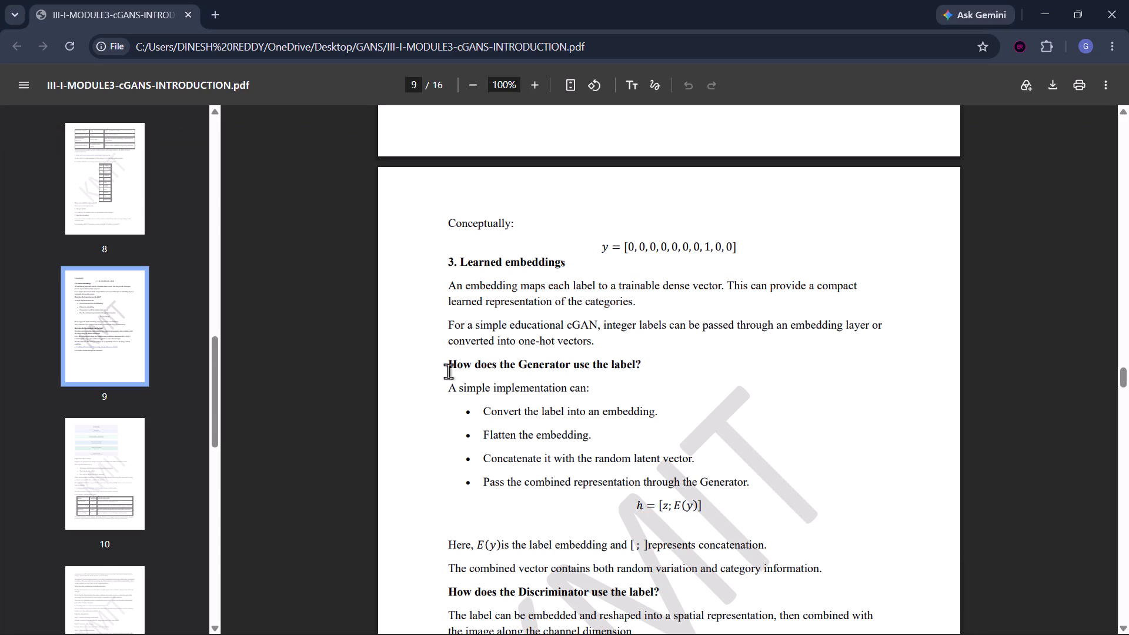
drag(436, 385, 684, 425)
click(684, 425)
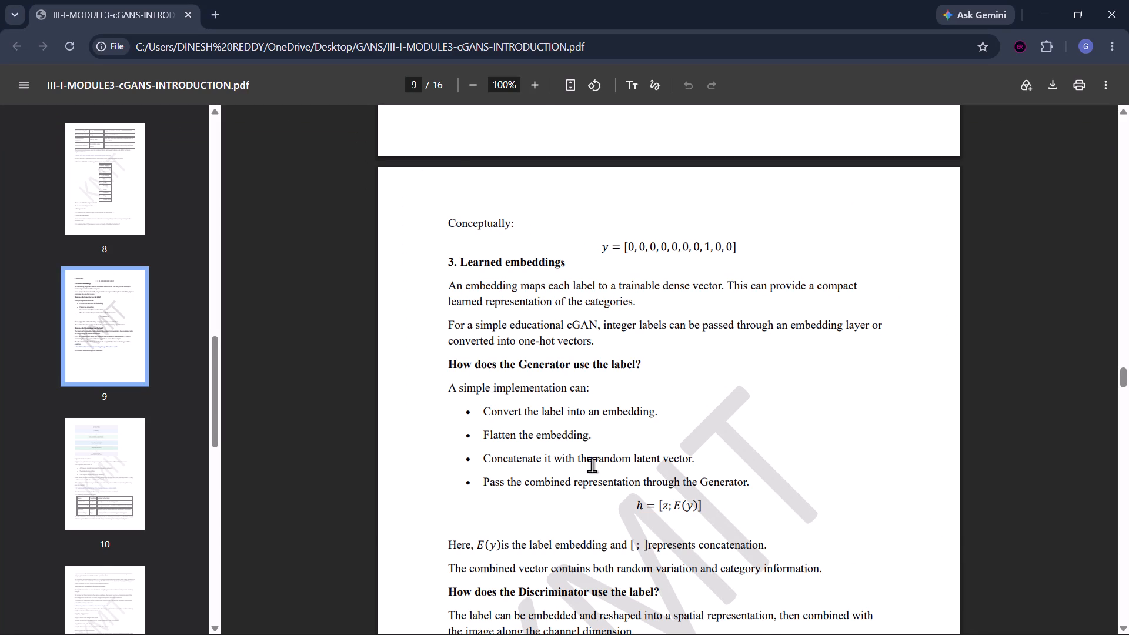
scroll(593, 464, down, 1)
middle_click(593, 465)
scroll(594, 474, up, 1)
middle_drag(595, 471, 600, 454)
scroll(667, 278, up, 1)
middle_drag(667, 278, 669, 286)
middle_click(674, 377)
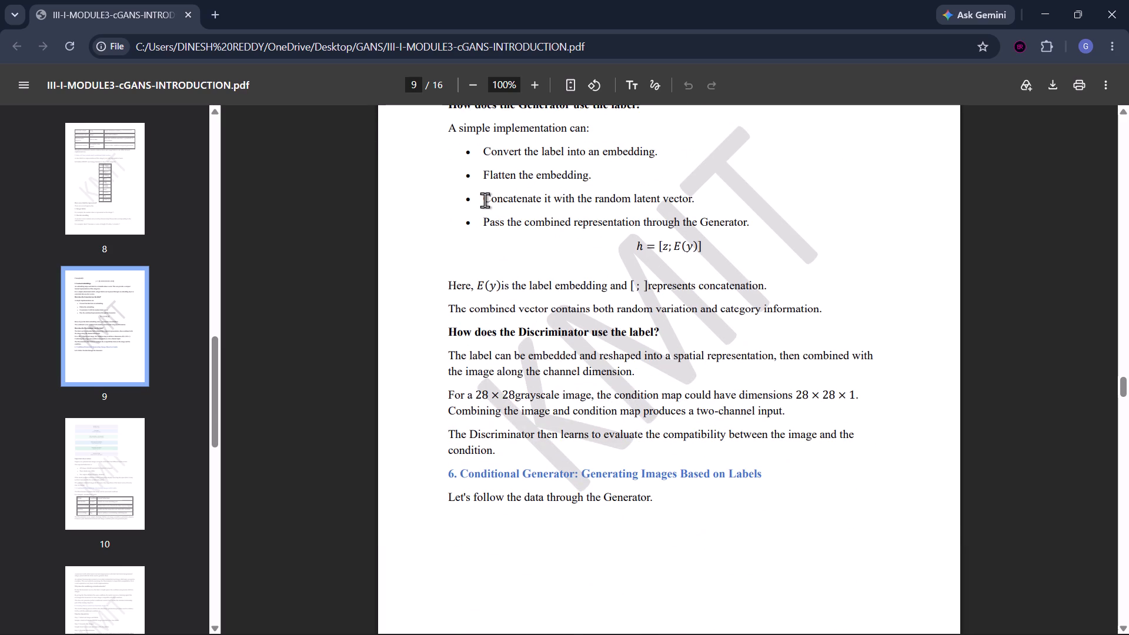
drag(485, 200, 582, 197)
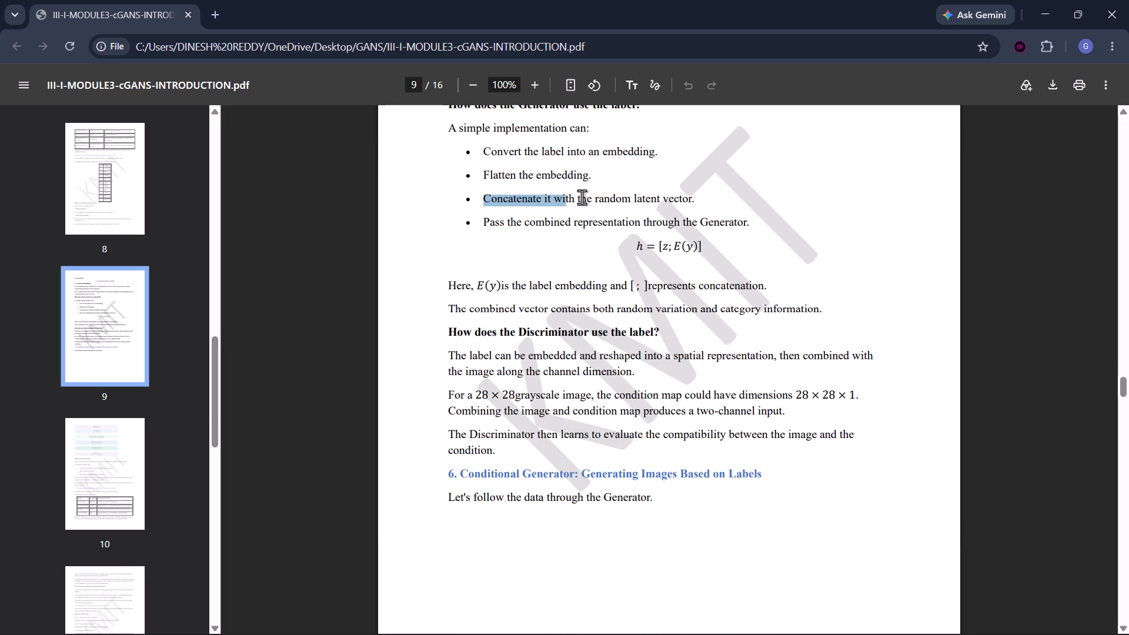
drag(582, 197, 758, 203)
click(759, 203)
drag(487, 226, 751, 224)
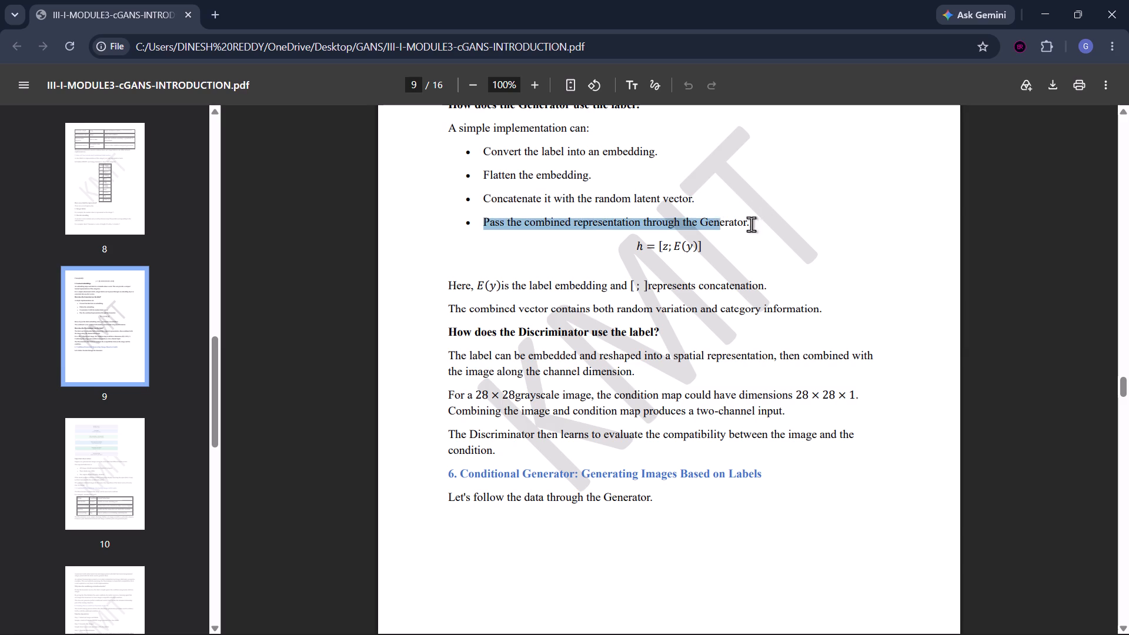
drag(751, 224, 789, 224)
click(679, 262)
Read the "How does the Discriminator use the label?" section on page 9 of the PDF.
drag(448, 337, 623, 326)
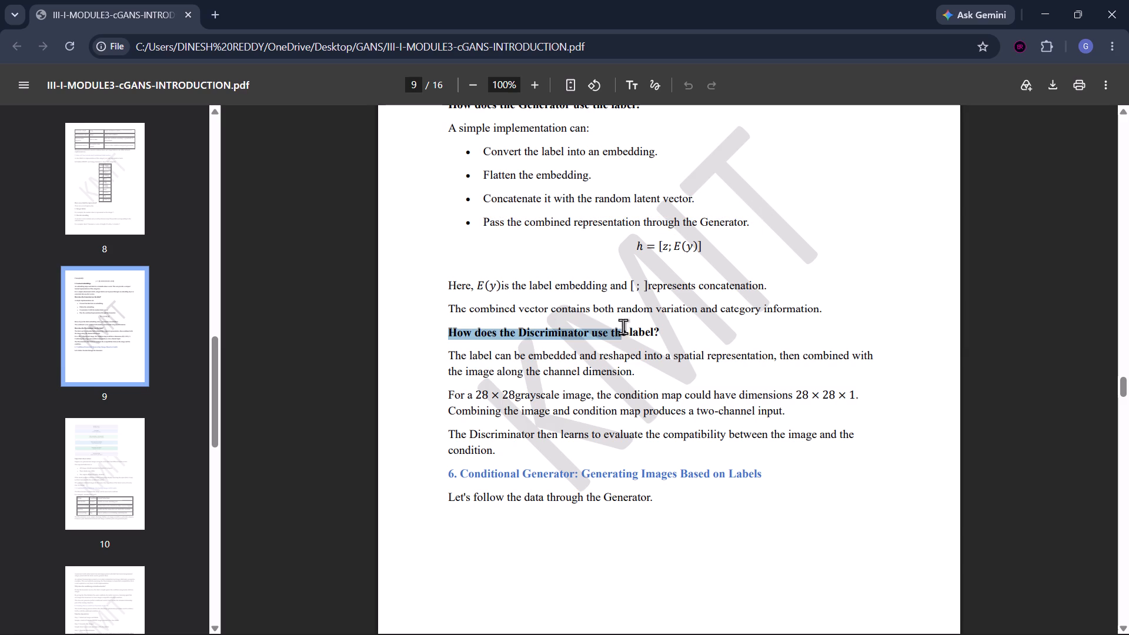
drag(623, 326, 735, 327)
click(735, 327)
drag(442, 355, 555, 354)
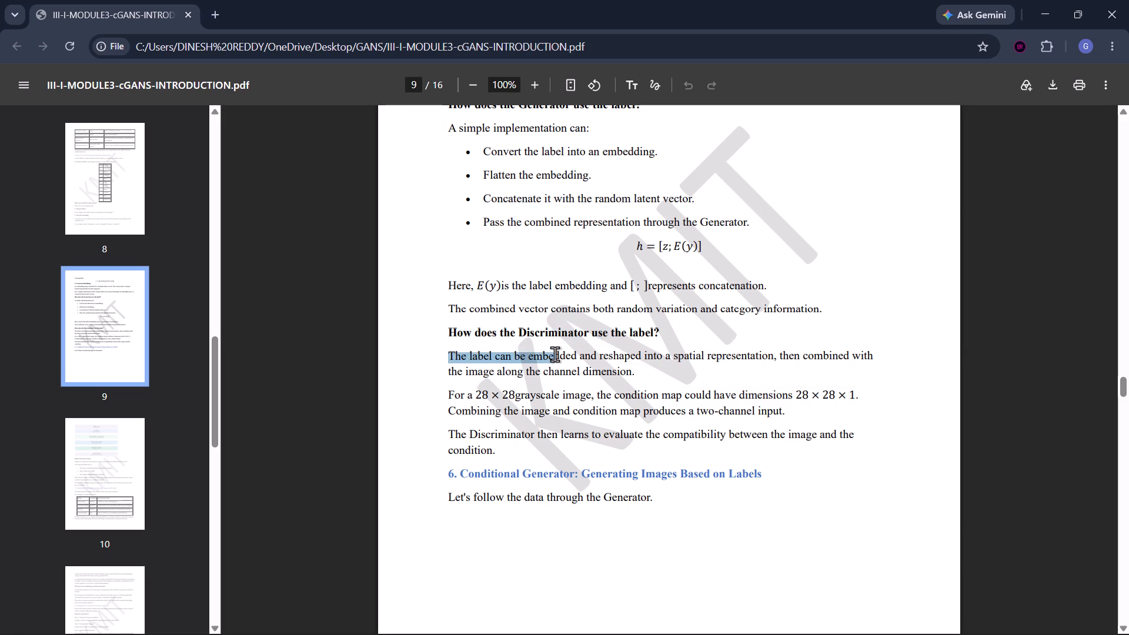
drag(555, 354, 771, 357)
click(771, 357)
drag(529, 353, 491, 364)
drag(437, 367, 634, 365)
click(634, 365)
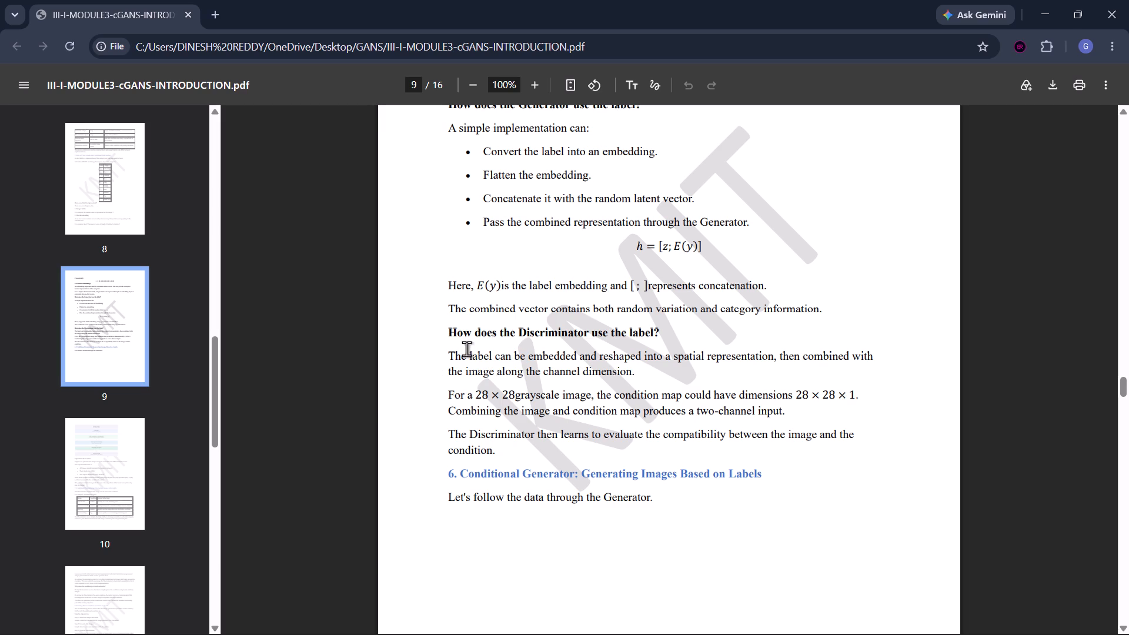
drag(460, 375, 600, 363)
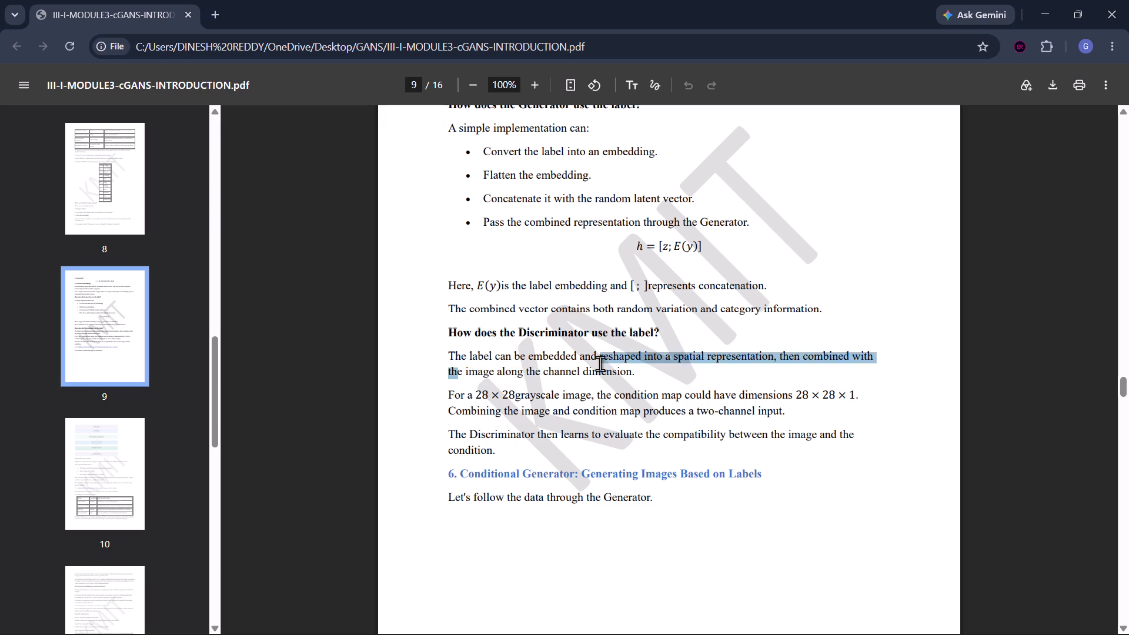
drag(600, 363, 723, 370)
click(724, 369)
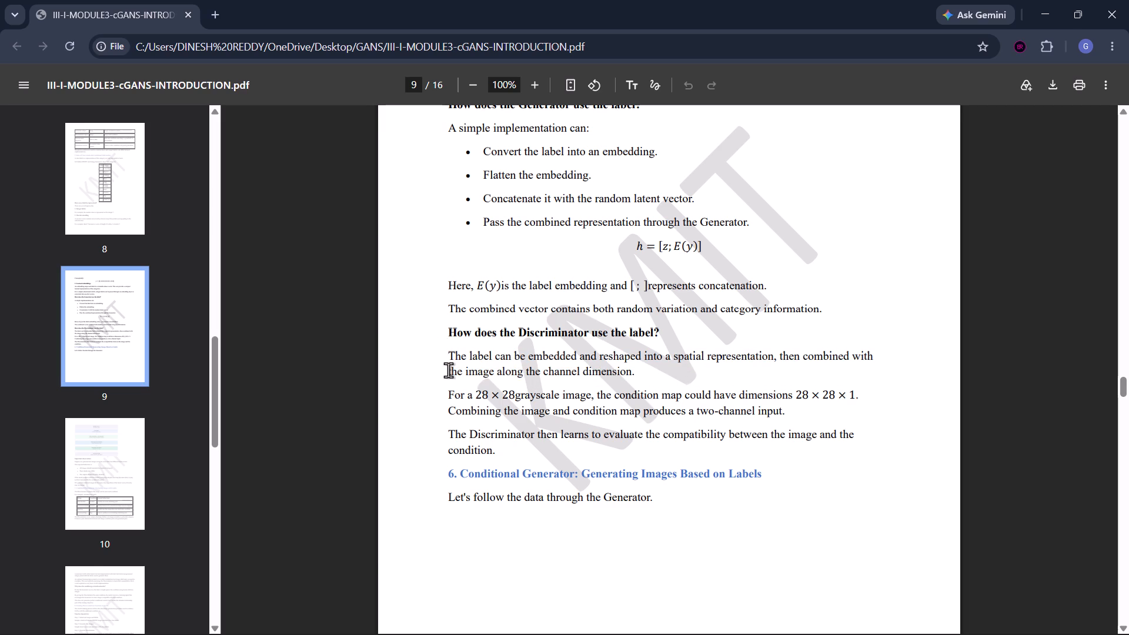
drag(443, 372, 647, 369)
click(647, 369)
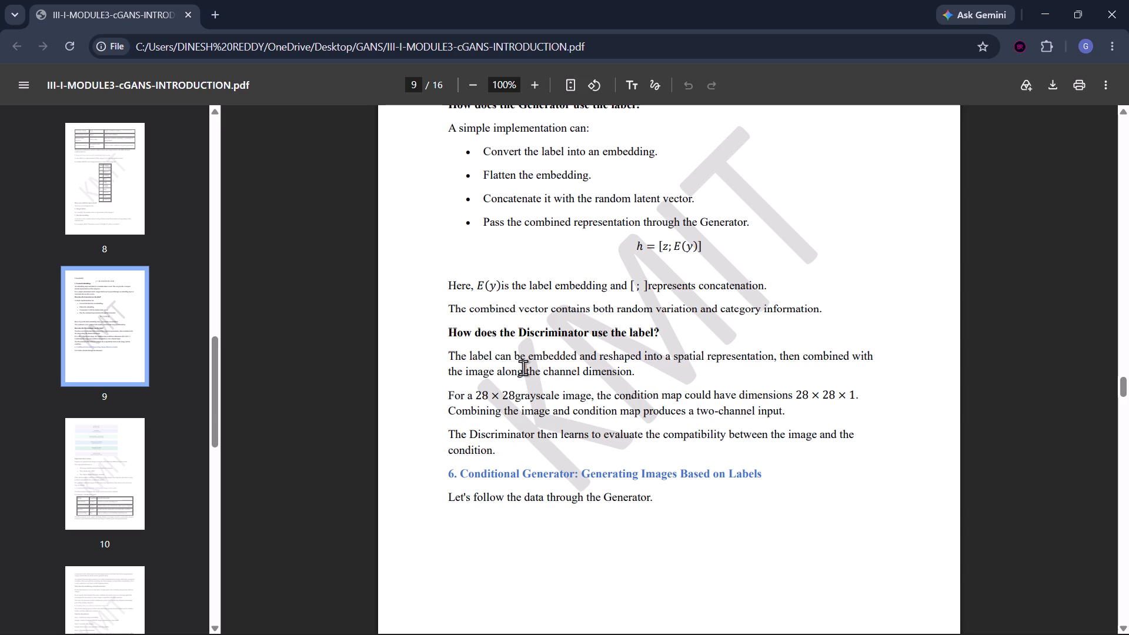
drag(449, 399, 537, 399)
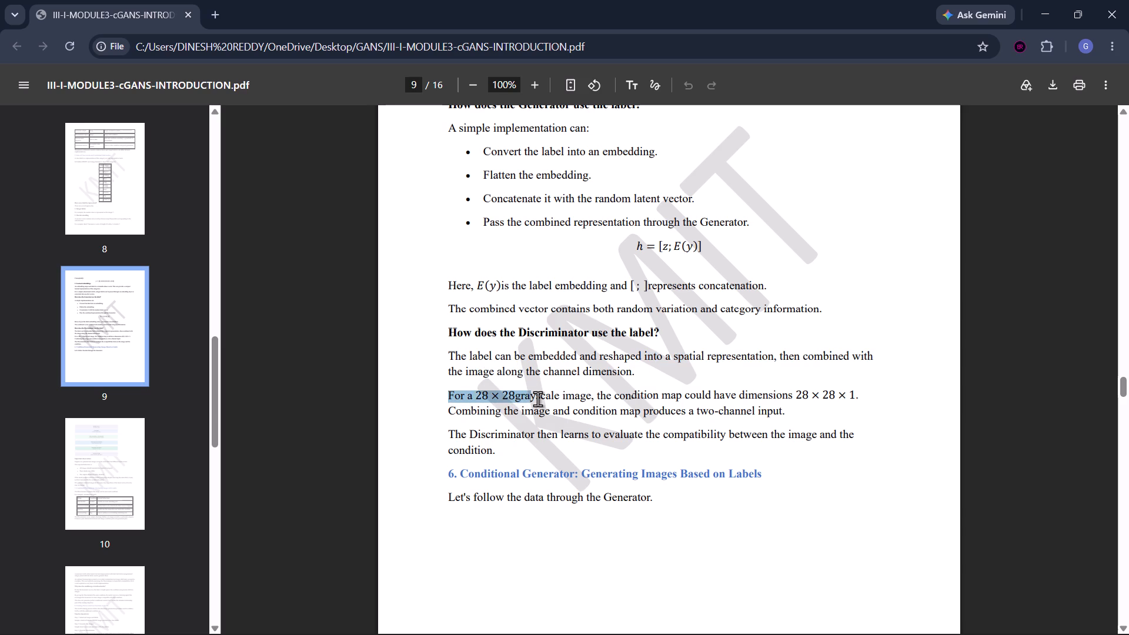
drag(537, 399, 606, 403)
click(607, 405)
drag(606, 392, 688, 402)
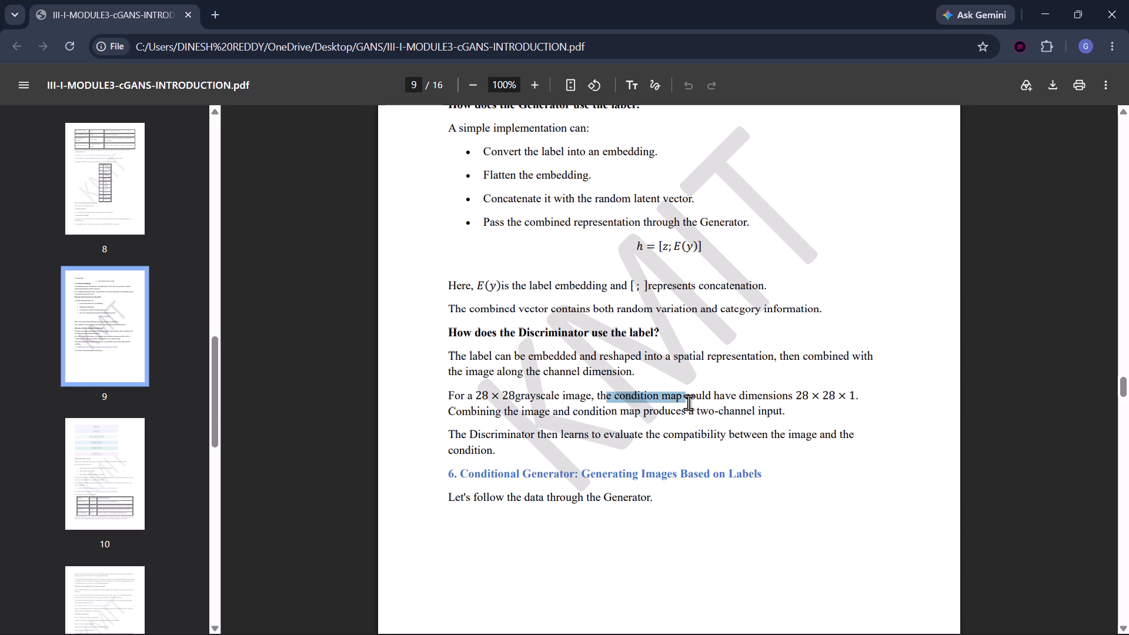
drag(688, 402, 786, 404)
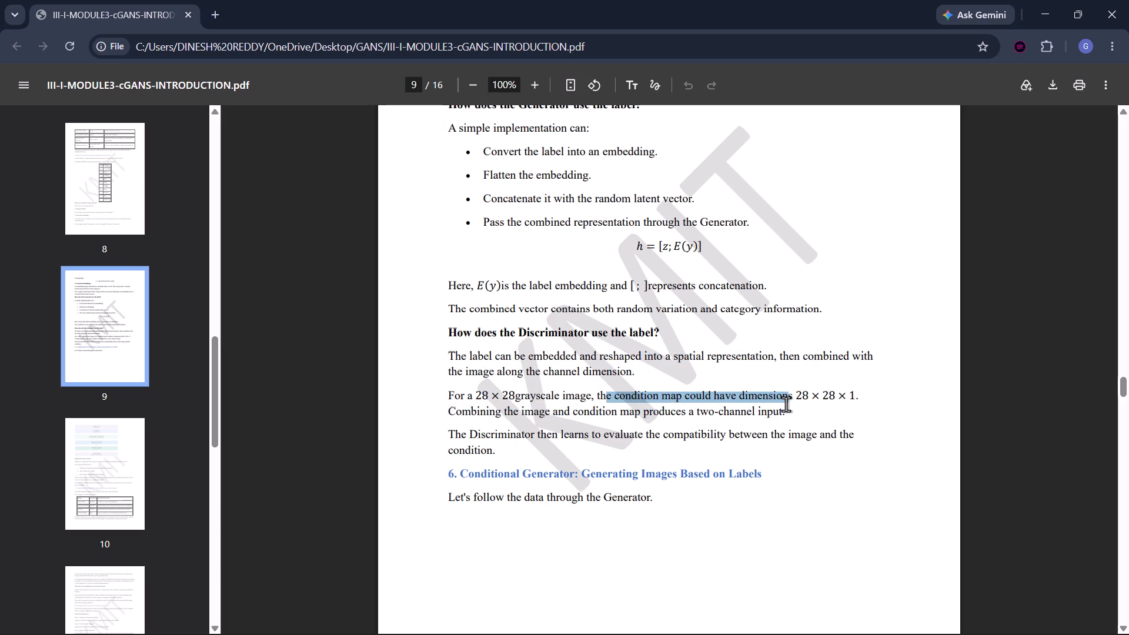
drag(786, 404, 786, 403)
drag(445, 434, 627, 437)
click(627, 437)
Skim page 10 from the Generator flow diagram through the important observations to section 7 on the Conditional Discriminator.
middle_click(629, 437)
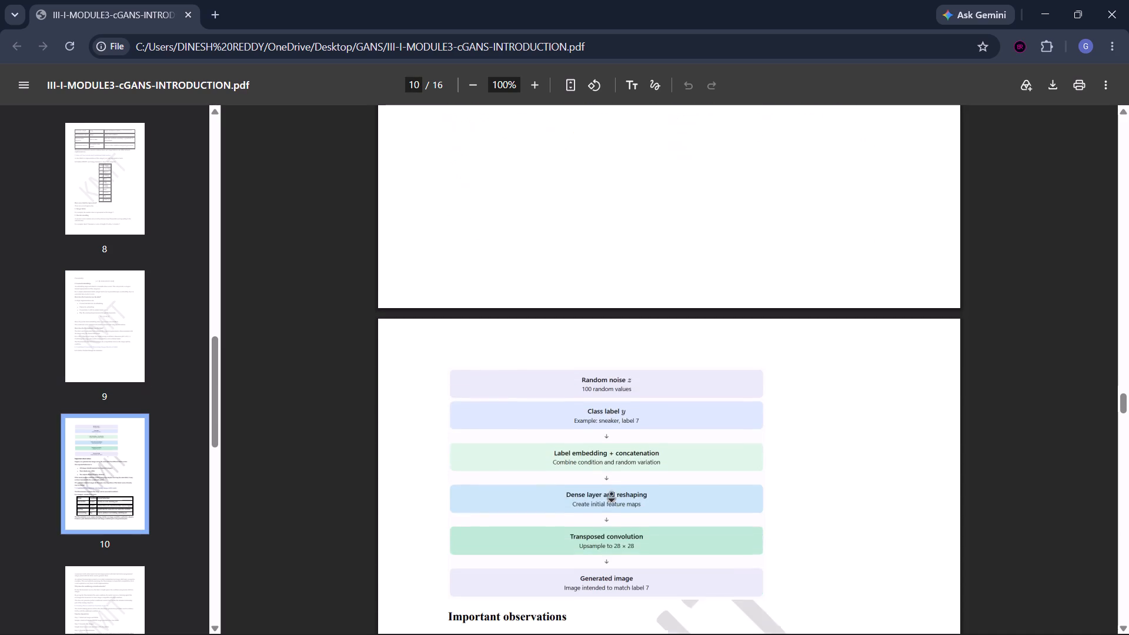
middle_click(612, 494)
middle_click(612, 494)
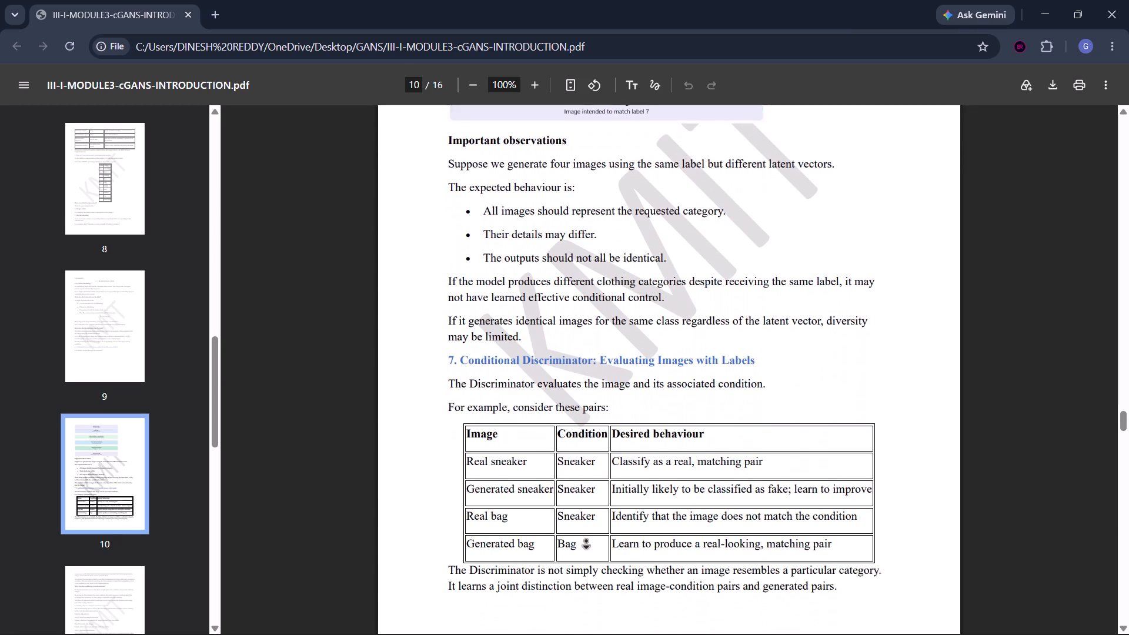
middle_click(586, 541)
middle_click(586, 540)
Copy the heading "How does the Generator use the label?" from page 9 into Word as an unbulleted line below the Learned embeddings item.
middle_click(633, 365)
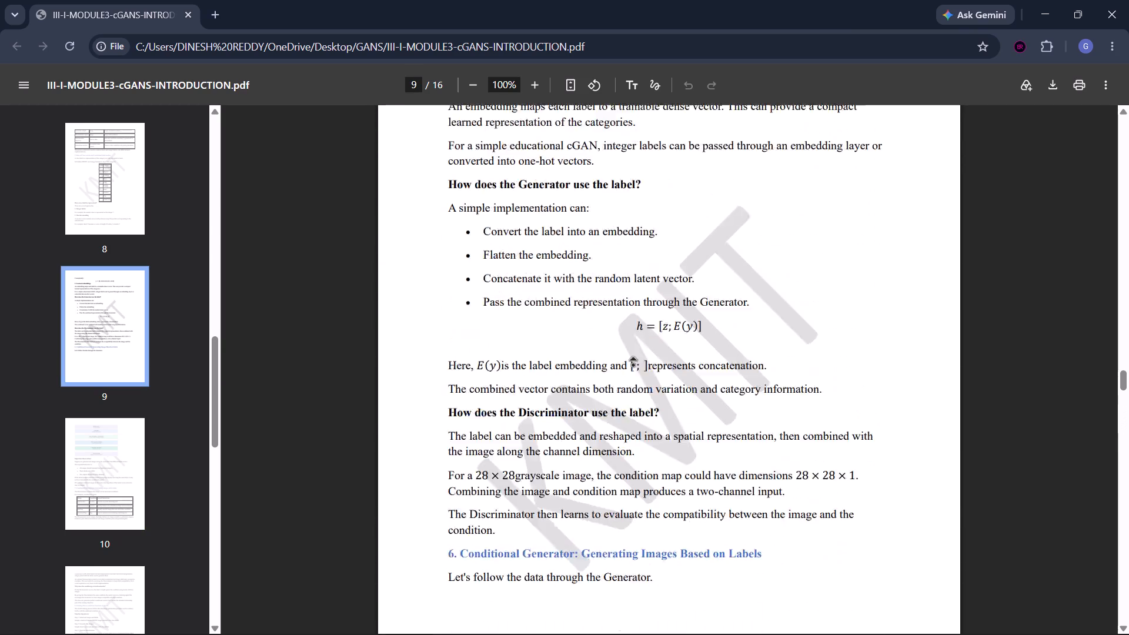
middle_click(633, 365)
middle_click(649, 300)
middle_click(649, 300)
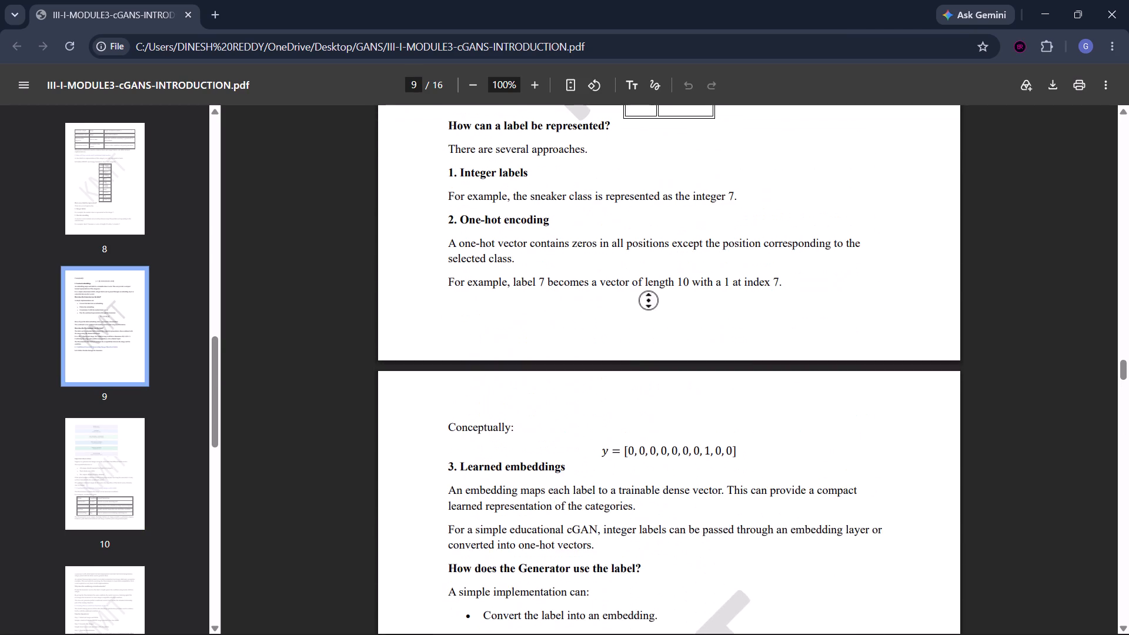
middle_click(636, 358)
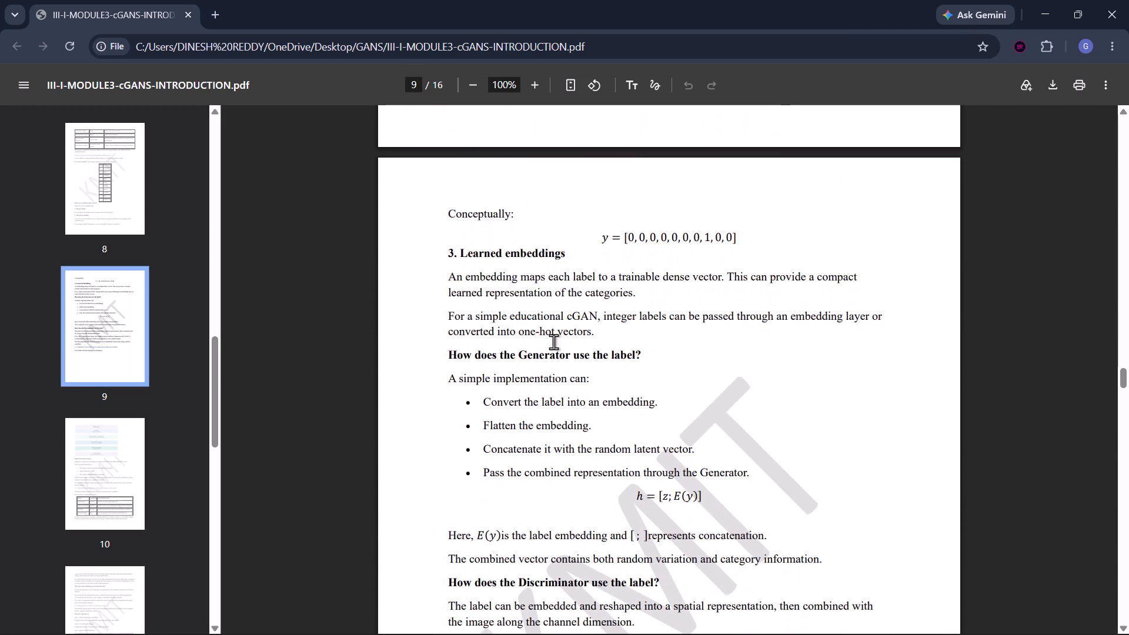
drag(449, 345, 640, 348)
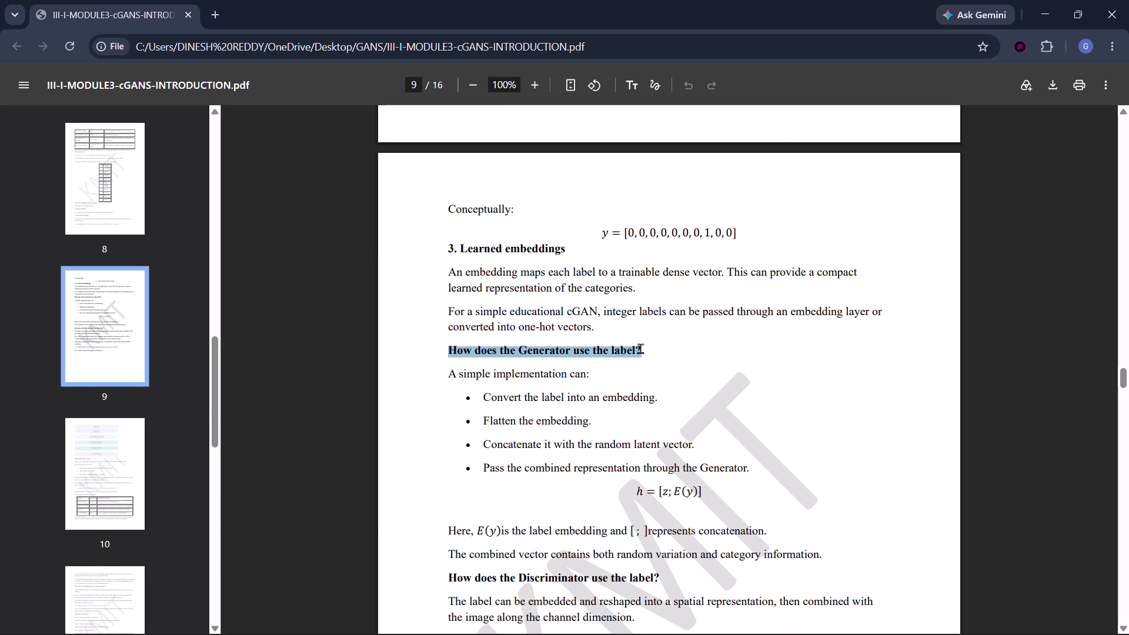
drag(640, 348, 650, 346)
key(ctrl+c)
key(alt+Tab)
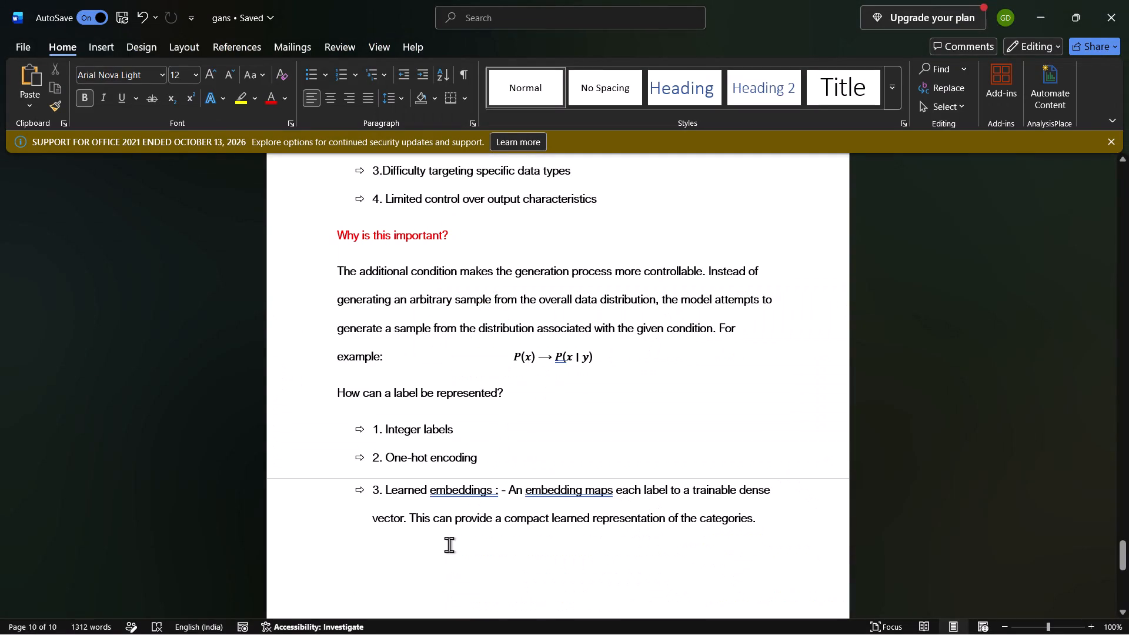
key(BackSpace)
key(Return)
key(BackSpace)
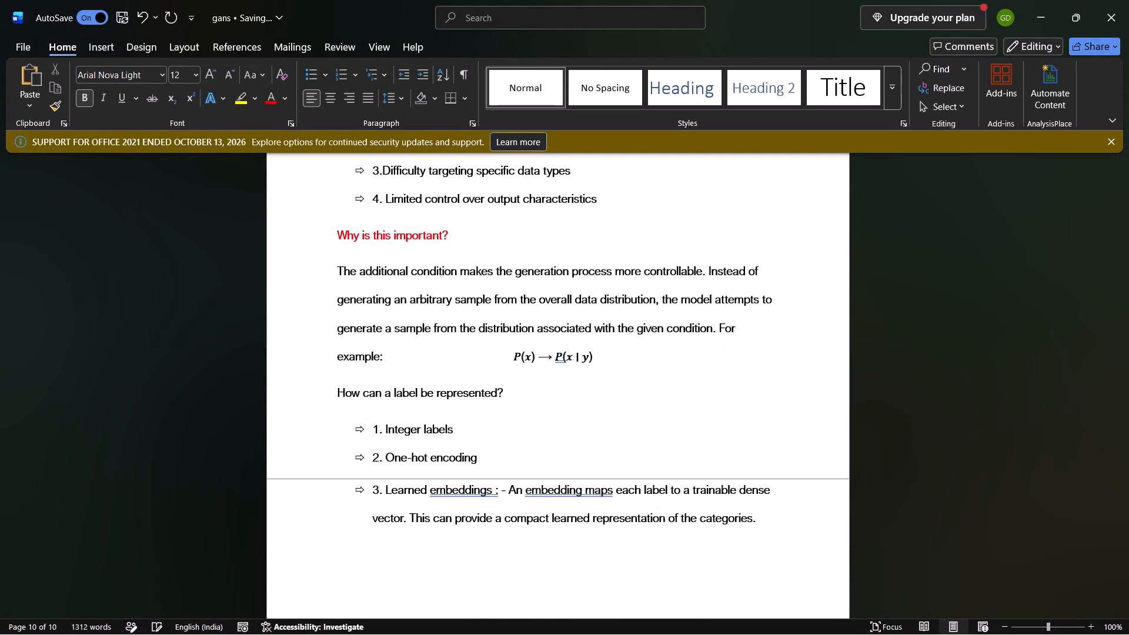
key(BackSpace)
key(BackSpace)
key(Return)
key(BackSpace)
key(BackSpace)
key(BackSpace)
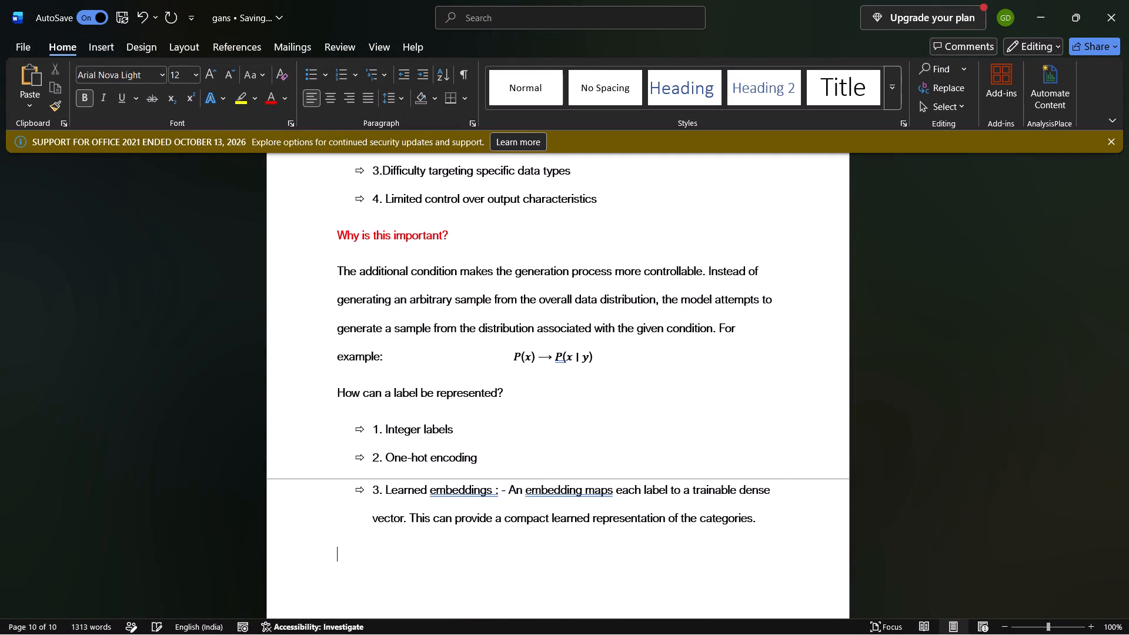
key(BackSpace)
key(Right)
key(ctrl+v)
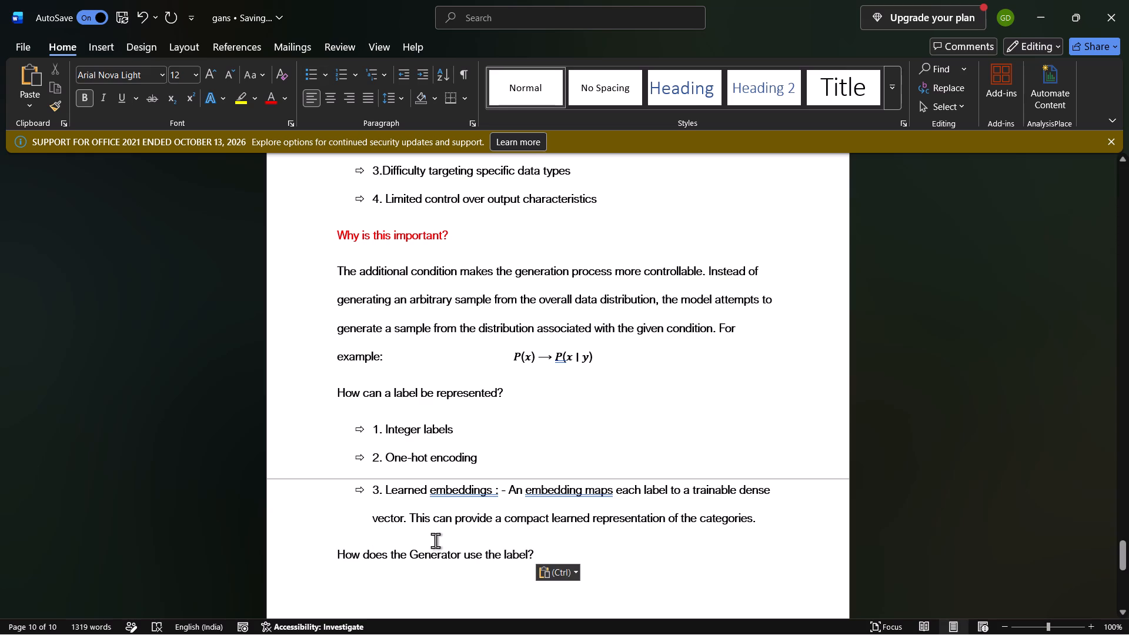
key(Return)
Switch back to the PDF and study the formula h = [z; E(y)] with the two explanatory lines below it.
key(alt+Tab)
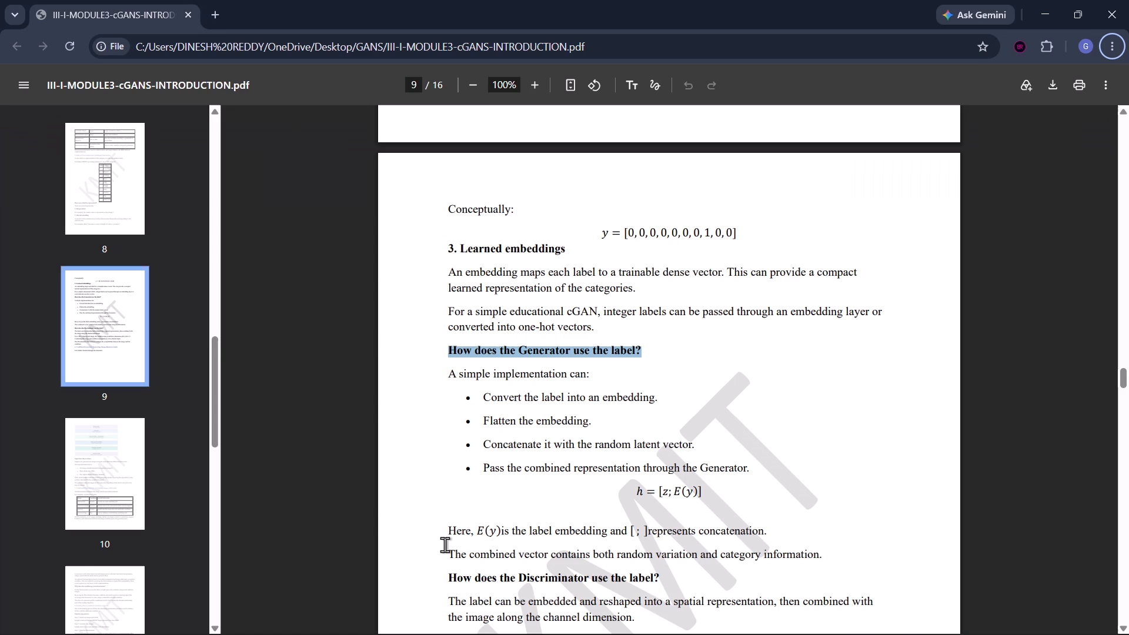
click(553, 320)
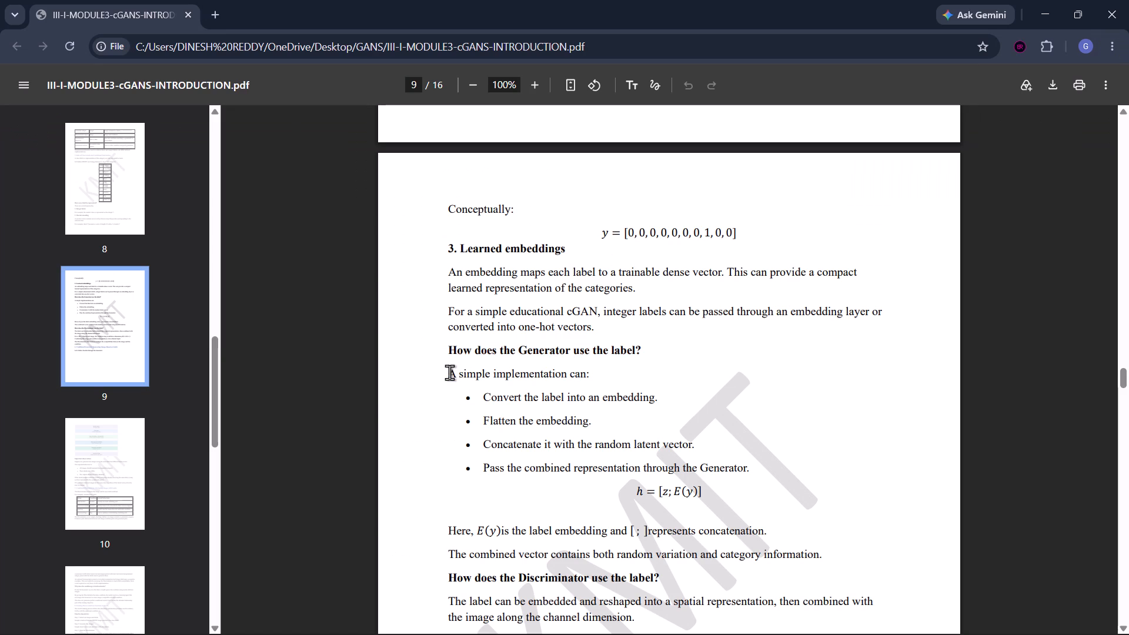
drag(447, 533, 566, 532)
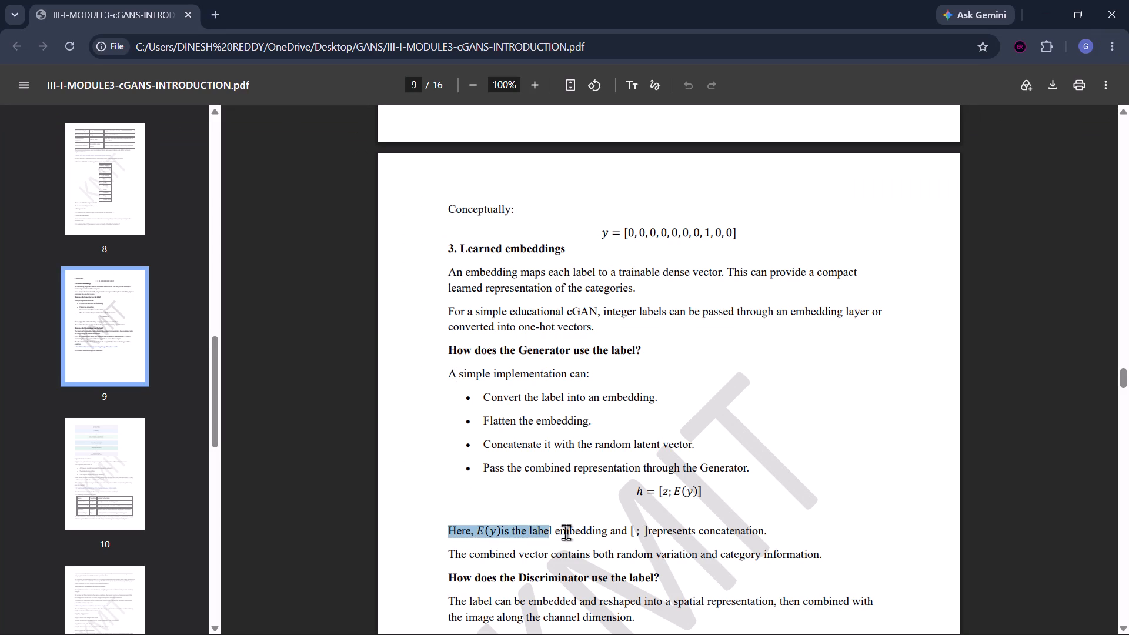
drag(566, 532, 591, 534)
click(591, 534)
drag(638, 528, 724, 533)
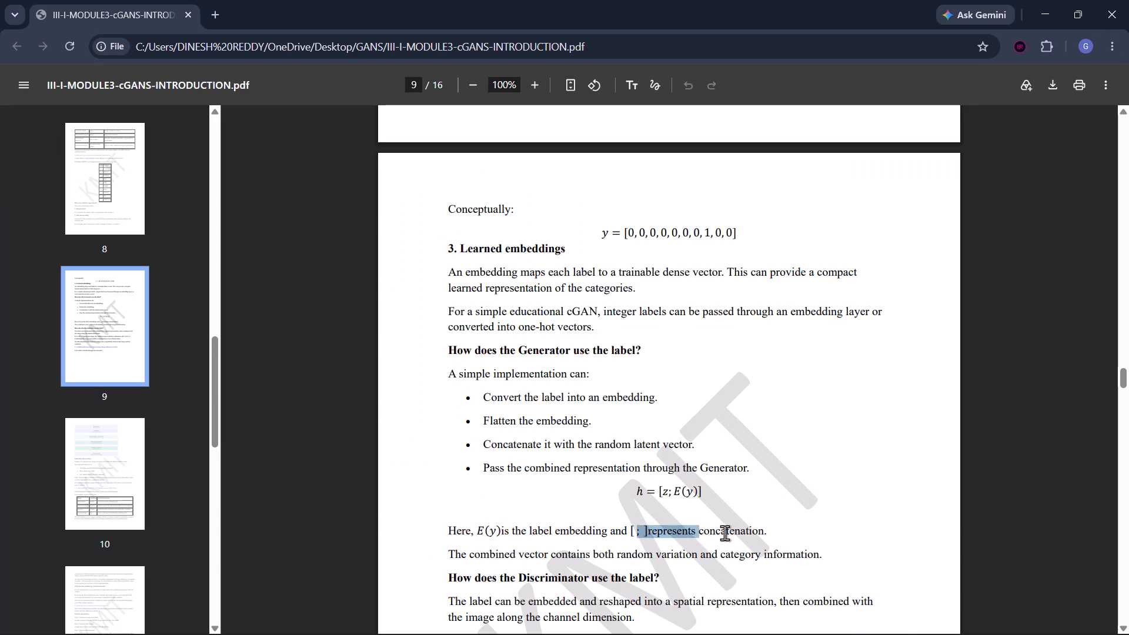
drag(724, 533, 786, 540)
click(786, 540)
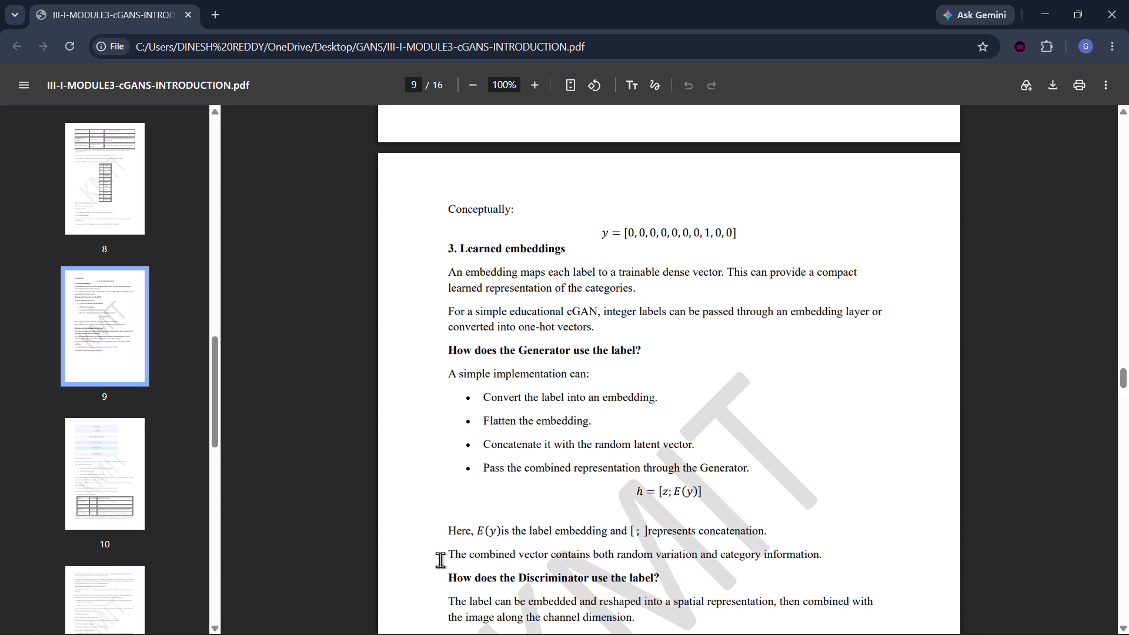
drag(451, 559, 628, 573)
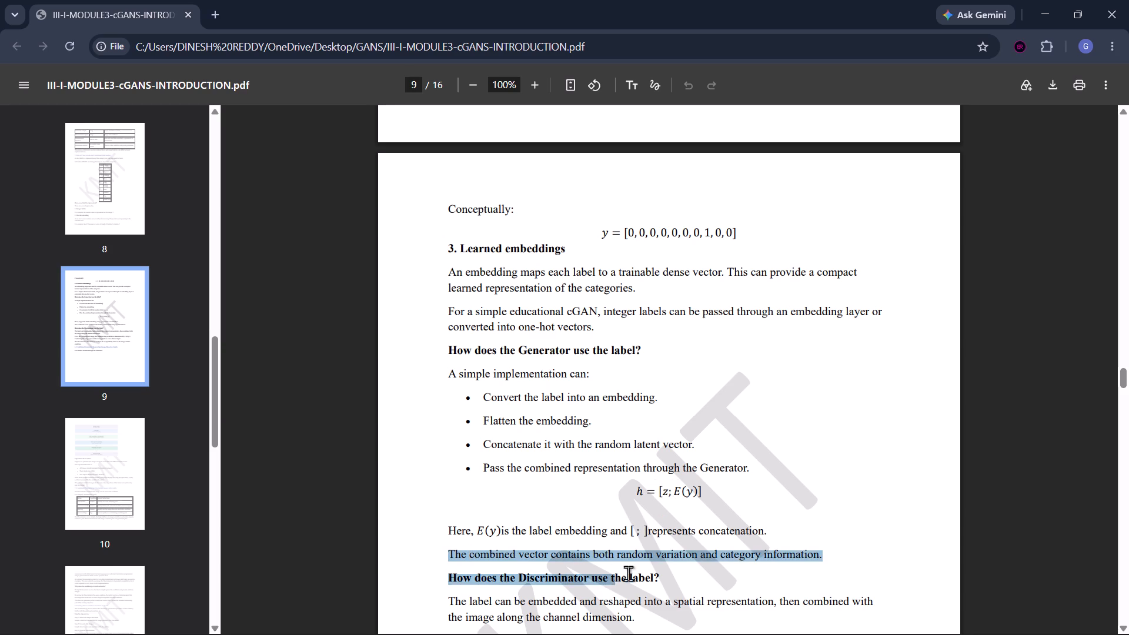
drag(628, 573, 839, 551)
click(839, 551)
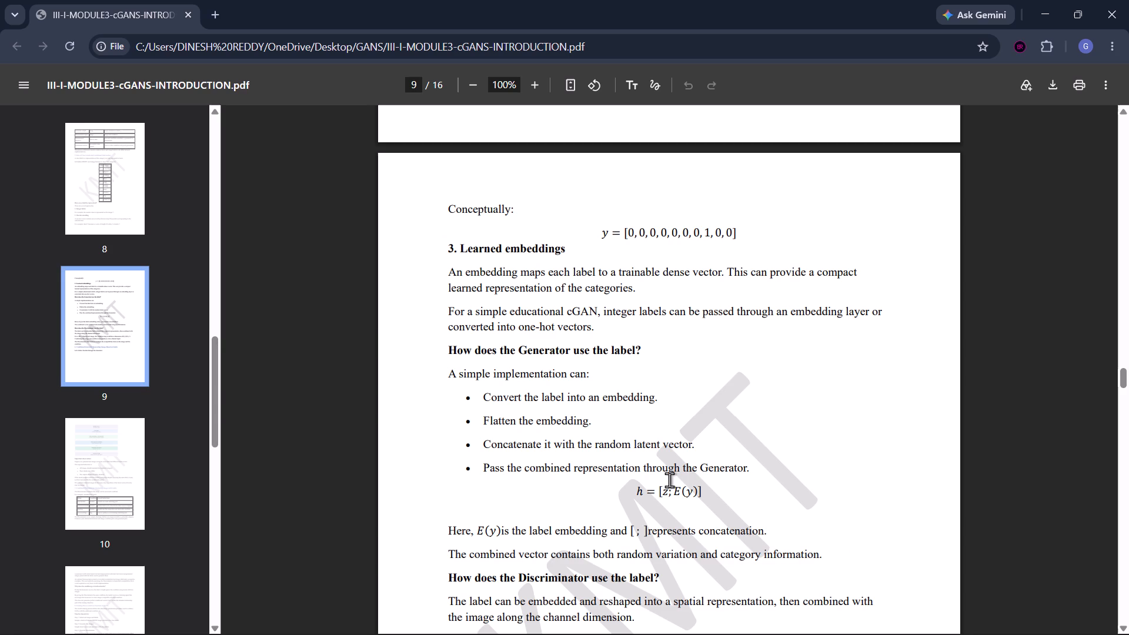
drag(595, 491, 786, 516)
click(786, 516)
drag(639, 492, 704, 486)
click(704, 486)
drag(446, 557, 632, 557)
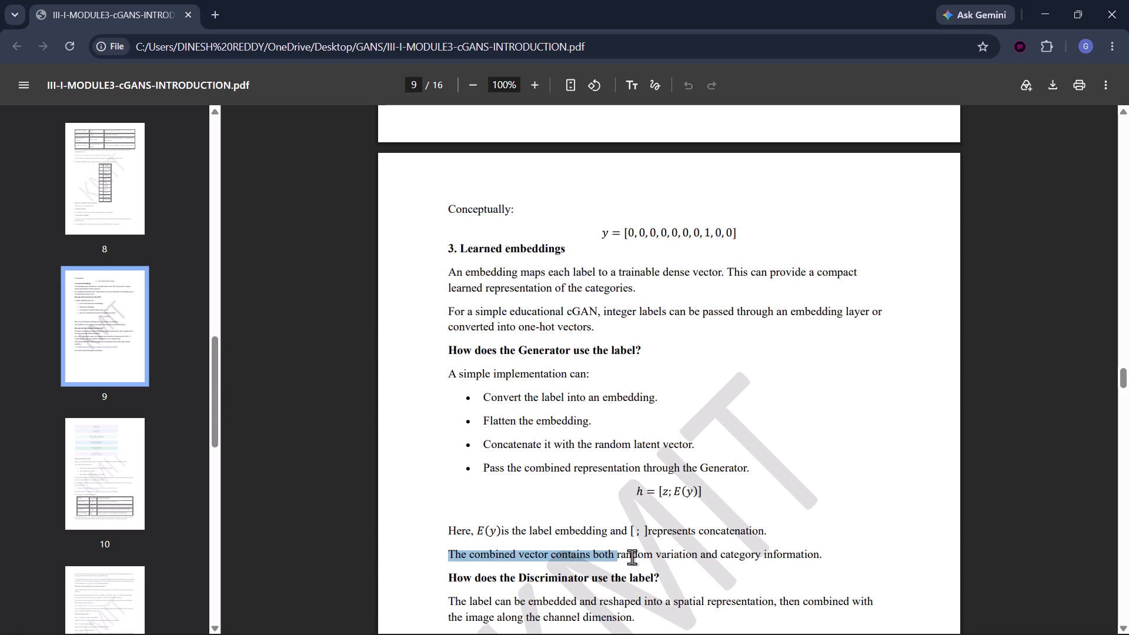
drag(632, 557, 684, 564)
click(684, 564)
drag(657, 494, 711, 490)
click(712, 490)
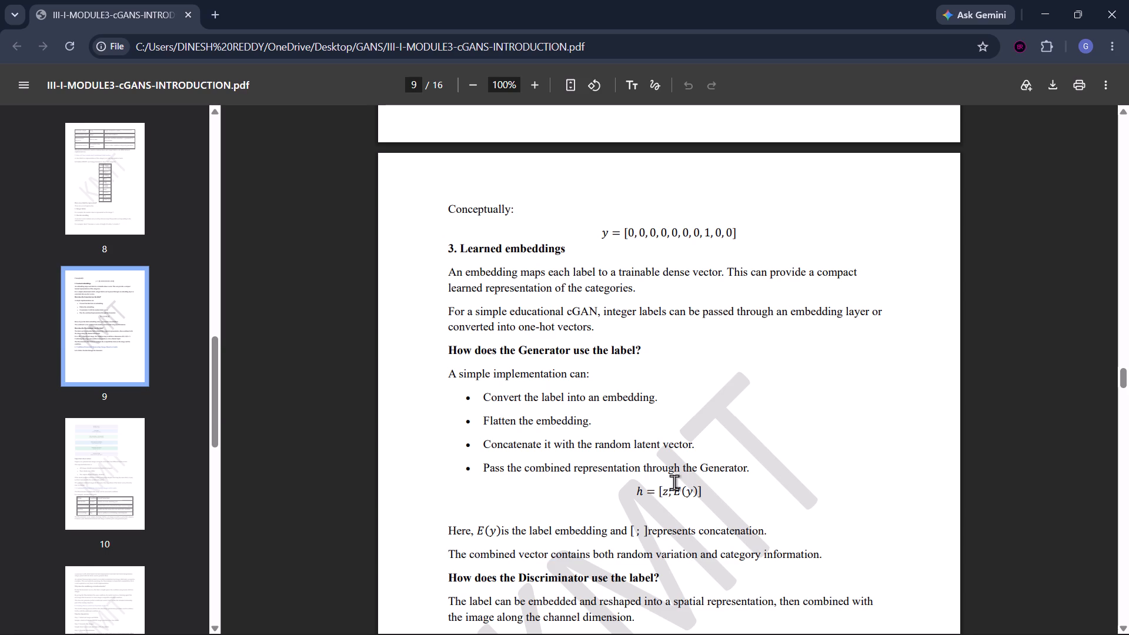
Copy the page 9 text from "A simple implementation can:" through h = [z; E(y)] into Word under the Generator label heading.
drag(448, 377, 613, 465)
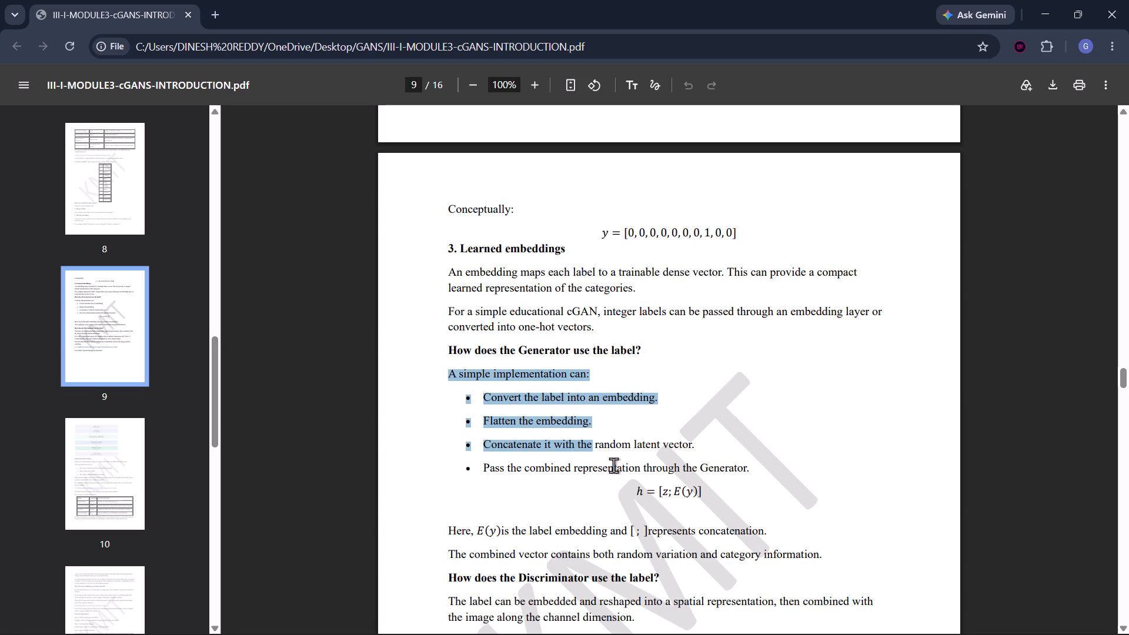
drag(613, 465, 713, 489)
key(ctrl+c)
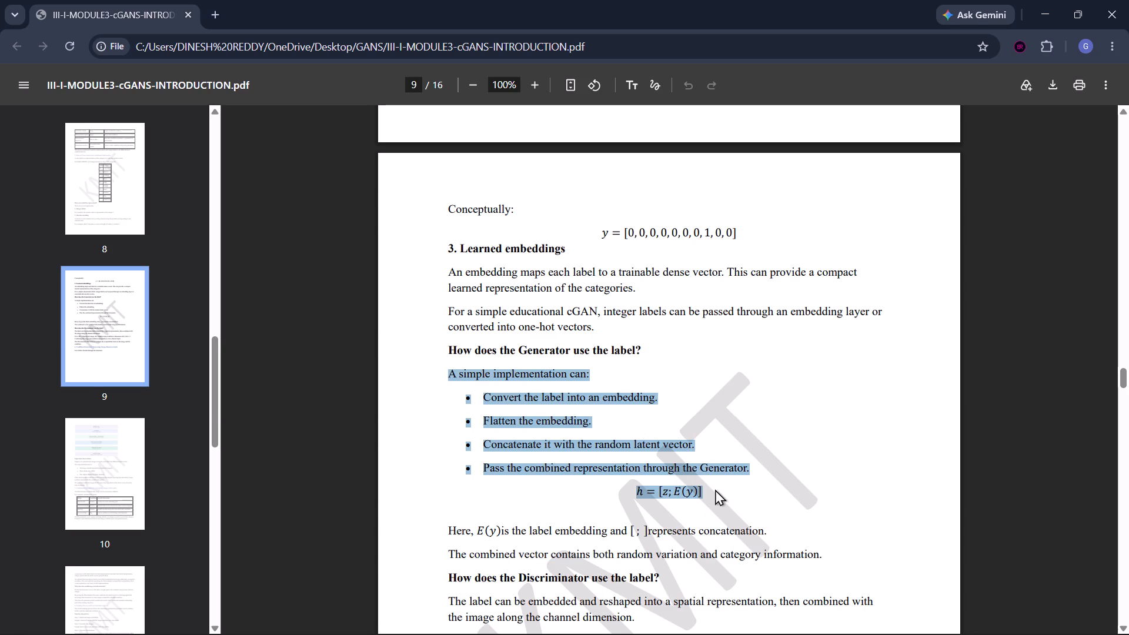
key(alt+Tab)
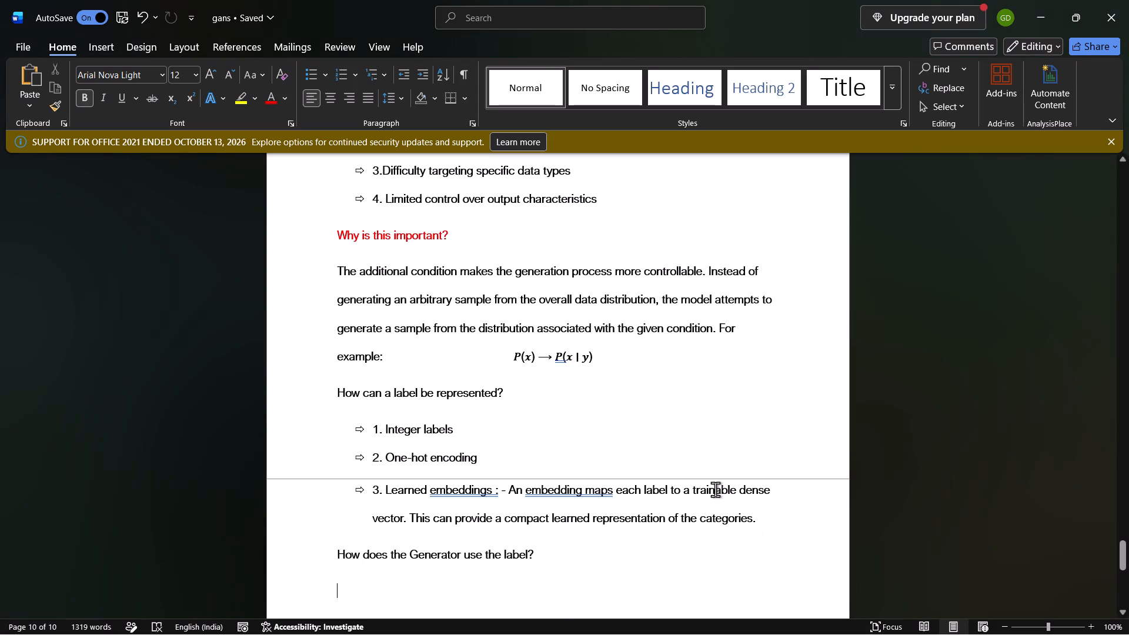
key(ctrl+v)
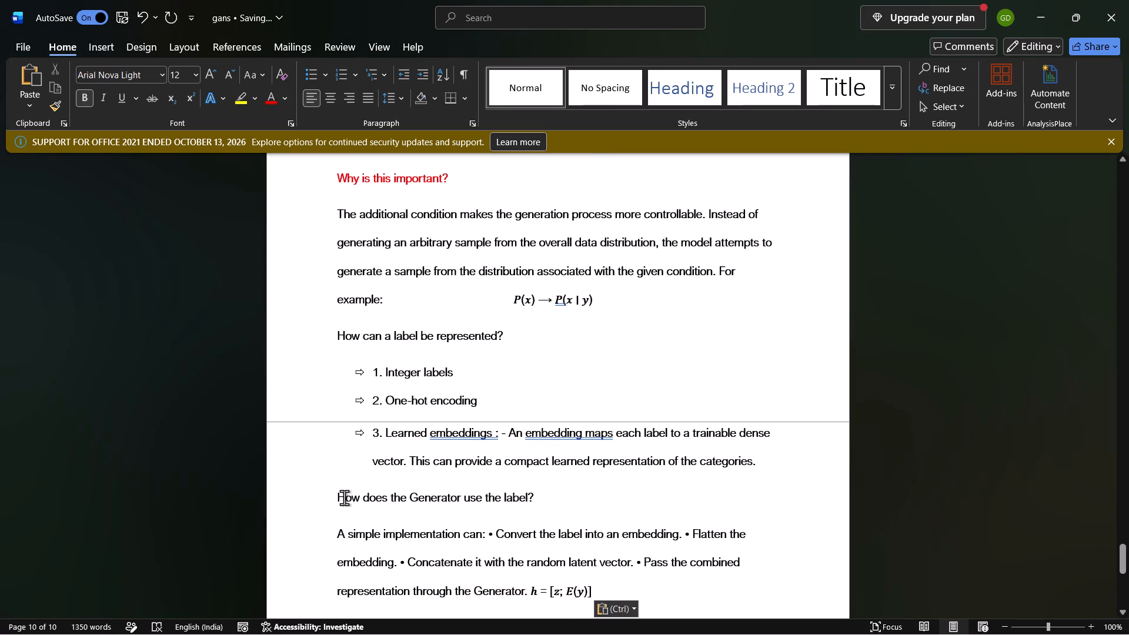
Color the heading "How does the Generator use the label?" red.
drag(338, 496, 557, 496)
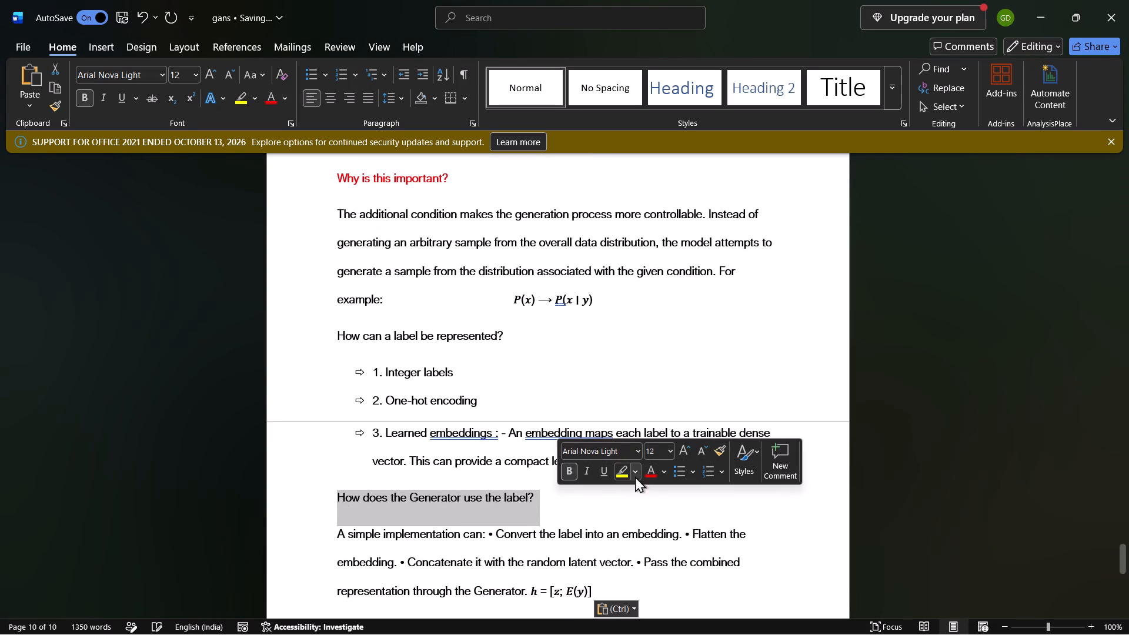
click(643, 469)
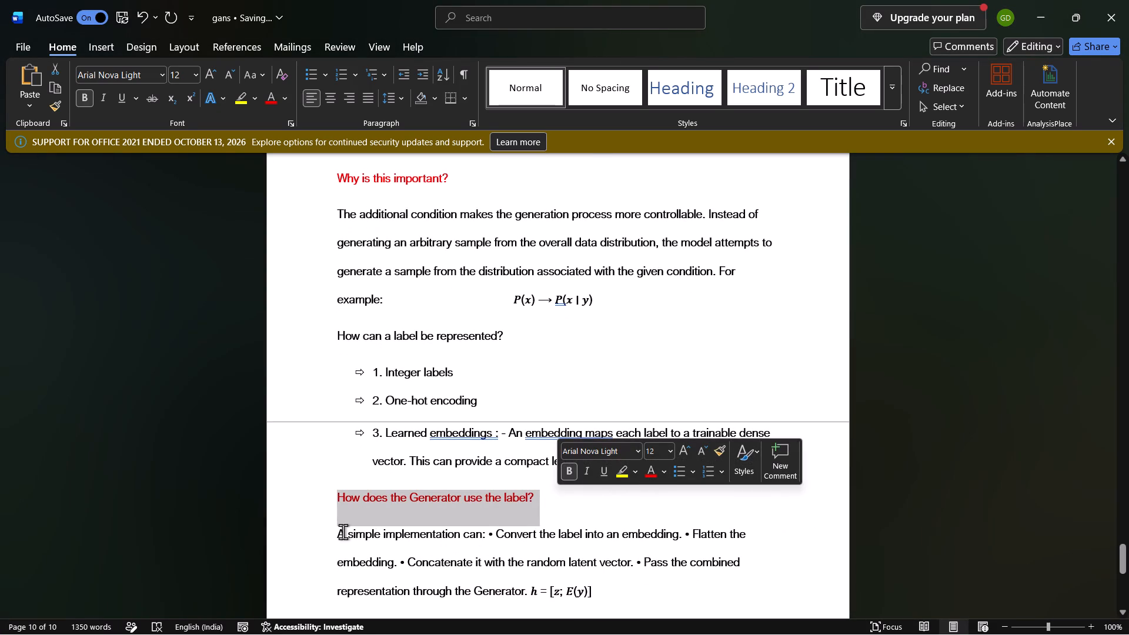
click(337, 532)
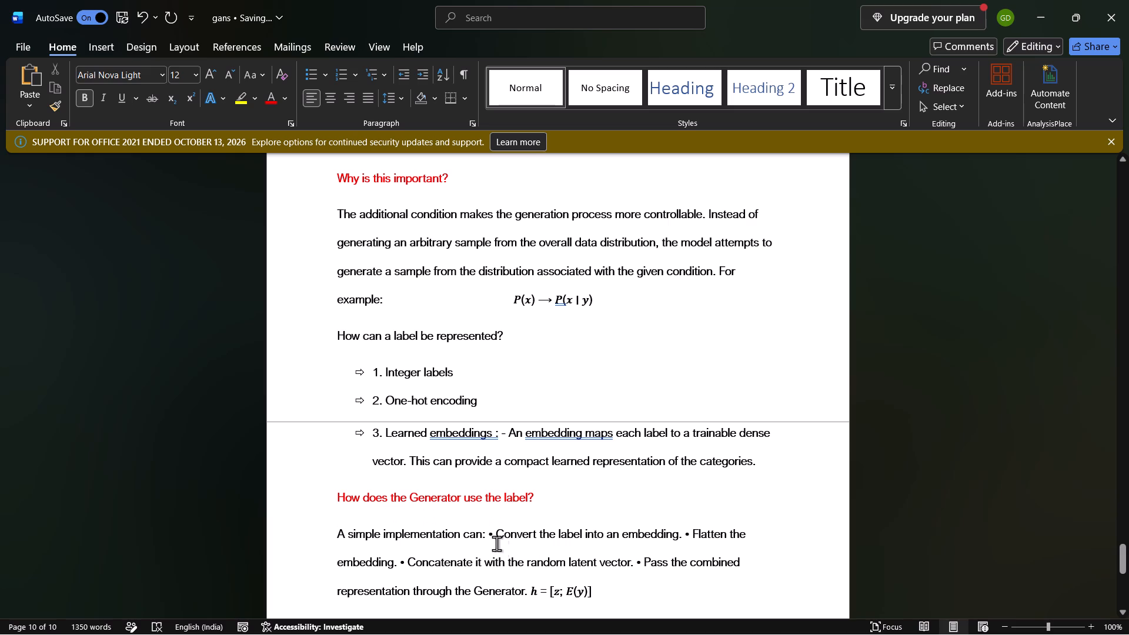
Delete the space after "A simple implementation can:" in the pasted paragraph.
click(490, 537)
key(BackSpace)
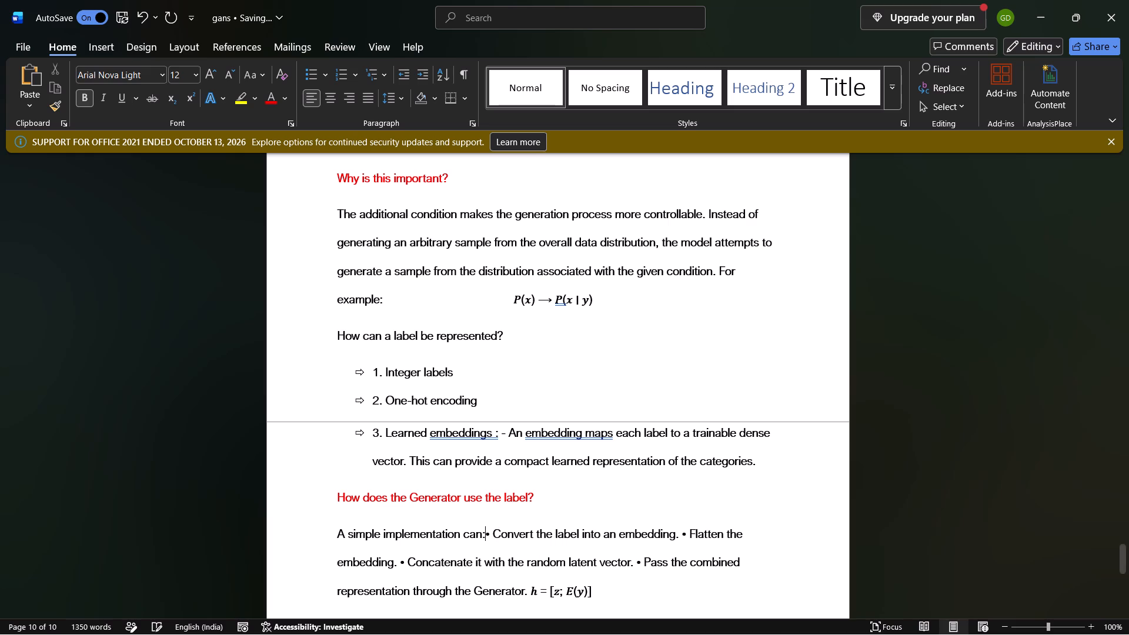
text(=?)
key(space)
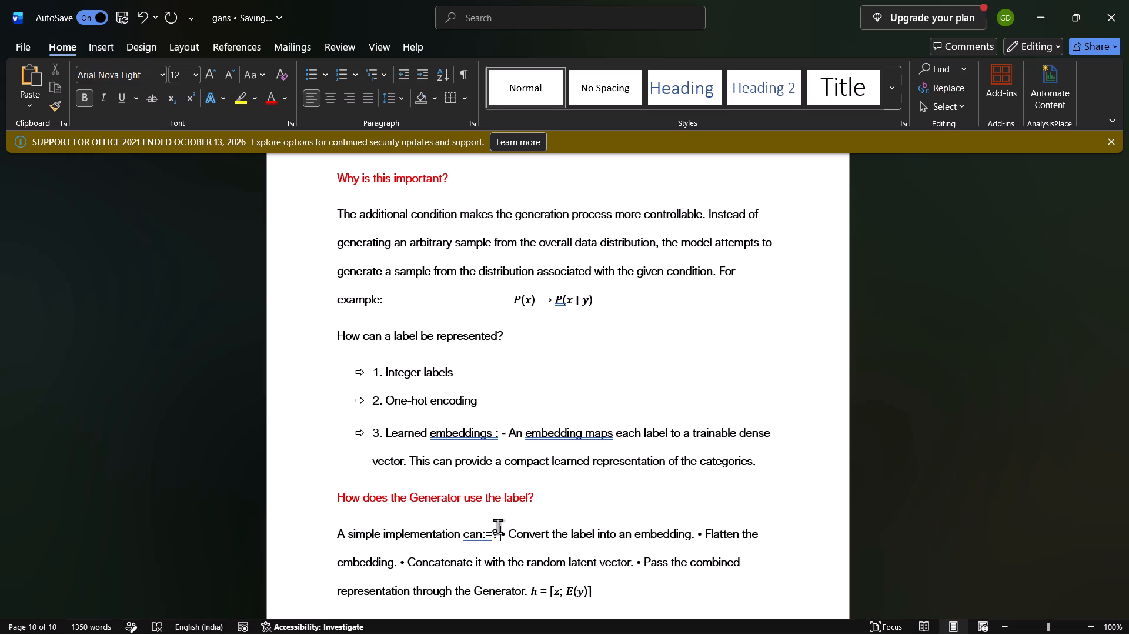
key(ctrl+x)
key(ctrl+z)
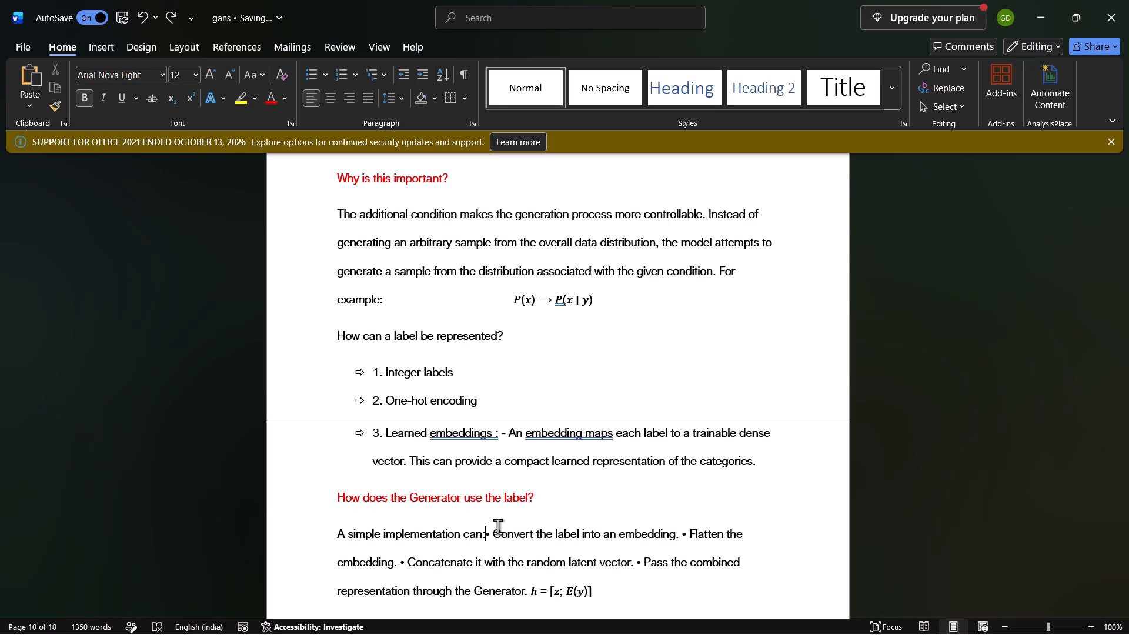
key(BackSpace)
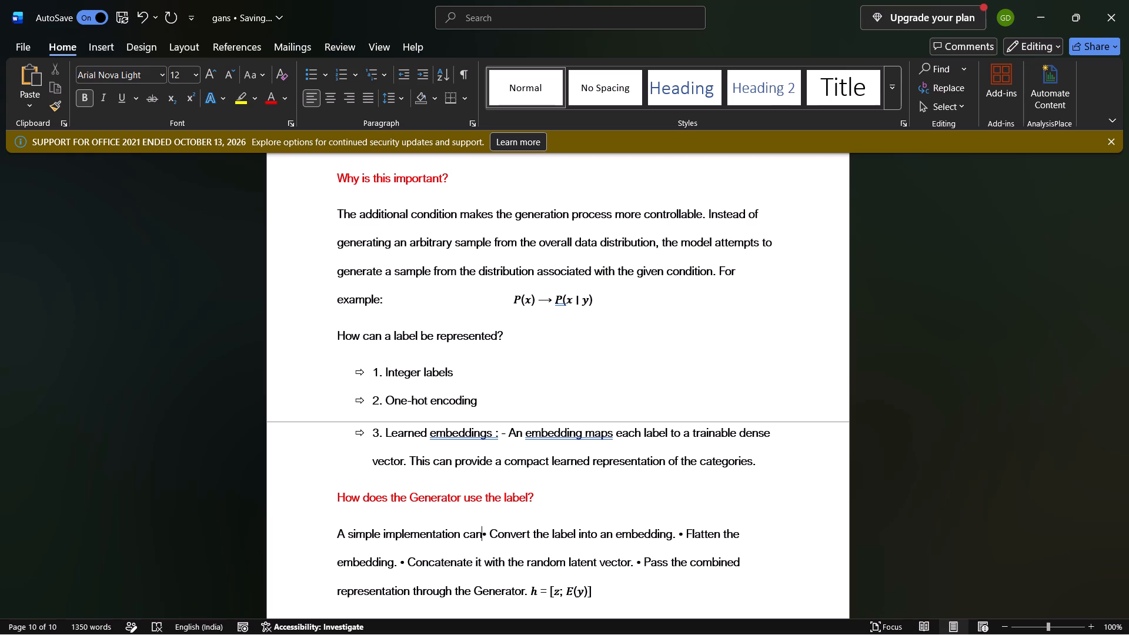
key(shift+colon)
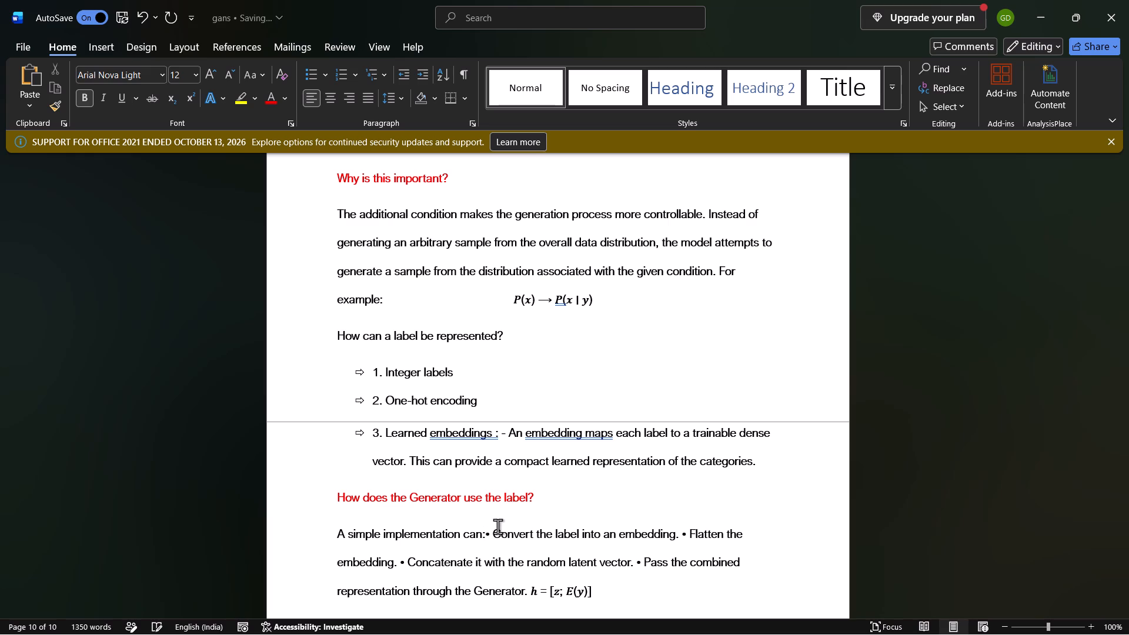
Start an arrow-bulleted list below "A simple implementation can:" and put "Convert the label into an embedding." in its own item.
key(Return)
text(=>)
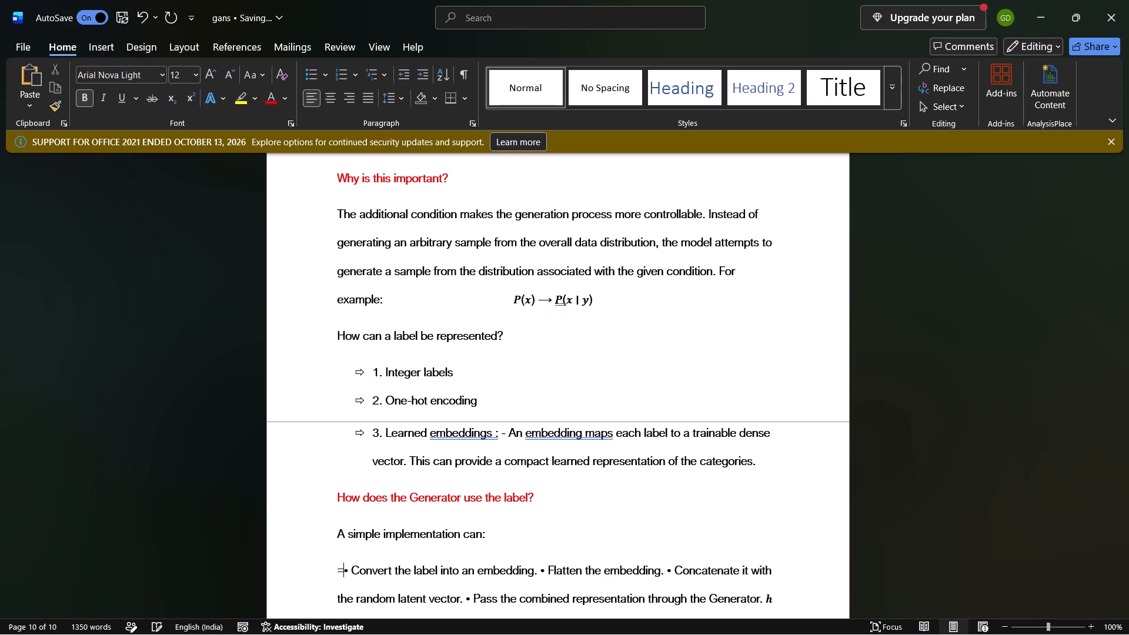
key(space)
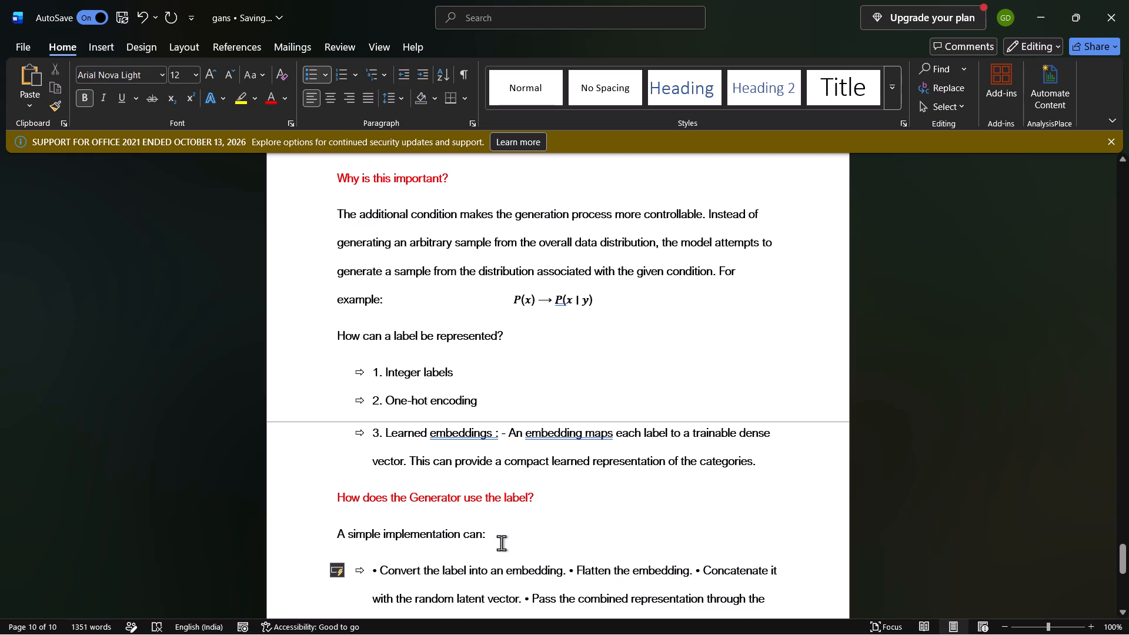
click(570, 573)
key(Return)
Look back through the earlier notes around the DCGAN architecture and transposed convolution sections, and return to the Generator label list.
scroll(689, 533, down, 1)
middle_click(689, 533)
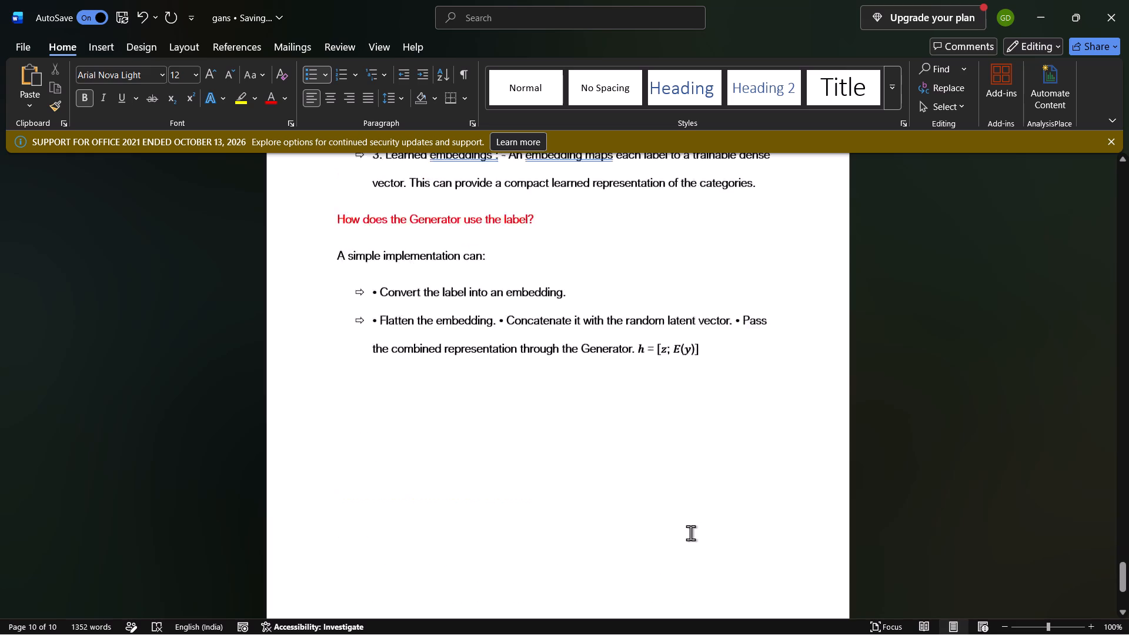
scroll(694, 538, up, 1)
middle_click(699, 511)
middle_click(755, 318)
middle_click(747, 359)
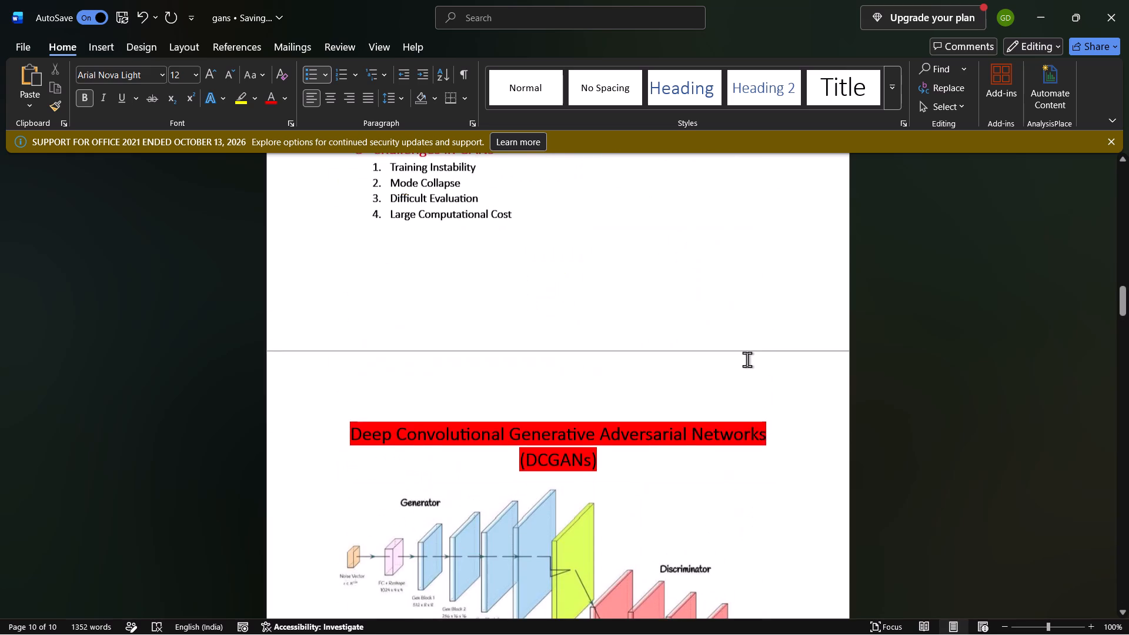
middle_click(753, 470)
middle_click(725, 487)
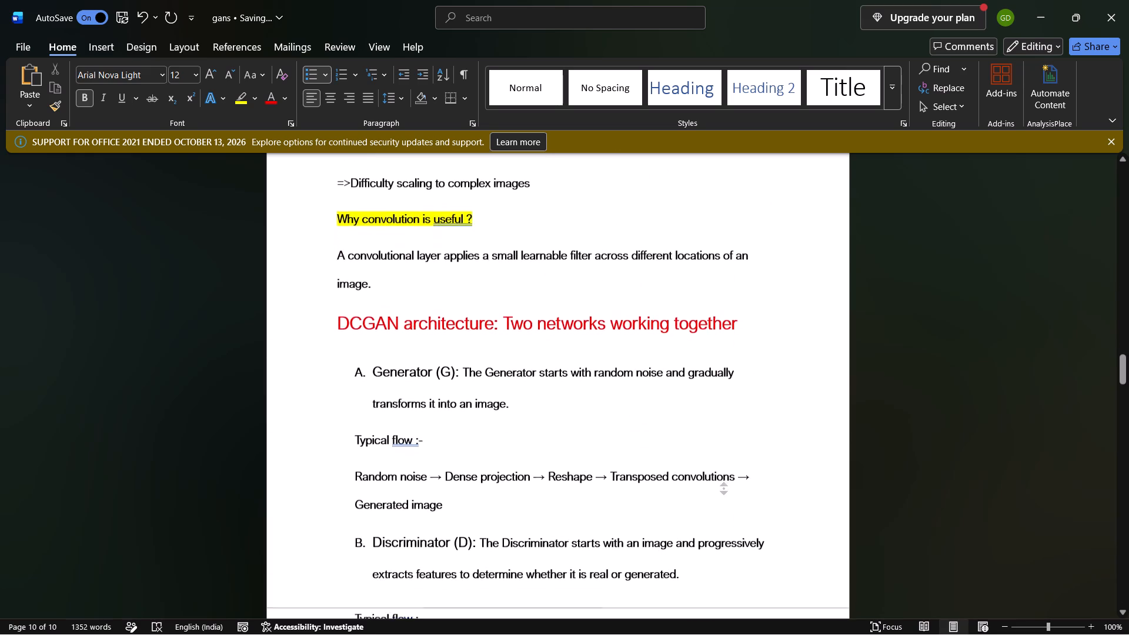
middle_click(722, 568)
middle_click(716, 562)
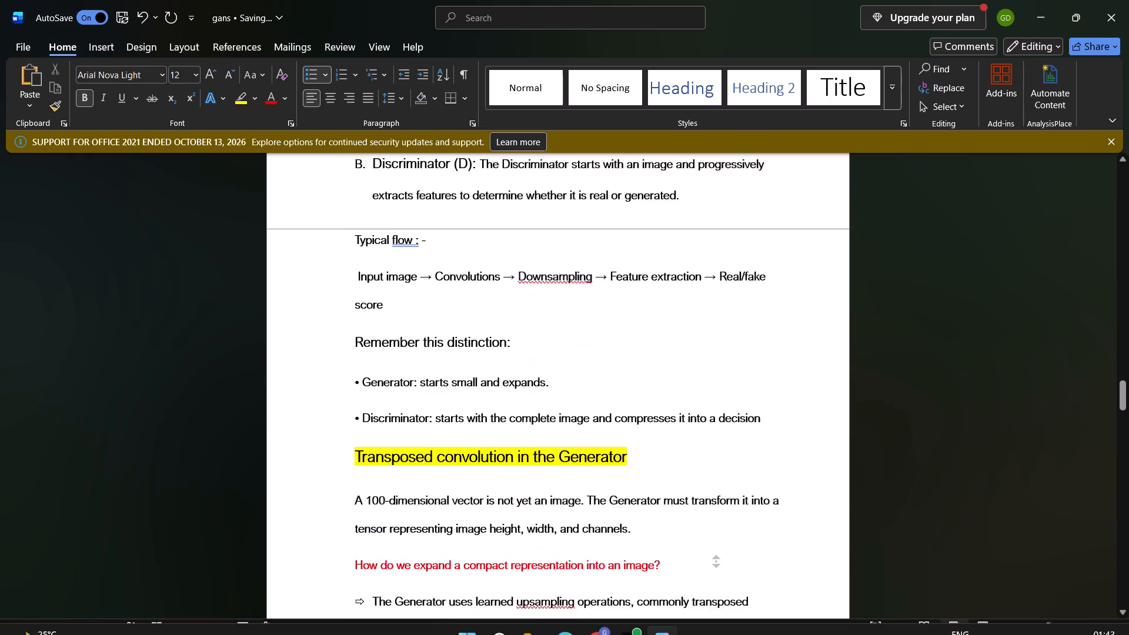
scroll(706, 634, down, 4)
scroll(831, 428, down, 4)
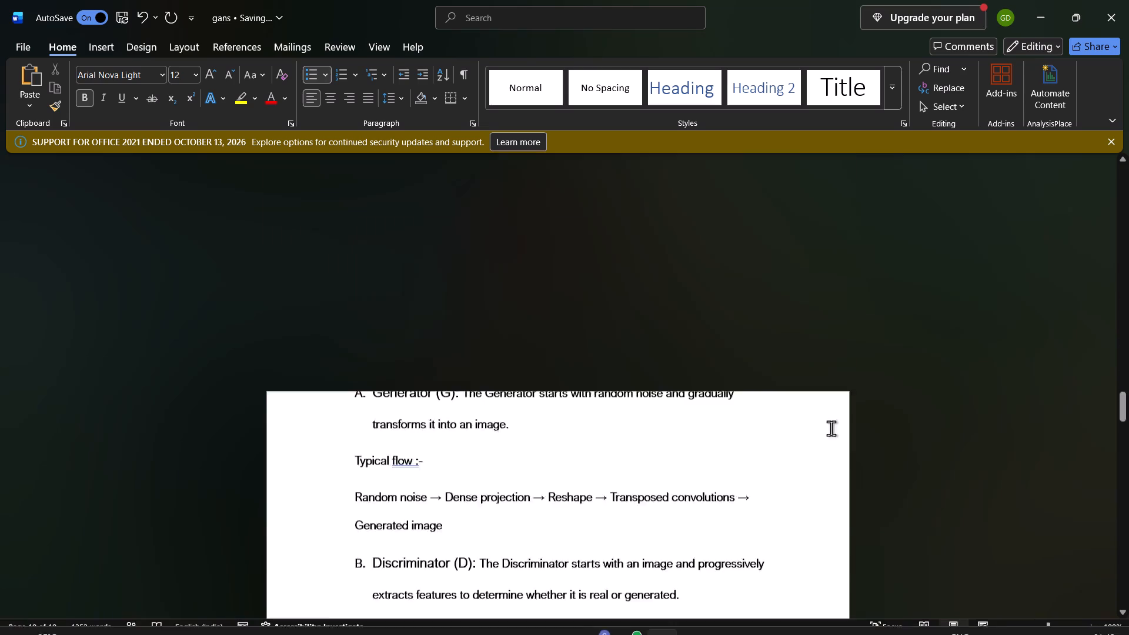
scroll(831, 428, down, 11)
middle_click(778, 502)
middle_click(794, 414)
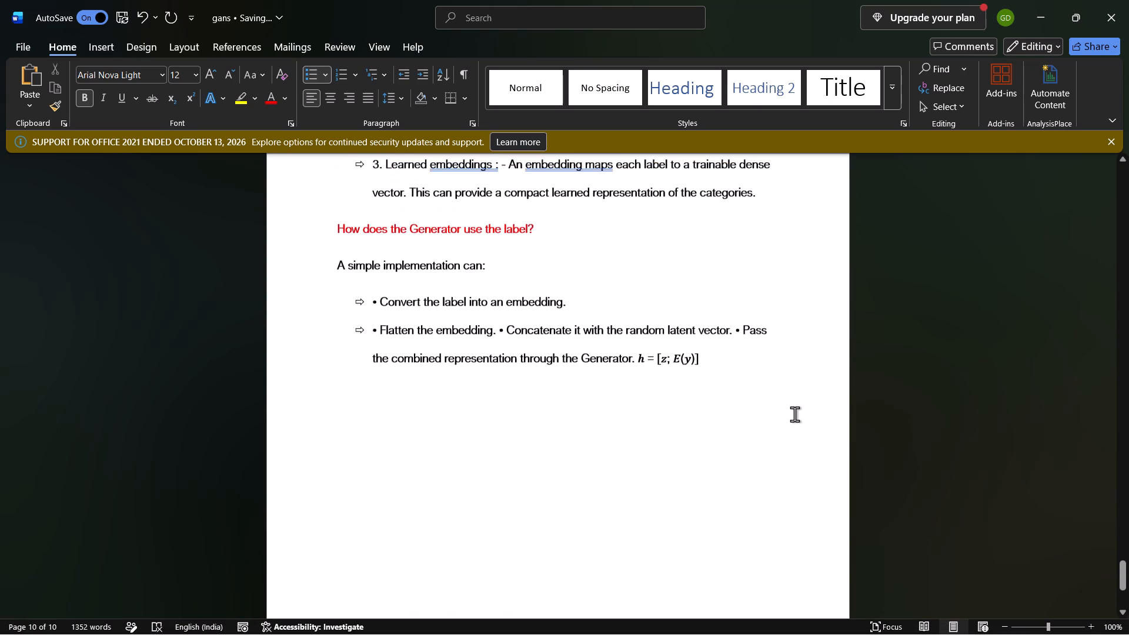
Split "Concatenate it with the random latent vector." and "Pass the combined representation through the Generator." into separate arrow-bulleted items.
click(602, 354)
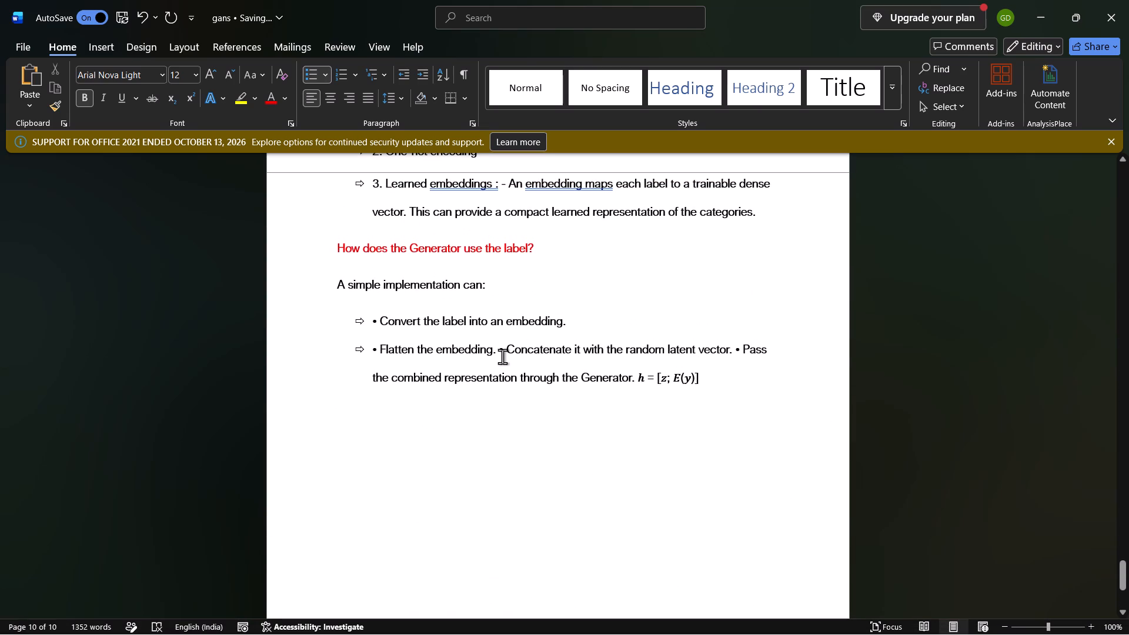
click(499, 349)
key(Return)
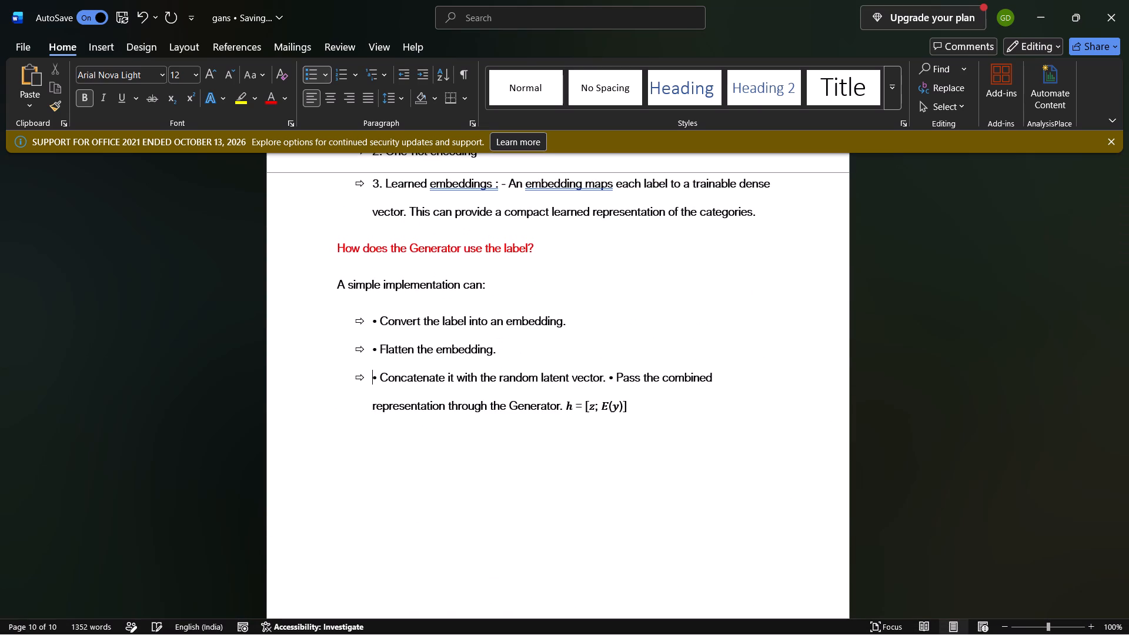
click(607, 378)
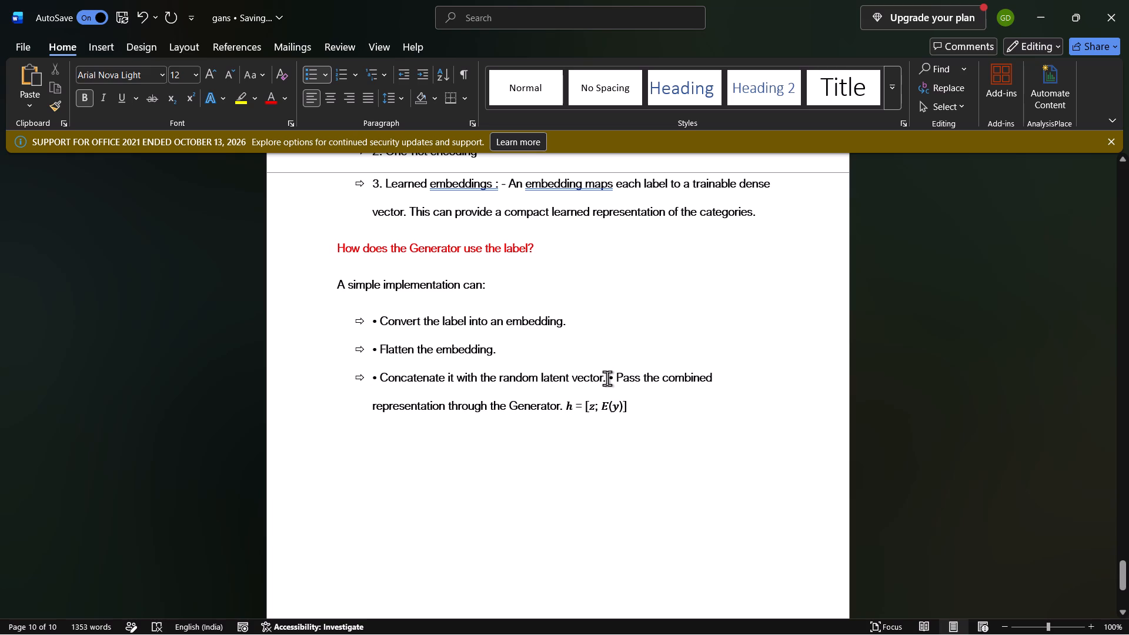
key(Return)
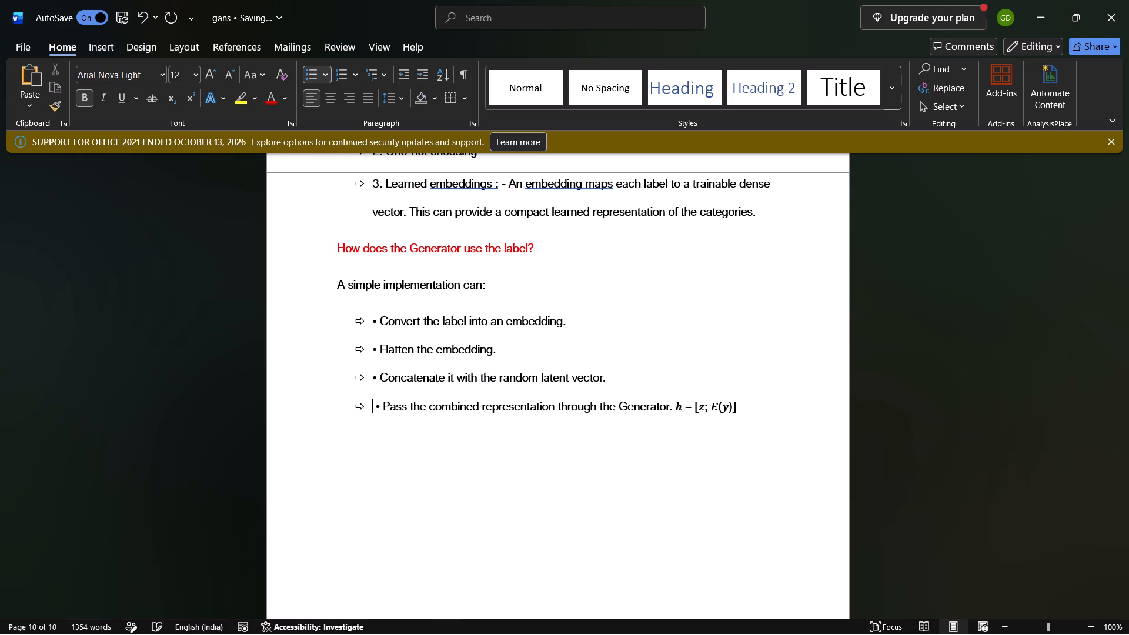
Move the formula h = [z; E(y)] to its own line below the last item and indent it four list levels.
click(676, 405)
key(Return)
key(Tab)
key(Tab)
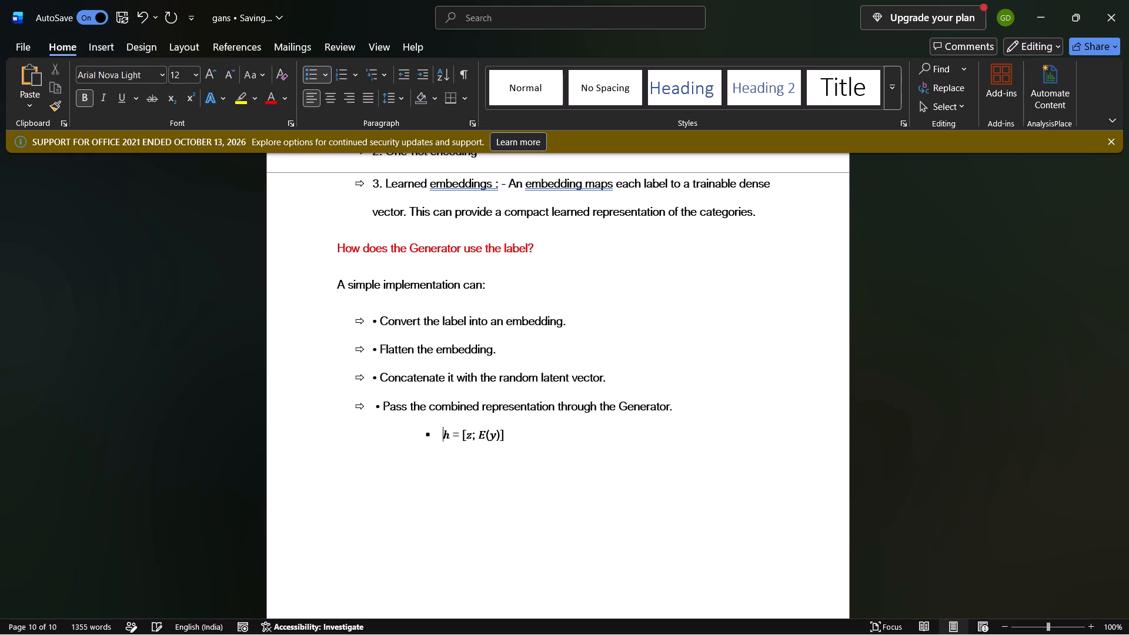
key(Tab)
key(Tab)
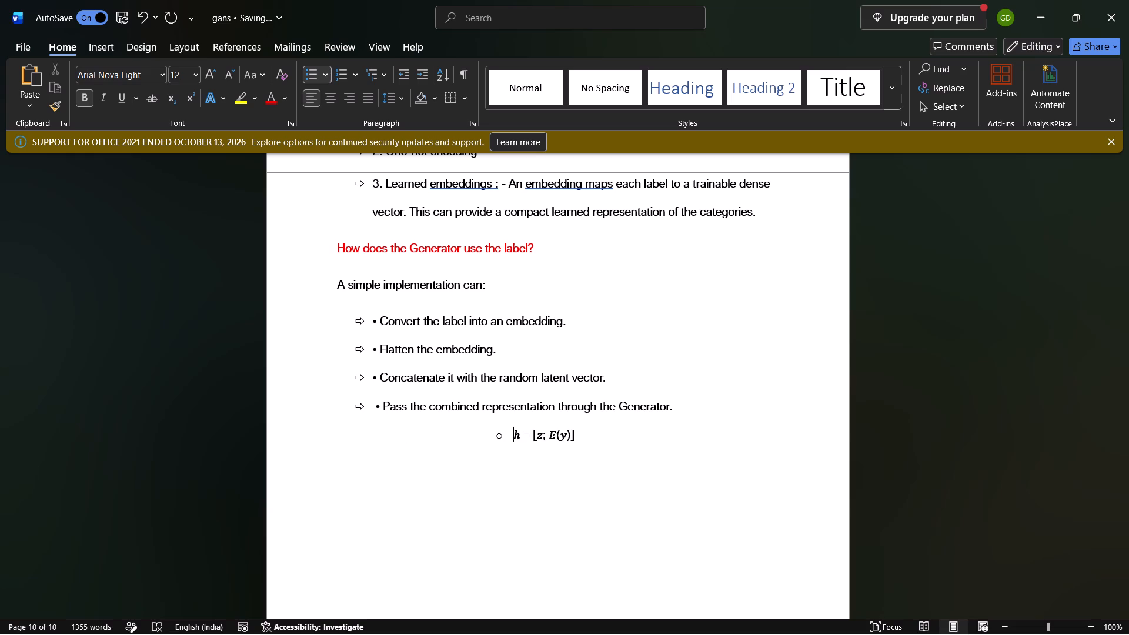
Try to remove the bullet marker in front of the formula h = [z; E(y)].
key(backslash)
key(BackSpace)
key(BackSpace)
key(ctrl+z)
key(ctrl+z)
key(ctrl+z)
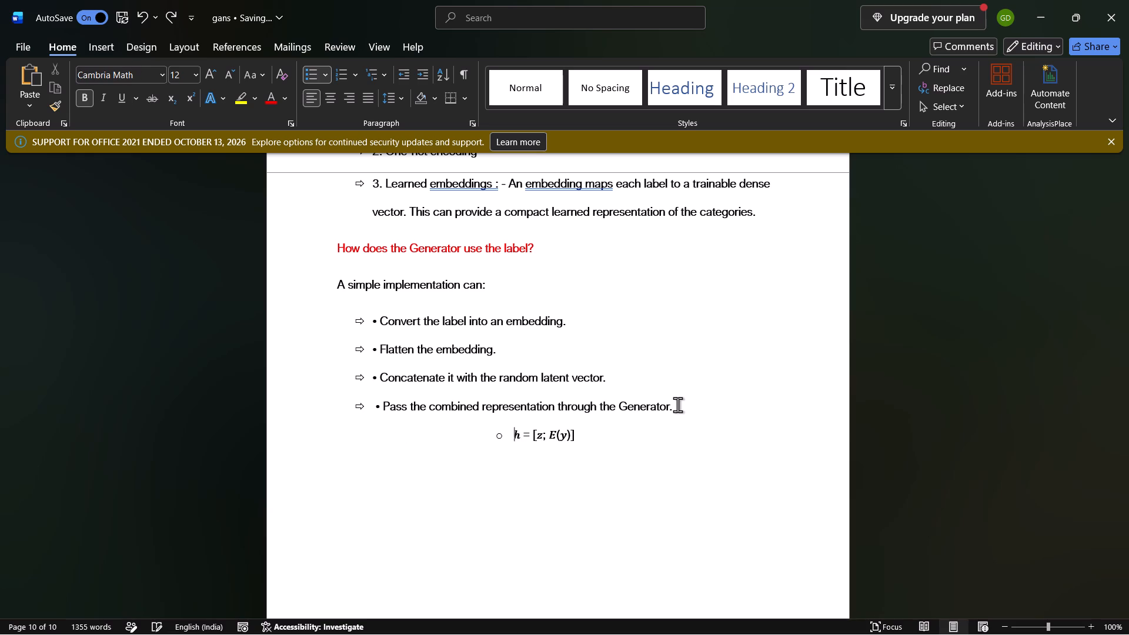
Add an empty unbulleted line below the formula and return the cursor to the formula's end.
click(644, 449)
click(644, 436)
key(Return)
key(Return)
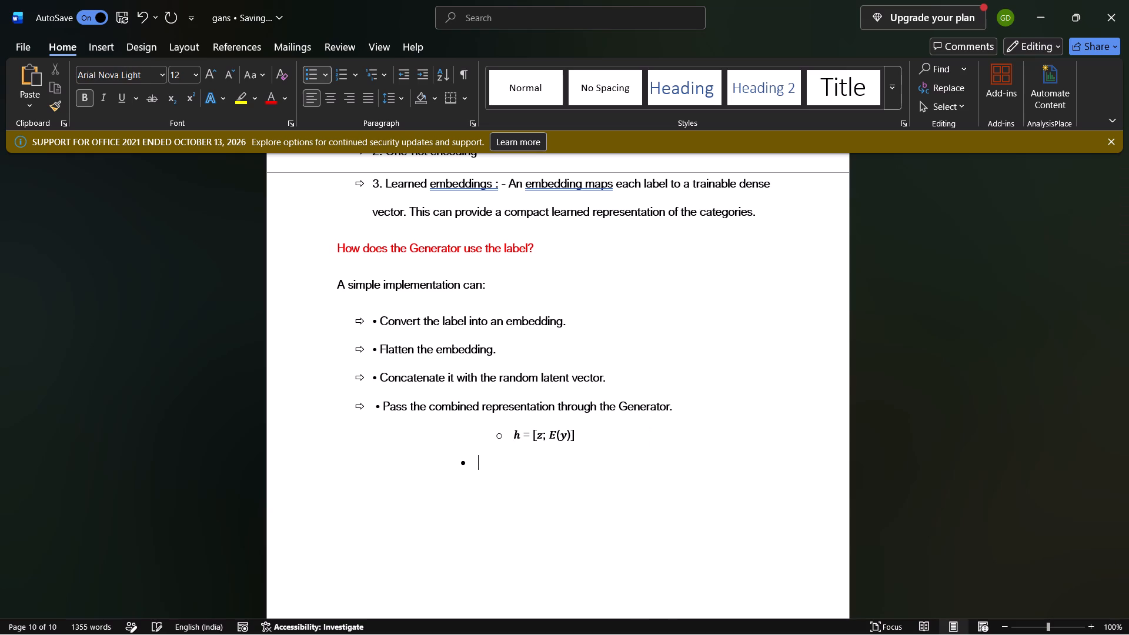
key(Return)
key(Return)
key(Return)
key(BackSpace)
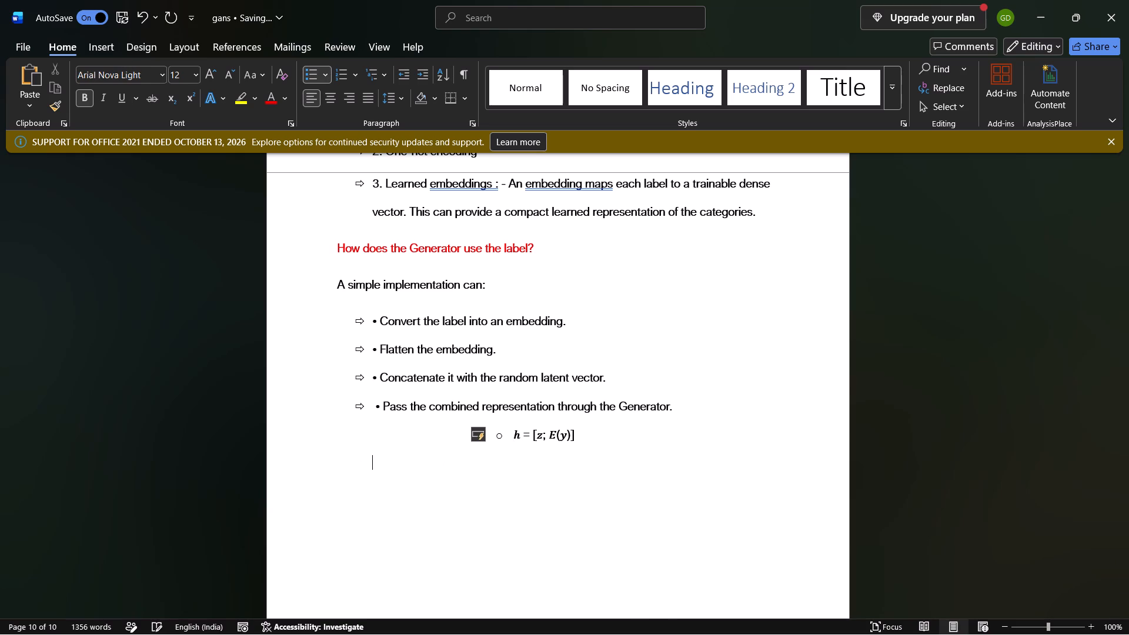
click(645, 435)
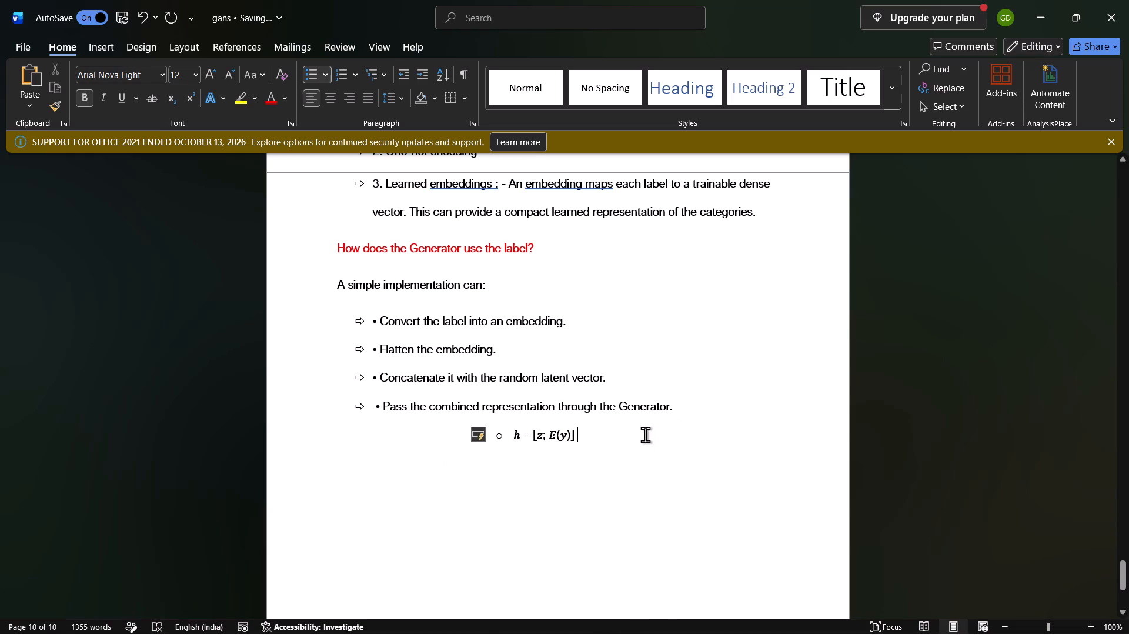
Copy the heading "How does the Discriminator use the label?" from the PDF into the Word notes below the formula, without indentation.
key(alt+Tab)
middle_click(646, 435)
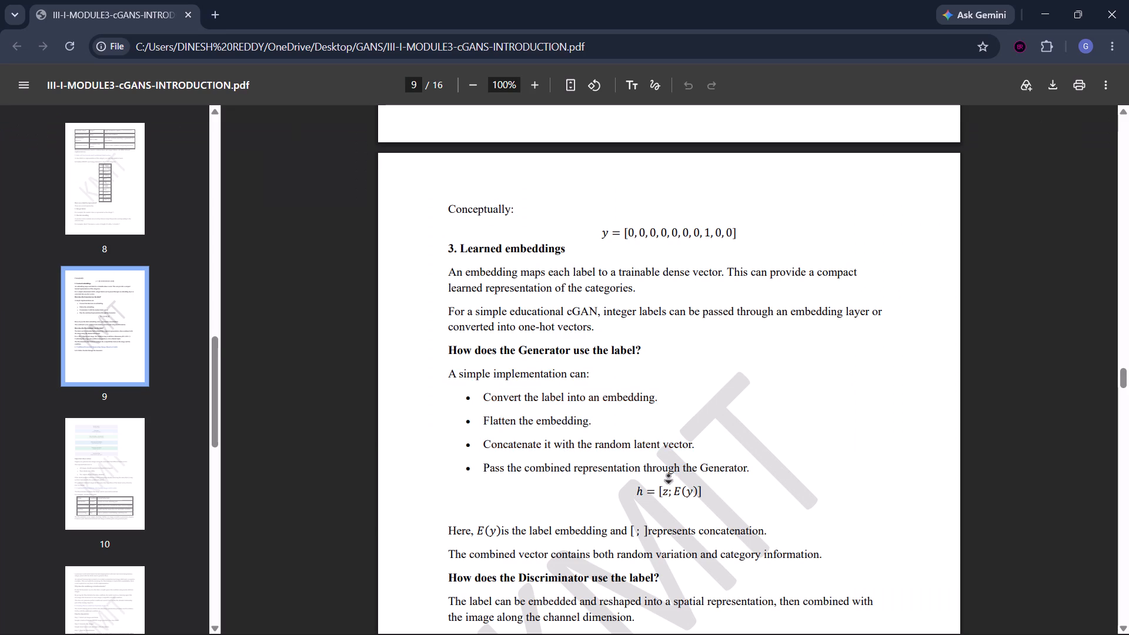
middle_click(680, 500)
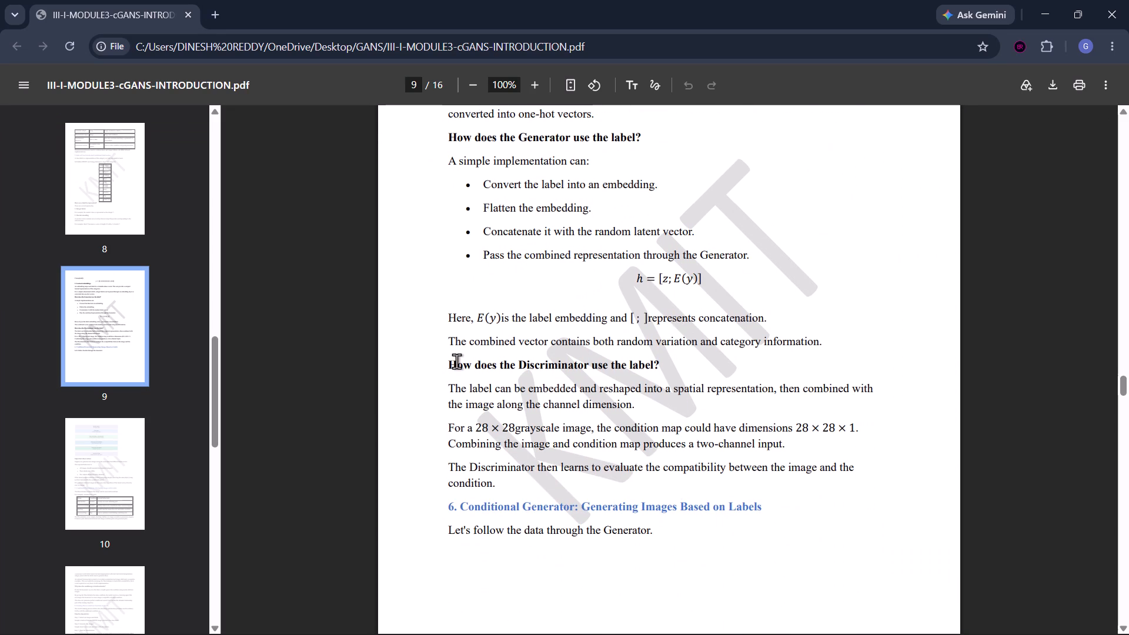
drag(449, 365, 628, 375)
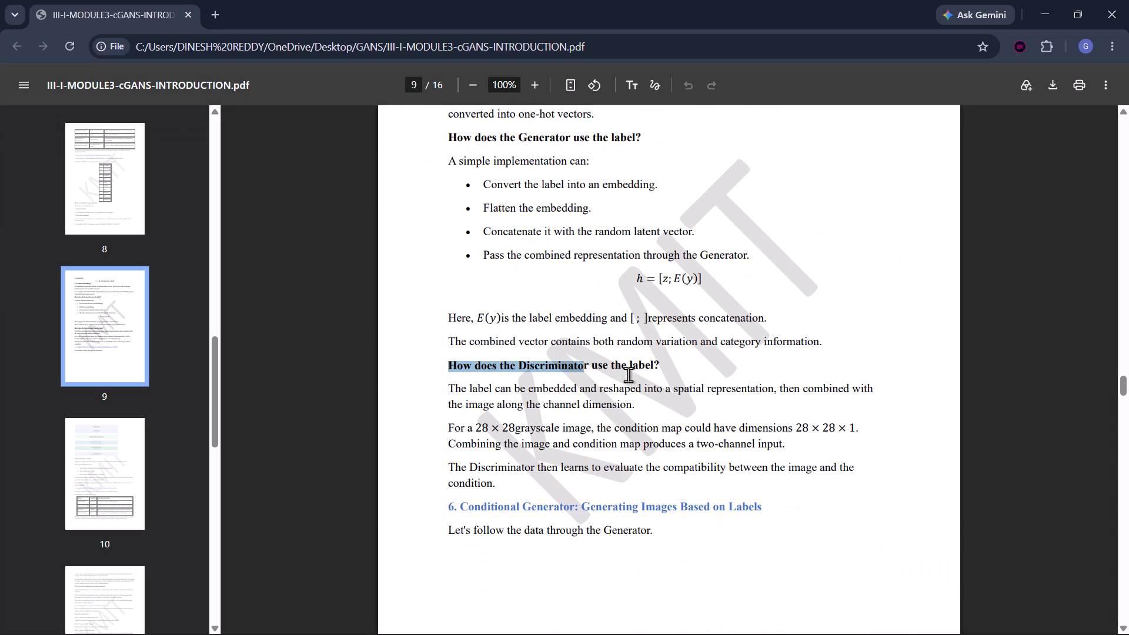
drag(628, 375, 671, 373)
key(ctrl+c)
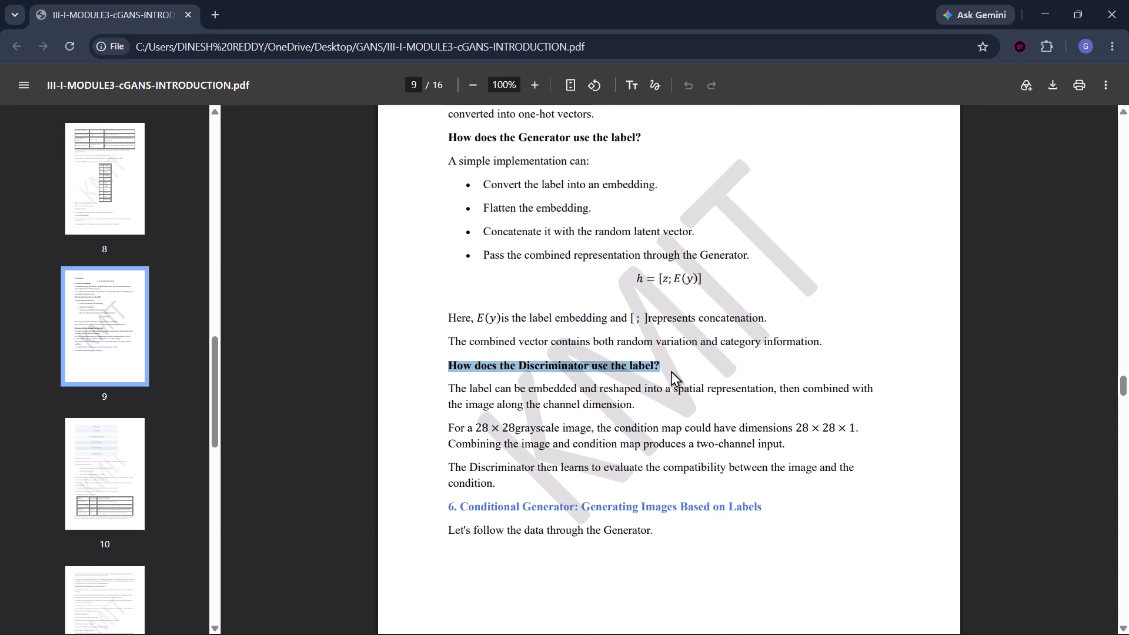
alt+click(671, 370)
key(alt+Tab)
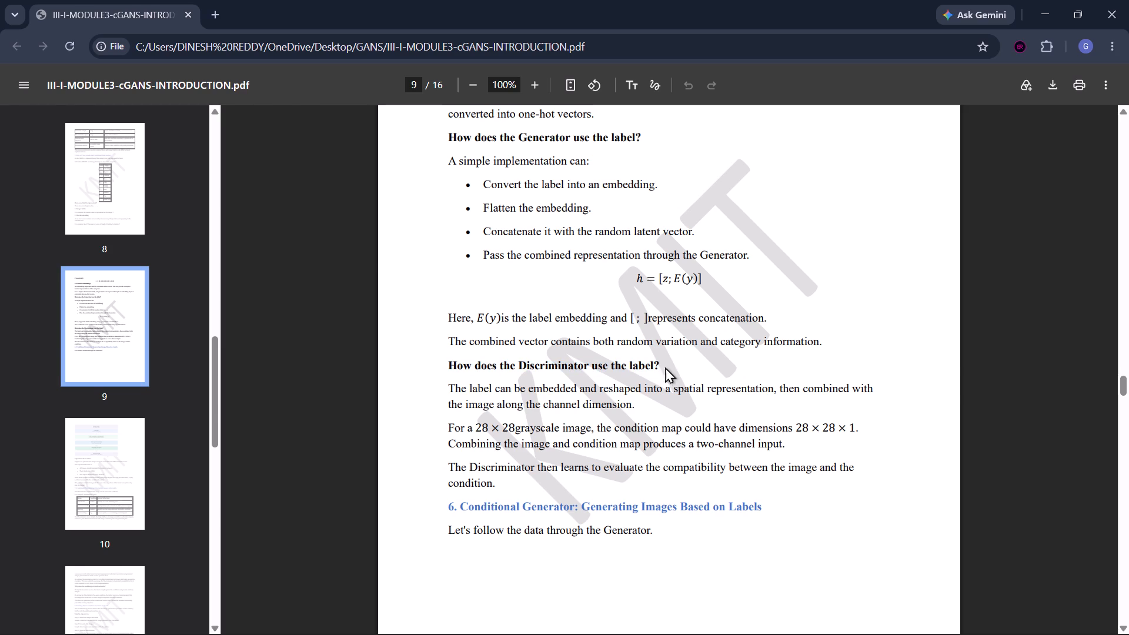
click(374, 467)
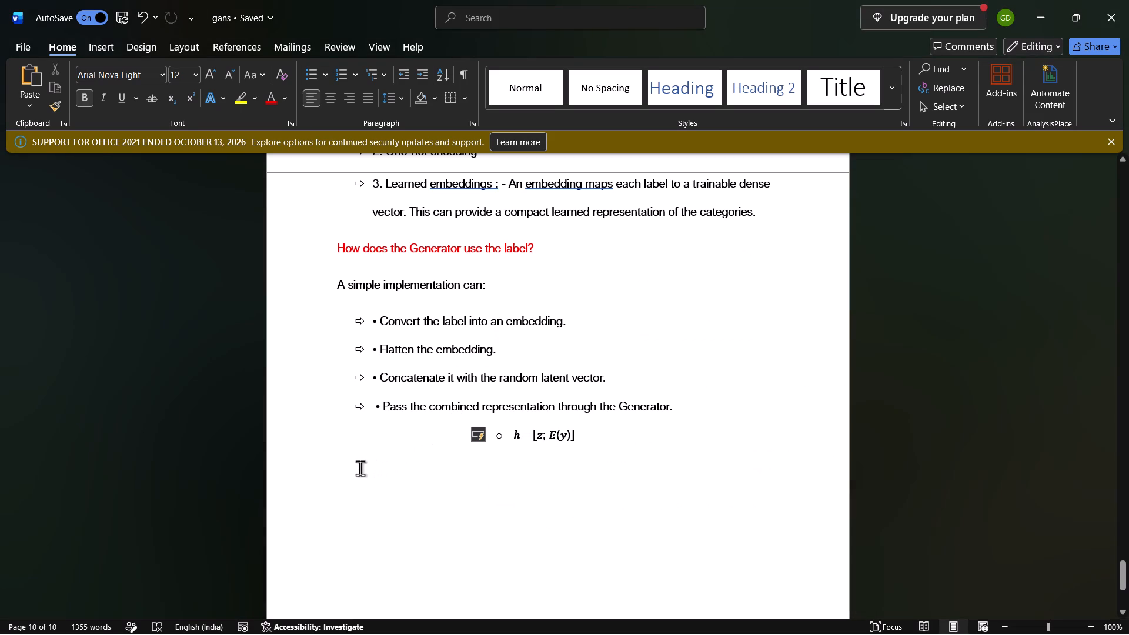
key(ctrl+v)
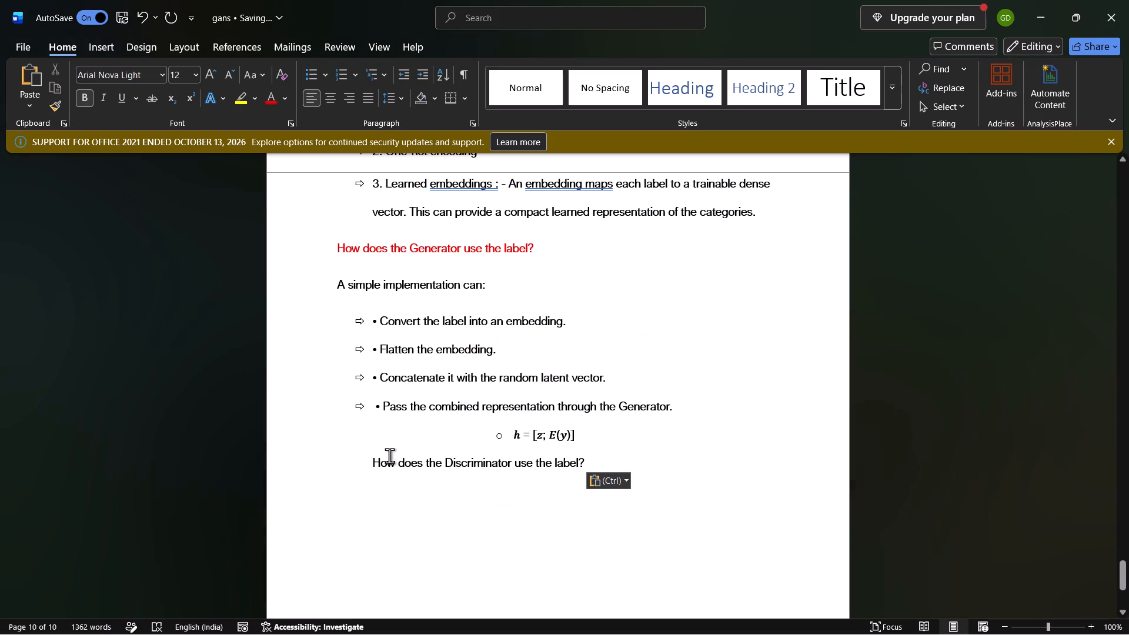
click(368, 463)
key(BackSpace)
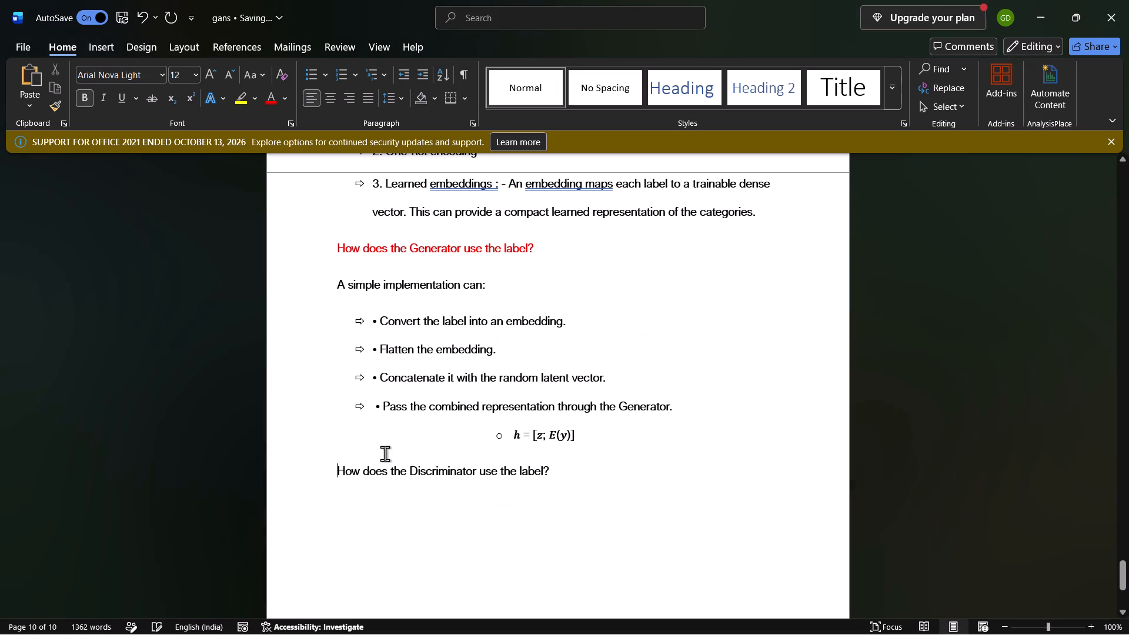
key(Right)
Copy the PDF sentence "The label can be embedded and reshaped… along the channel dimension." onto a new line below the Discriminator heading in Word.
click(612, 472)
key(Return)
key(alt+Tab)
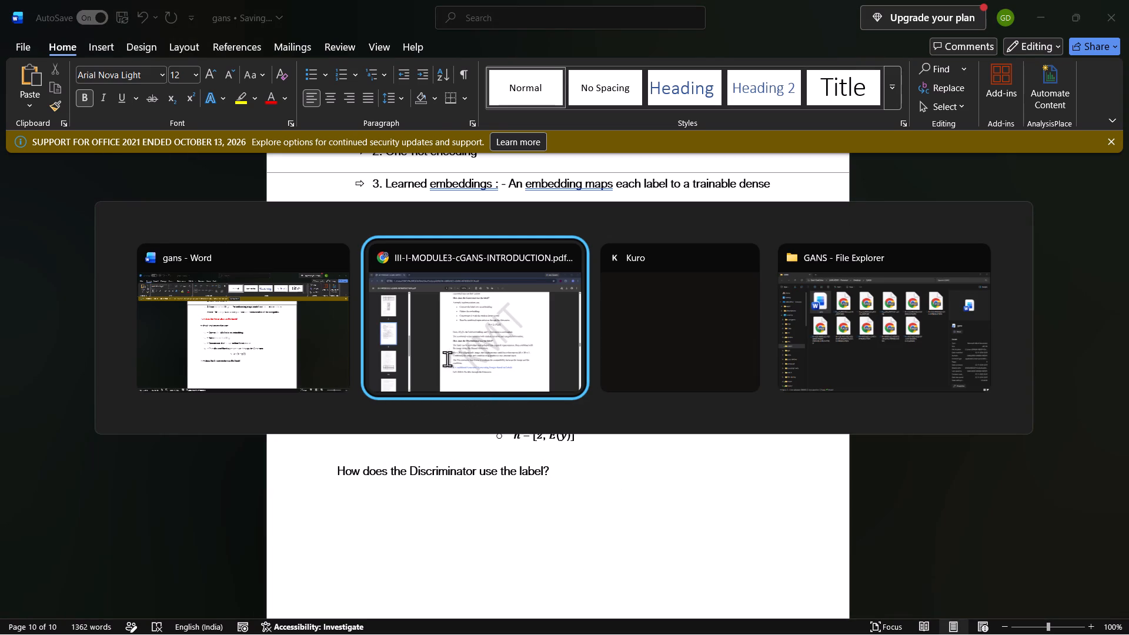
drag(446, 358, 684, 354)
click(684, 354)
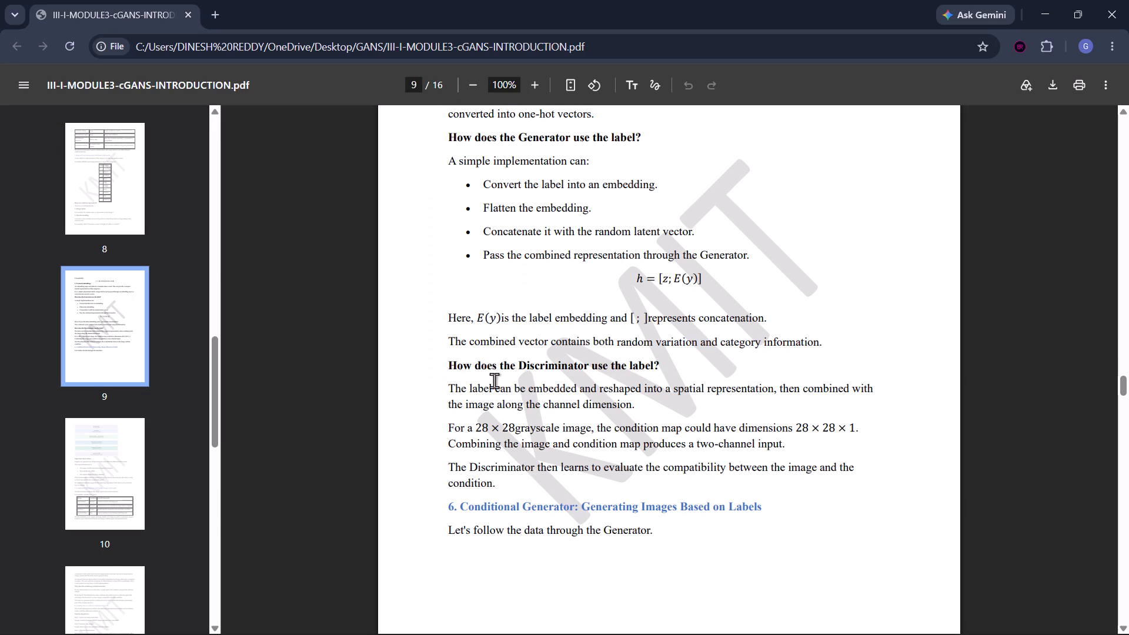
drag(439, 386, 566, 388)
drag(566, 388, 823, 412)
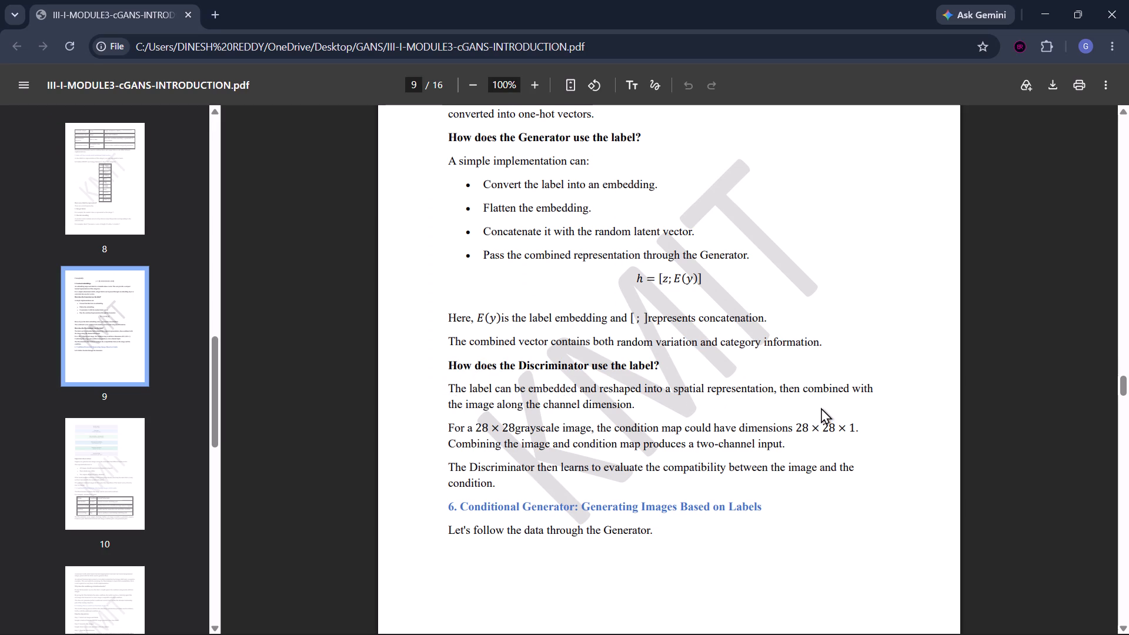
click(821, 407)
drag(772, 382, 836, 405)
click(670, 377)
drag(449, 388, 531, 392)
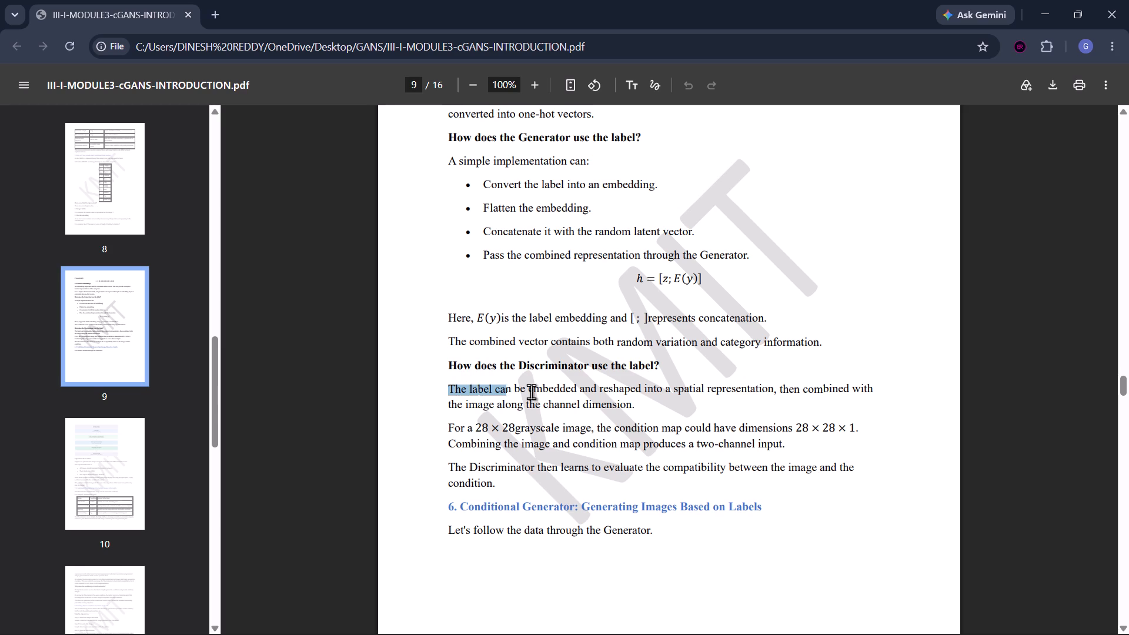
drag(531, 392, 641, 408)
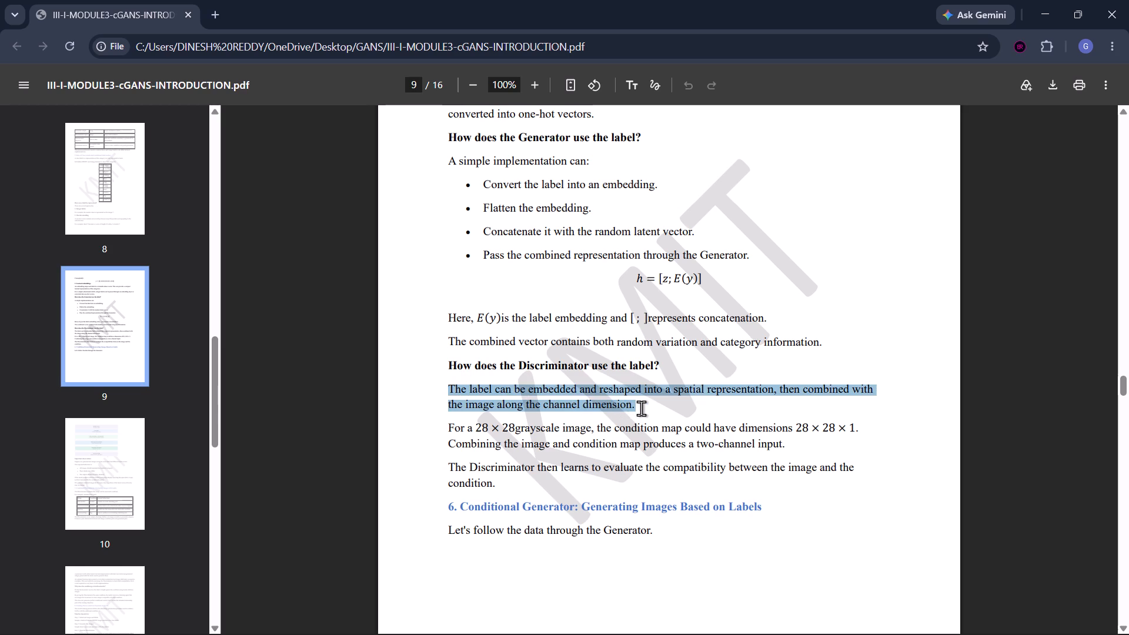
key(ctrl+c)
click(641, 408)
key(alt+Tab)
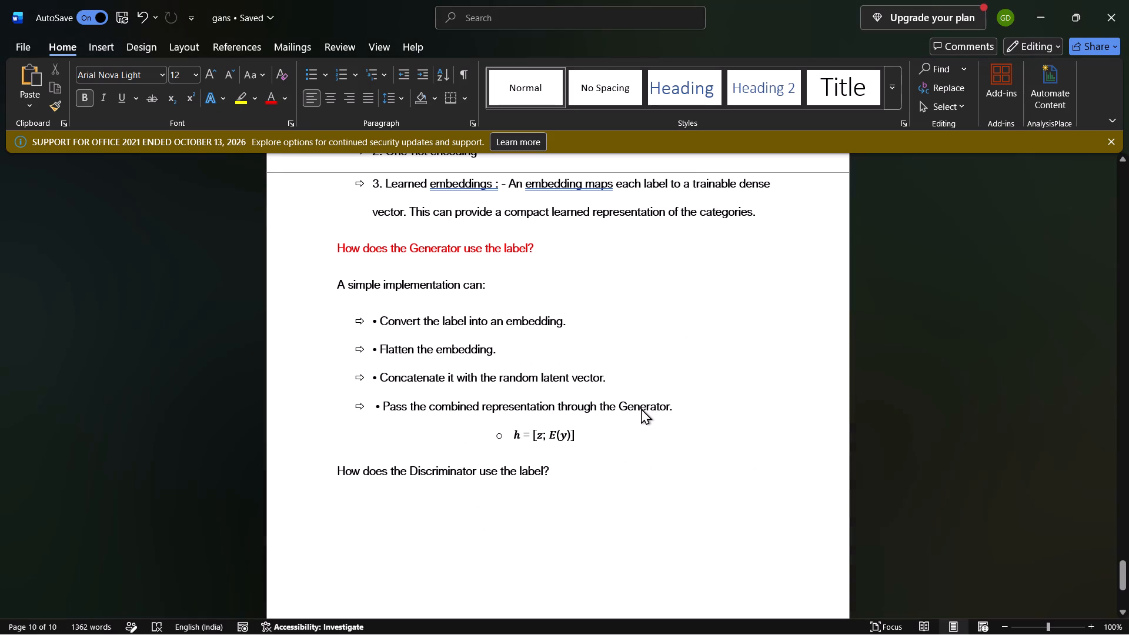
key(ctrl+v)
Colour the heading "How does the Discriminator use the label?" red.
drag(333, 467, 605, 489)
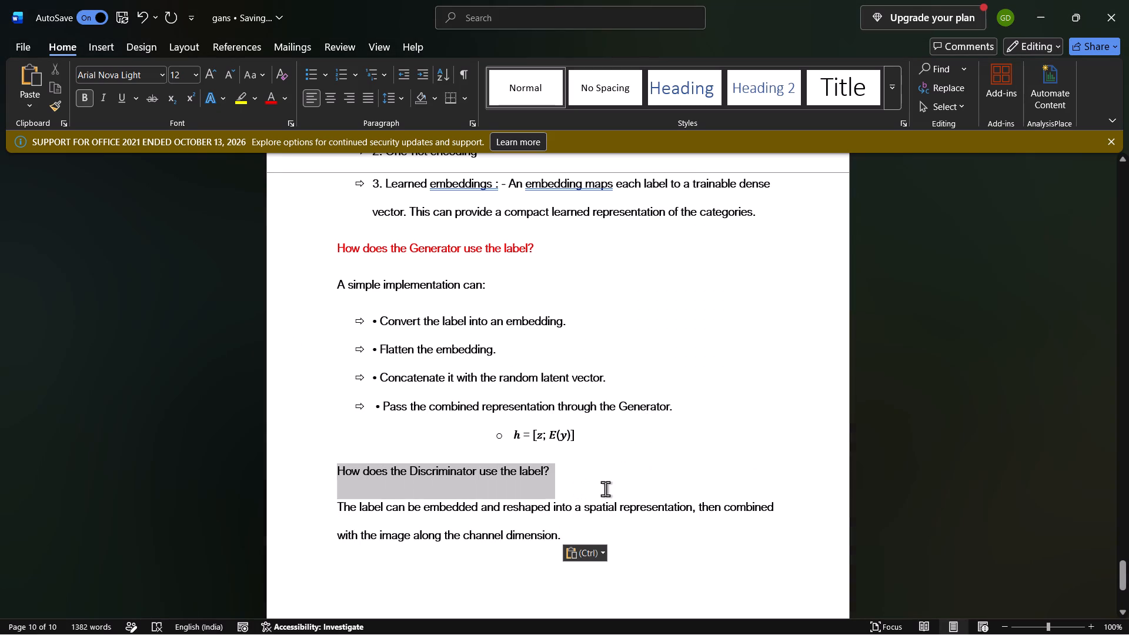
drag(605, 489, 606, 489)
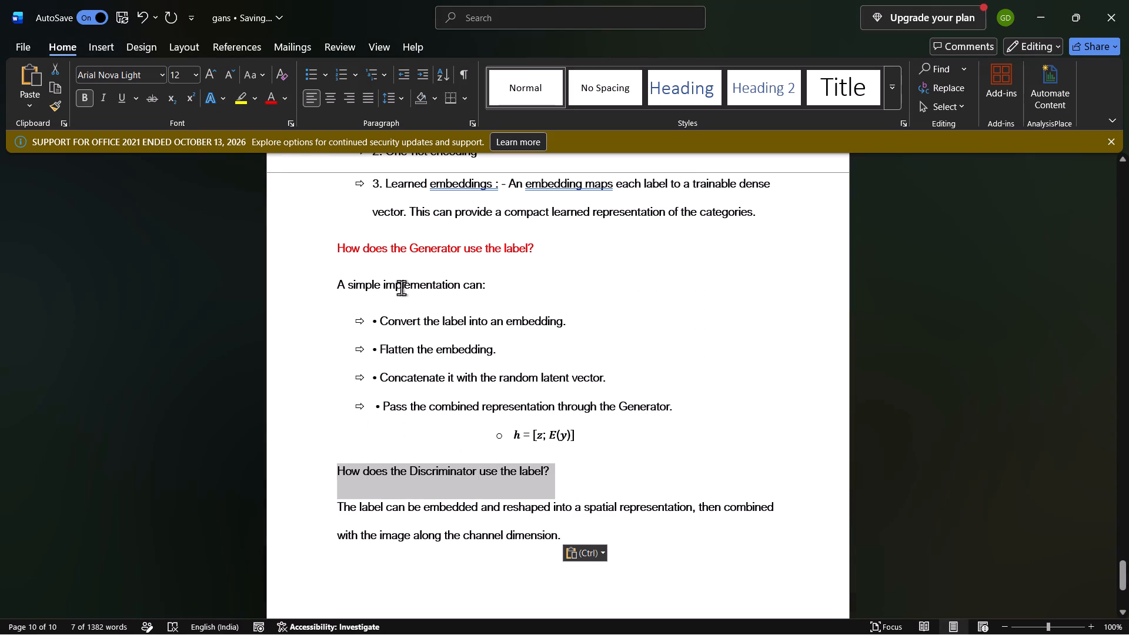
click(265, 93)
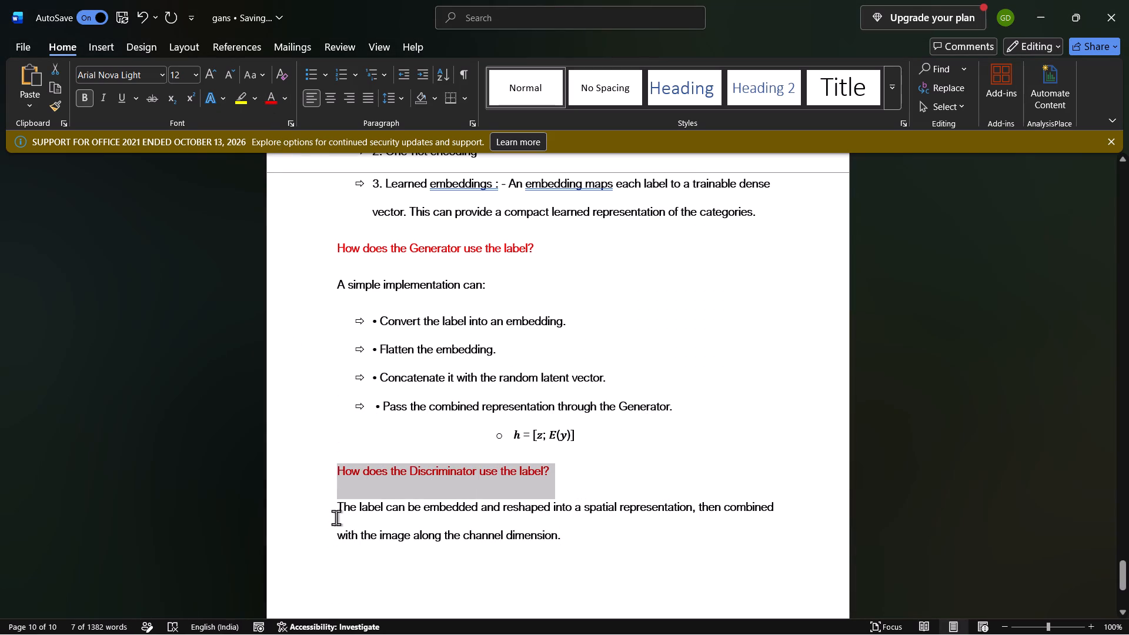
Start the sentence below the Discriminator heading with a "=>" arrow bullet.
click(337, 504)
text(=>)
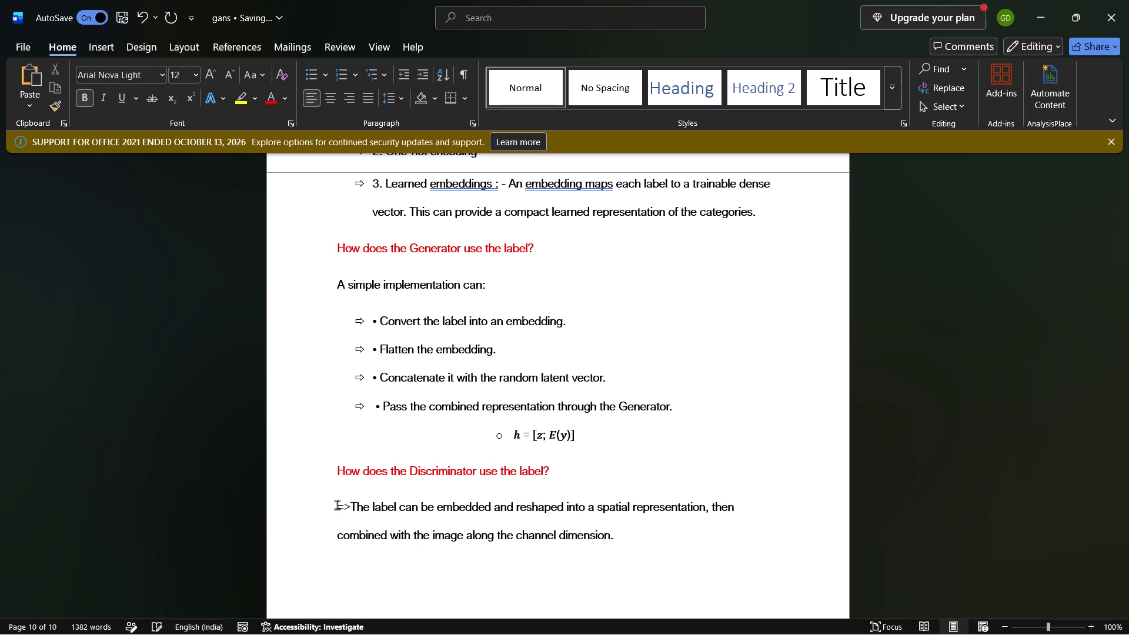
key(space)
Switch to the PDF and read the Discriminator paragraphs on embedding the label, the 28 × 28 condition map and the two-channel input.
key(alt+Tab)
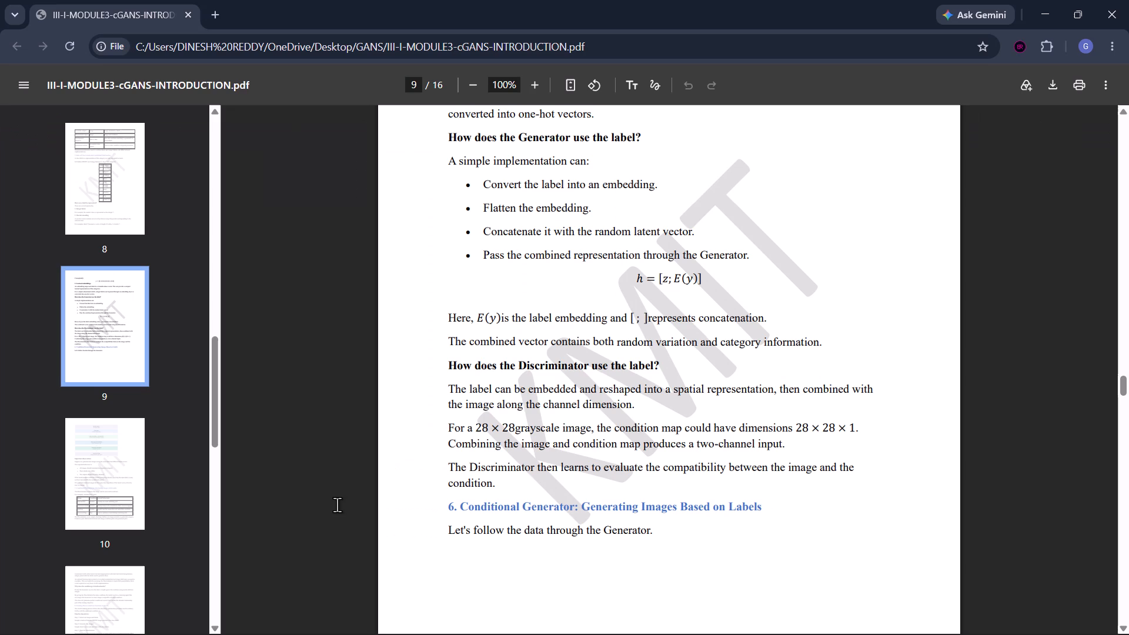
click(442, 389)
drag(447, 384, 697, 394)
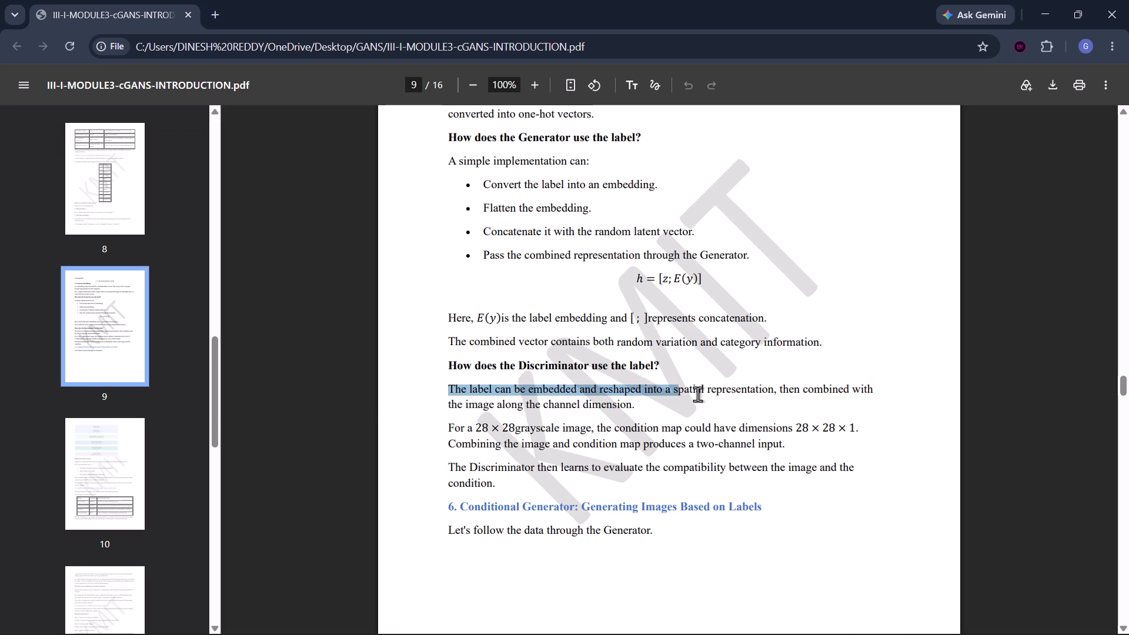
drag(697, 394, 567, 392)
click(563, 379)
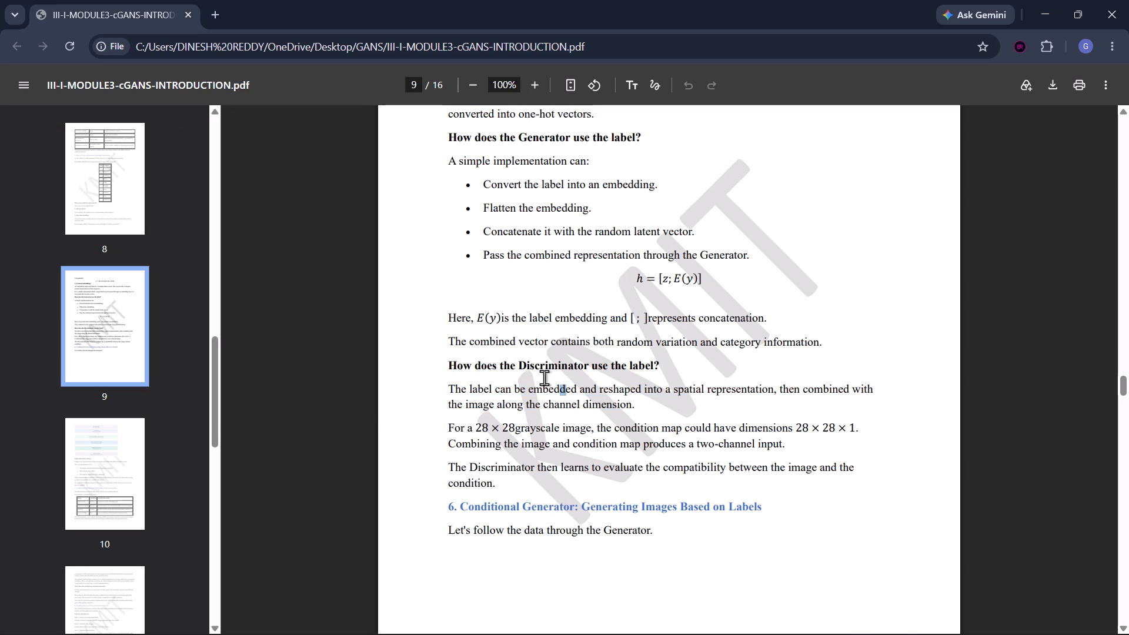
drag(445, 429, 455, 429)
drag(455, 429, 610, 440)
click(609, 435)
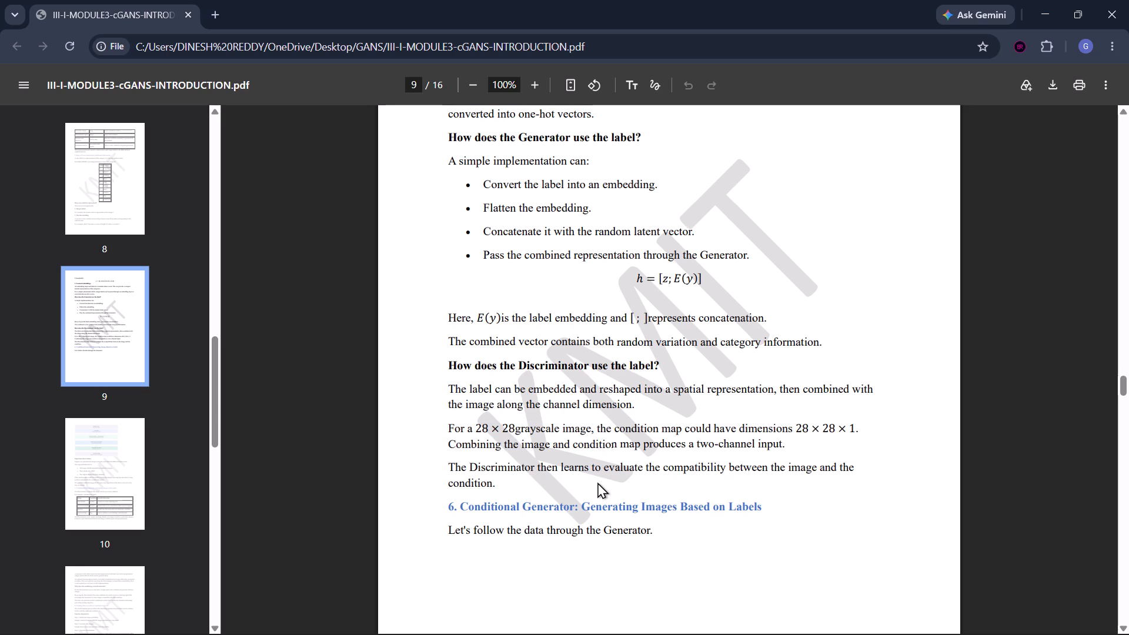
drag(177, 0, 185, 6)
drag(188, 11, 201, 24)
drag(447, 422, 473, 437)
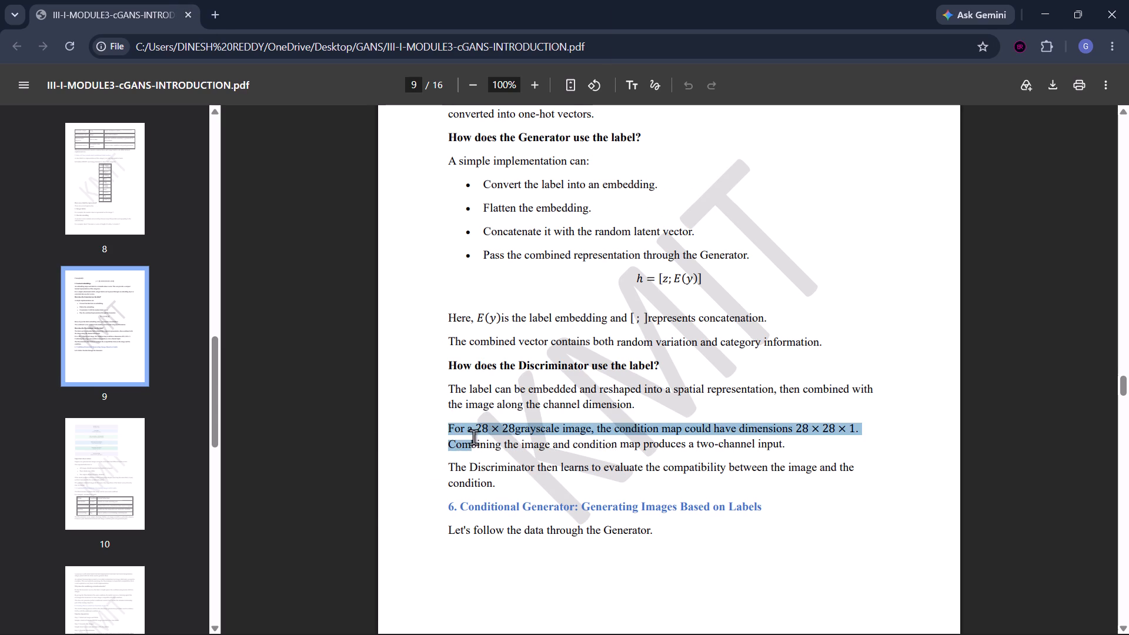
drag(473, 437, 589, 427)
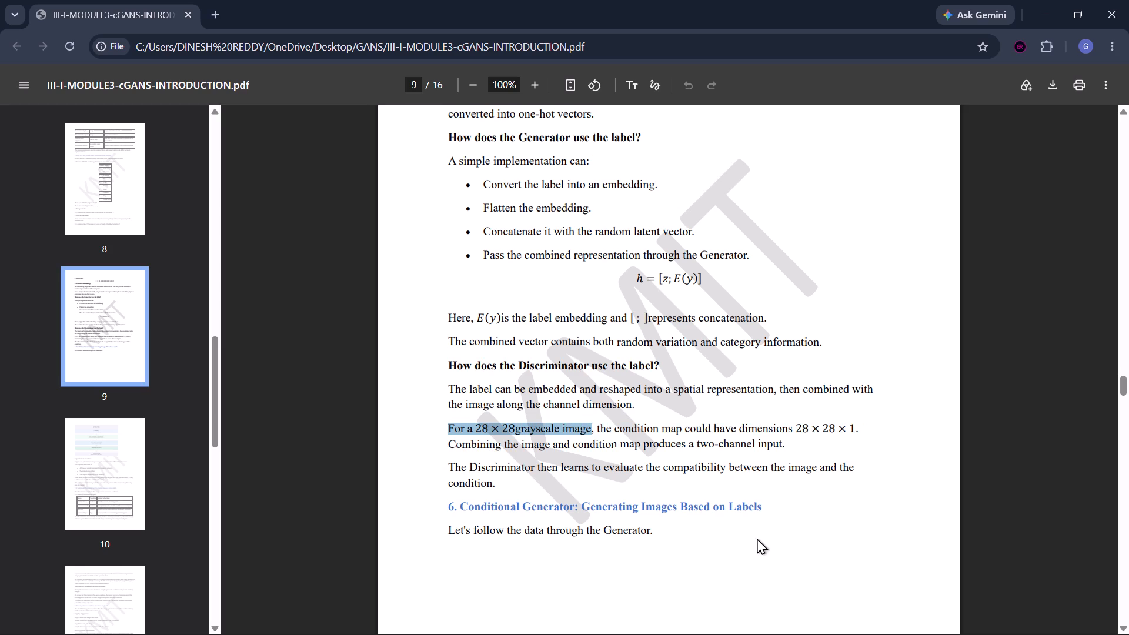
click(431, 435)
drag(449, 430, 569, 417)
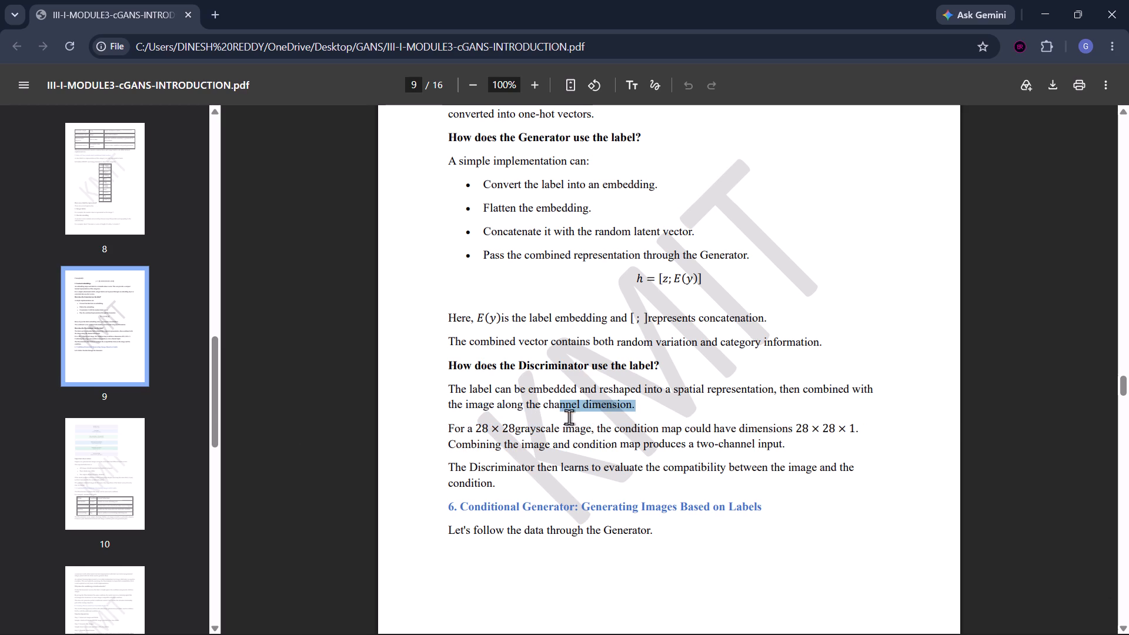
drag(569, 417, 602, 422)
click(602, 422)
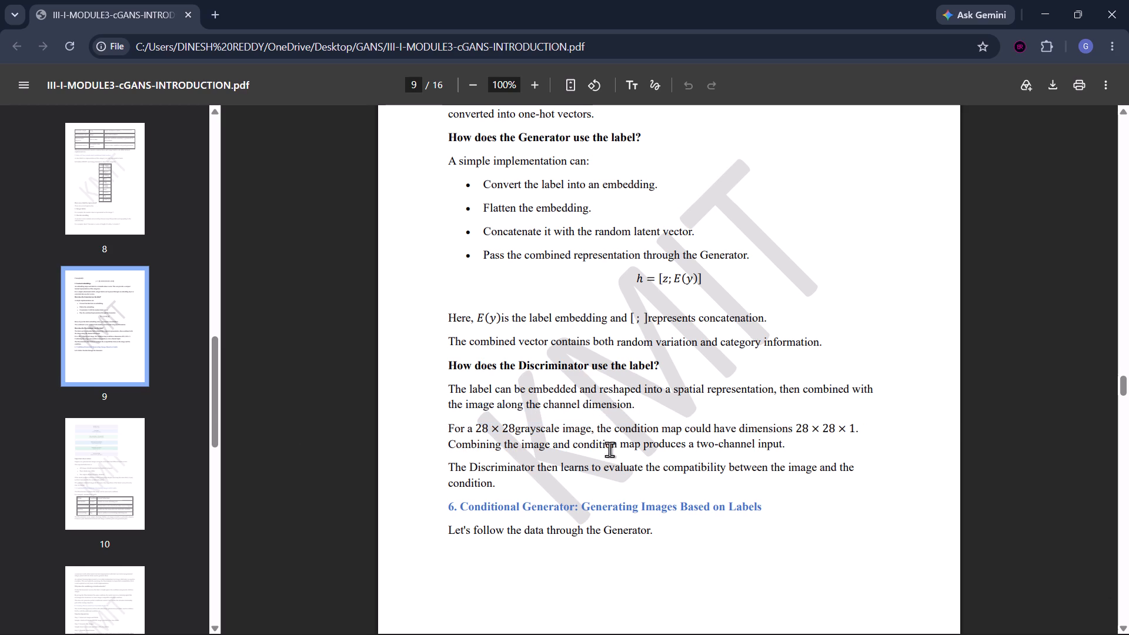
drag(593, 435, 843, 427)
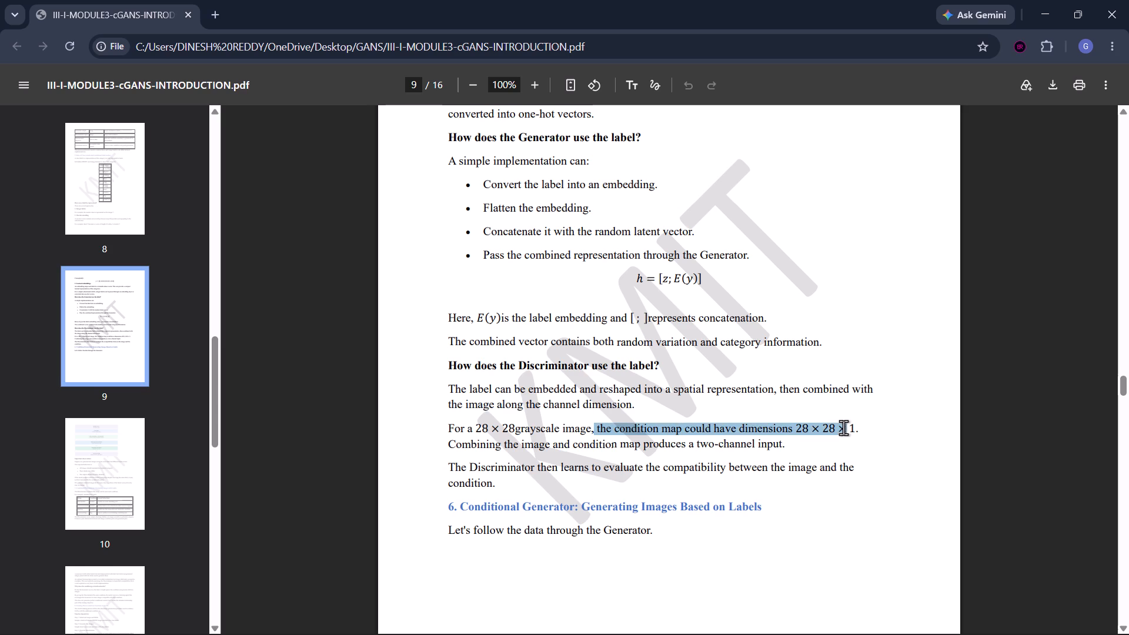
drag(843, 427, 864, 427)
click(864, 427)
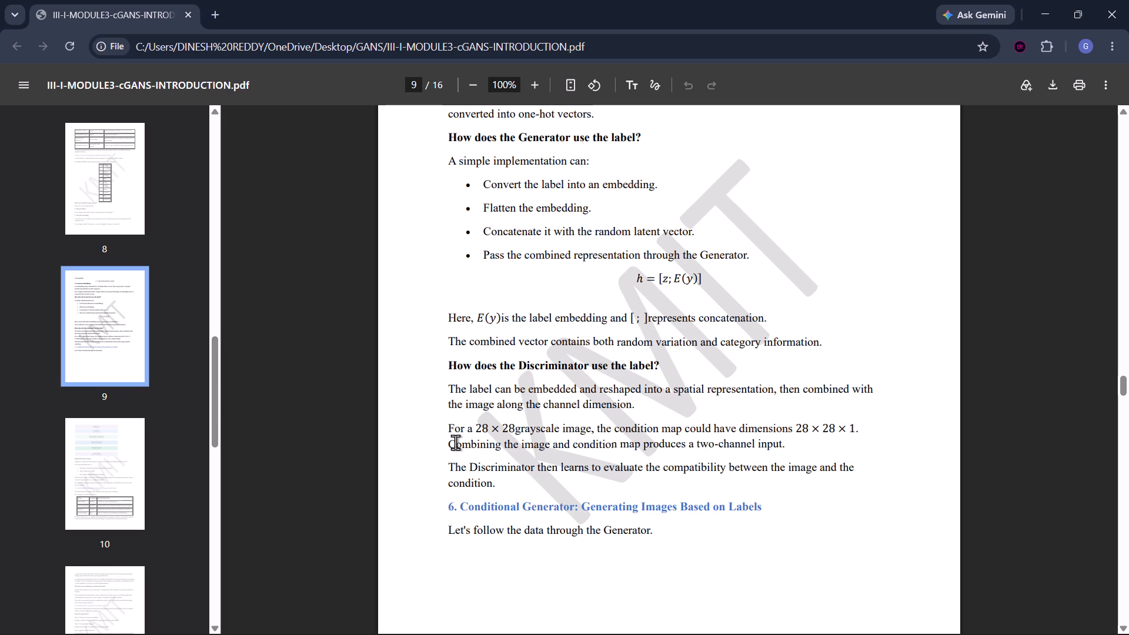
drag(455, 442, 567, 426)
click(567, 426)
drag(573, 440, 780, 442)
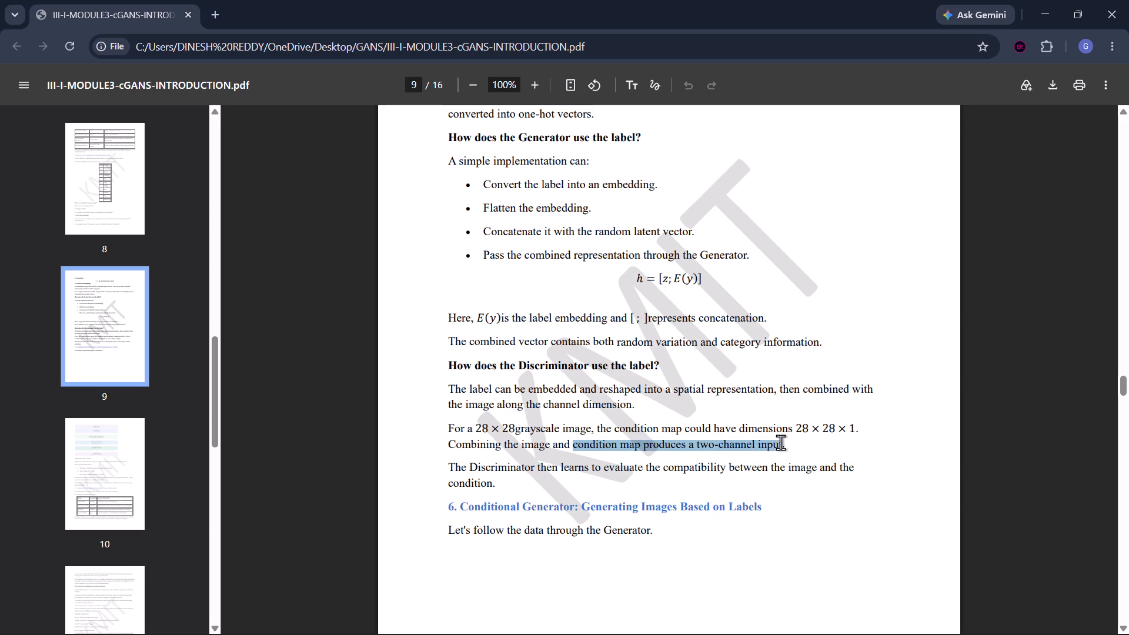
drag(780, 442, 794, 442)
click(794, 442)
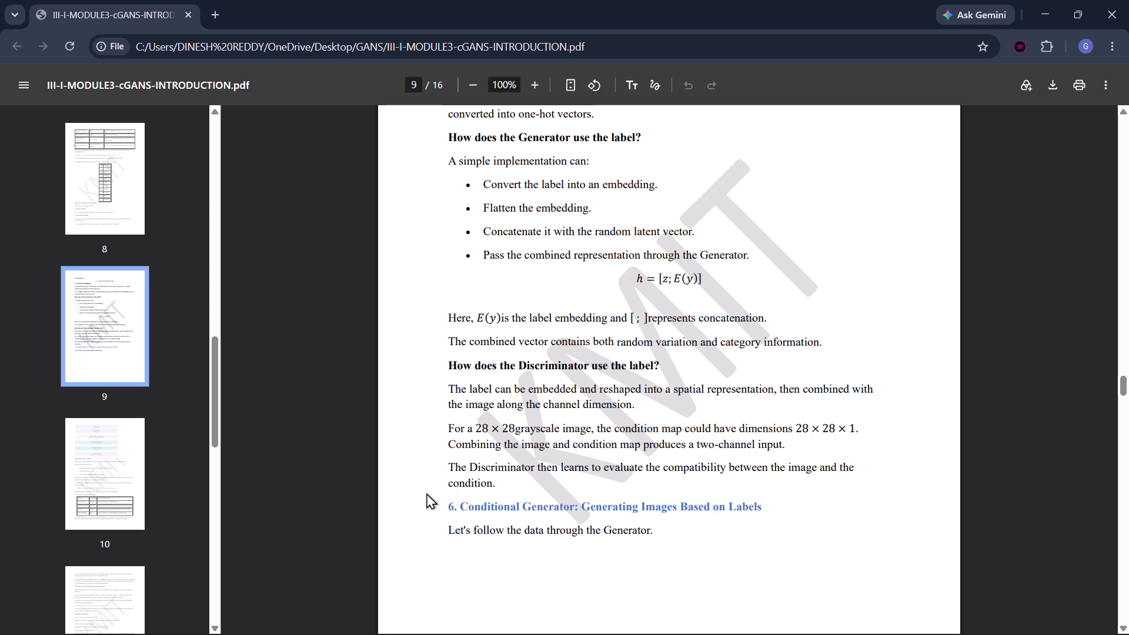
drag(446, 465, 487, 467)
click(487, 467)
click(487, 473)
Copy the PDF text from "For a 28 × 28grayscale image…" through "…the image and the condition" into Word as a new bullet below the embedding sentence.
drag(449, 420, 504, 469)
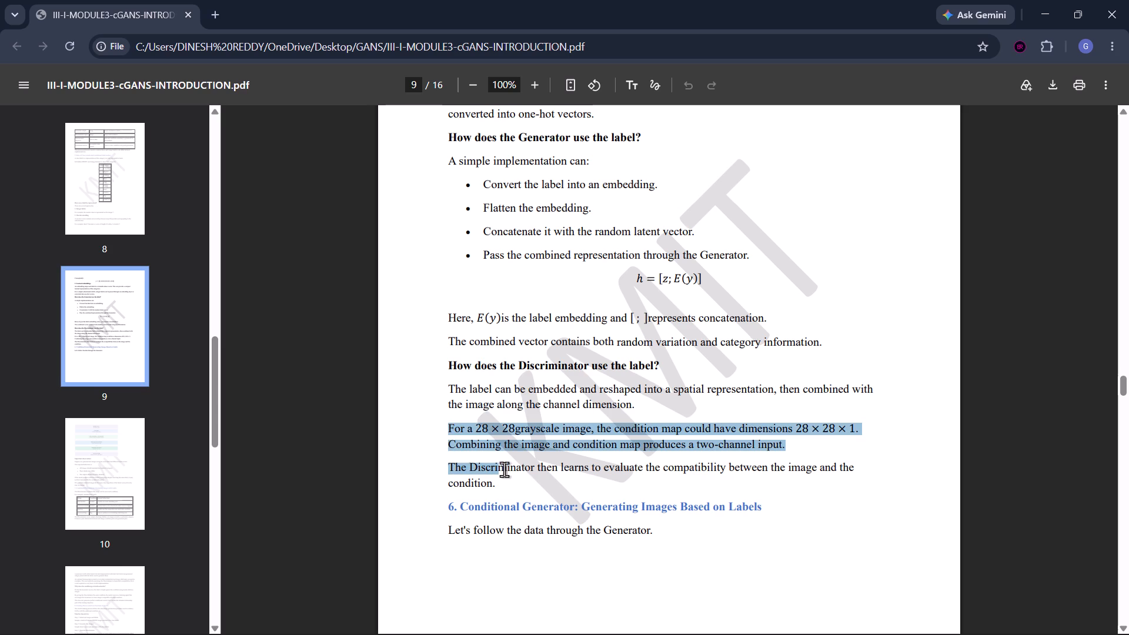
drag(504, 469, 492, 481)
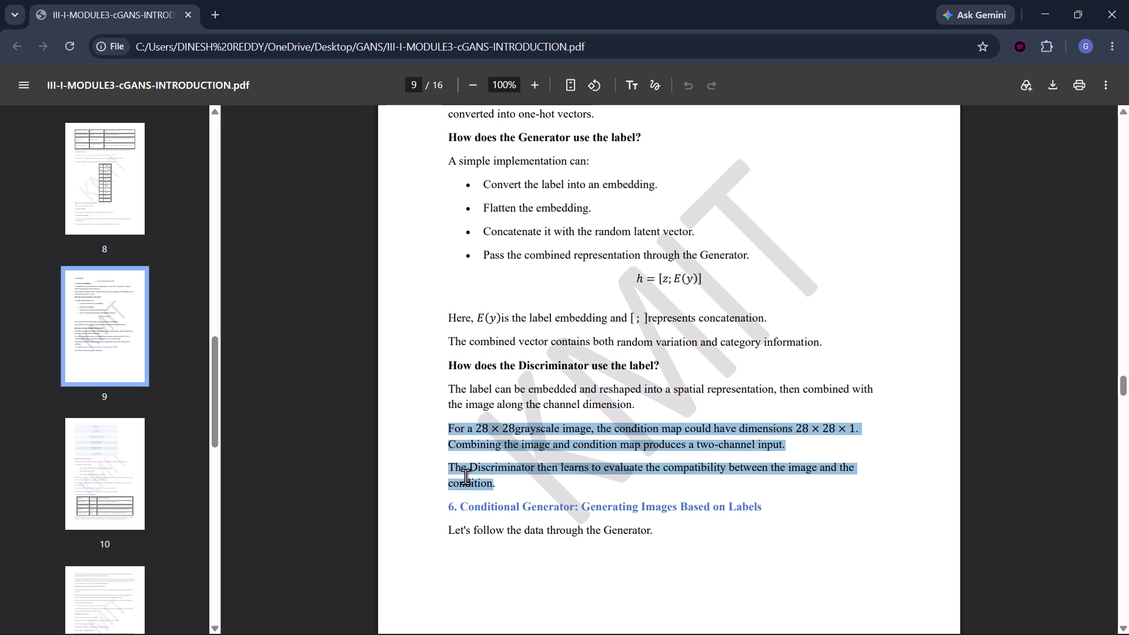
key(ctrl+c)
key(alt+Tab)
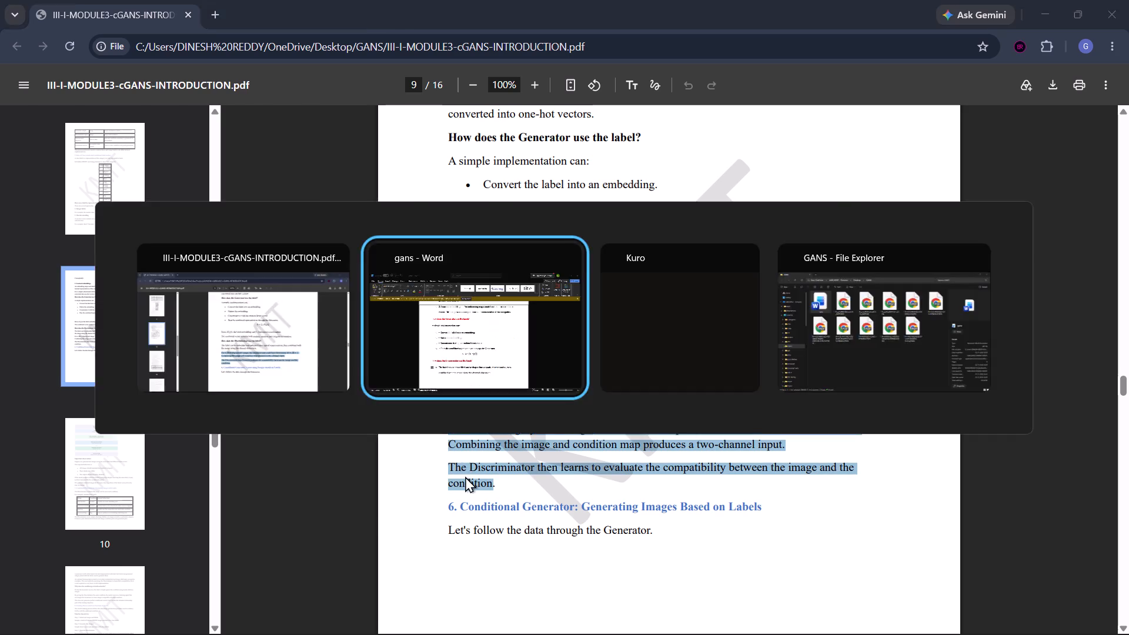
click(660, 539)
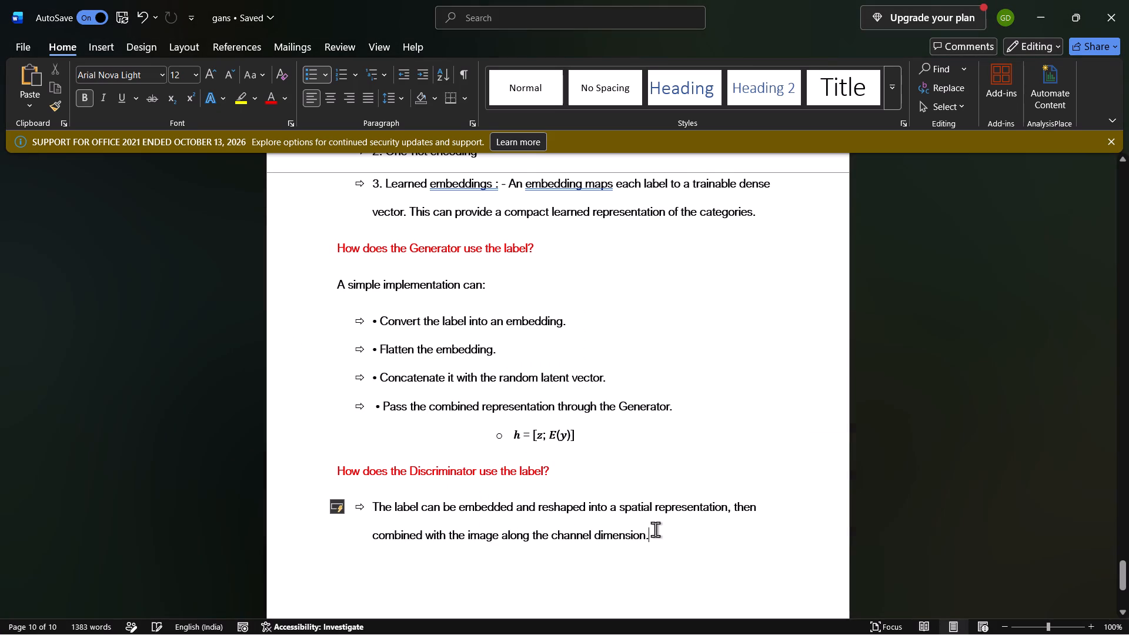
key(Return)
key(ctrl+v)
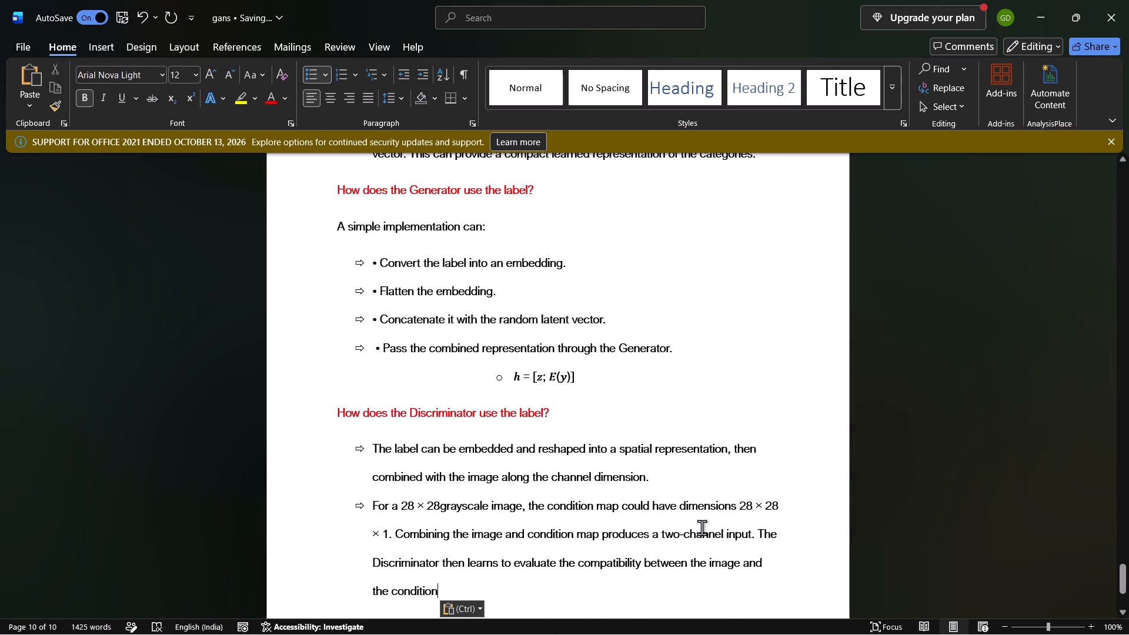
Split "The Discriminator then learns to evaluate the compatibility…" into its own arrow bullet and save the notes.
click(758, 532)
key(Return)
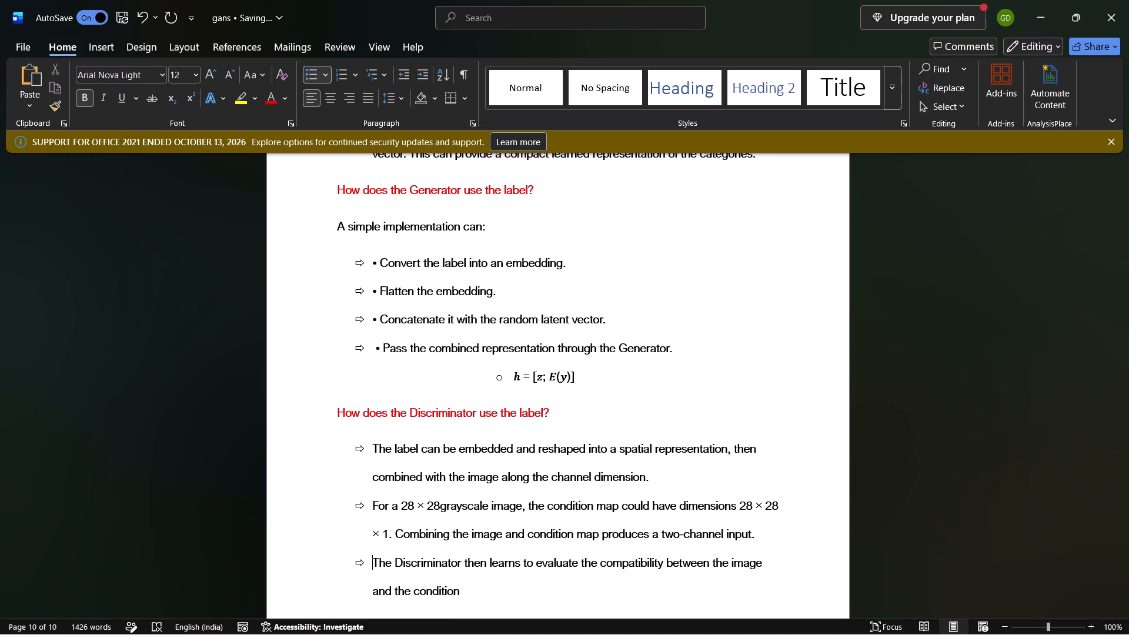
key(ctrl+s)
Return to the PDF, look through pages 8 to 10, and read the heading "6. Conditional Generator: Generating Images Based on Labels".
key(alt+Tab)
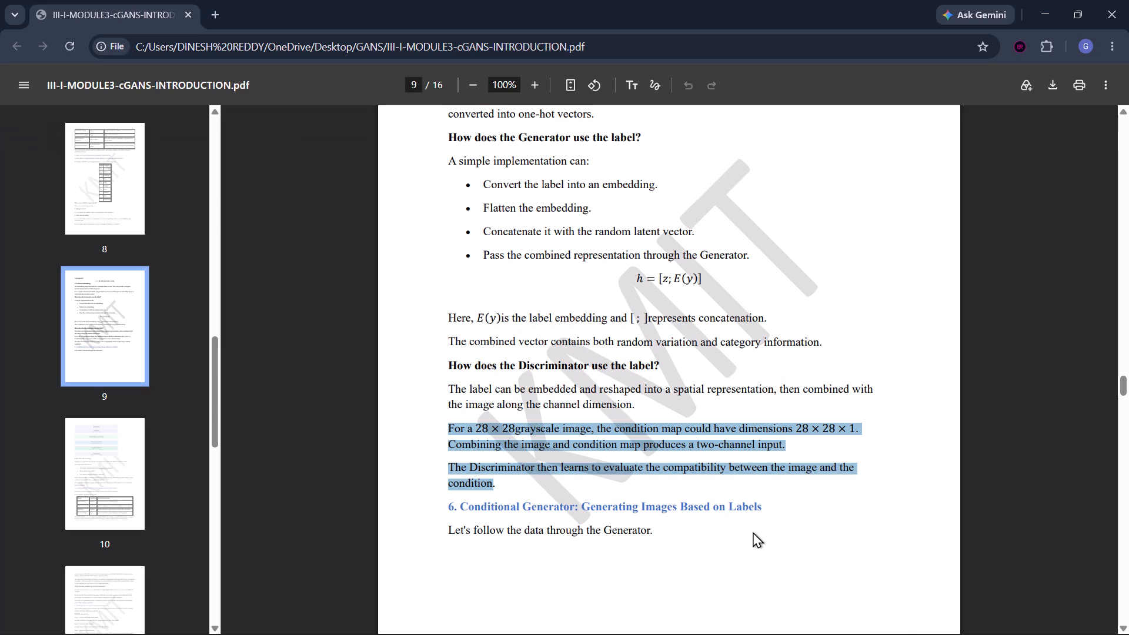
click(506, 553)
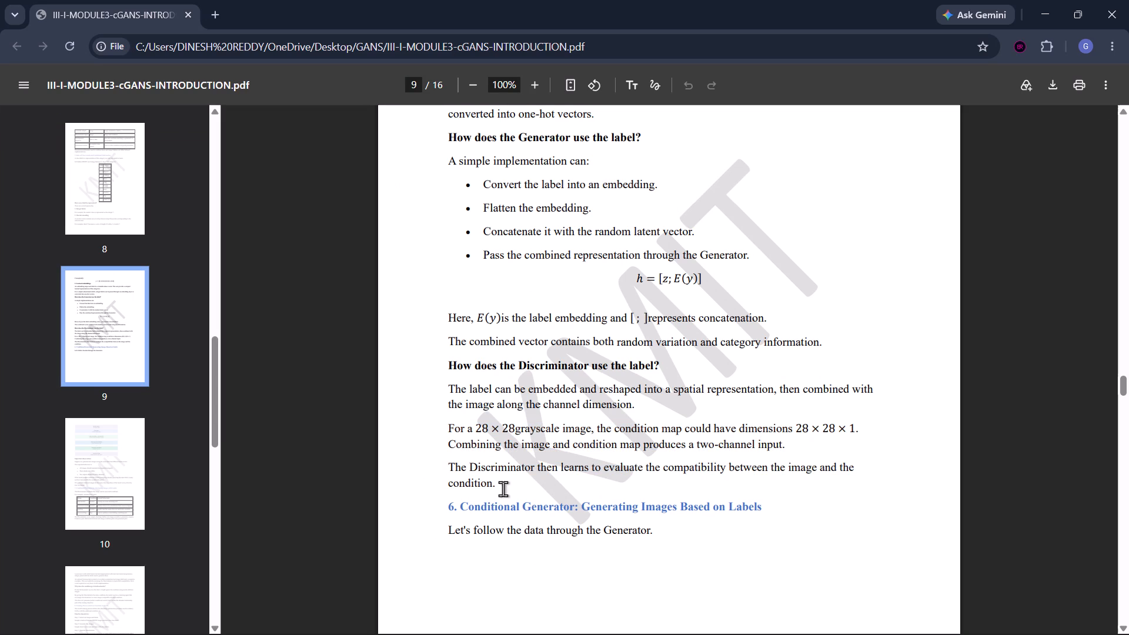
scroll(584, 472, down, 1)
middle_click(585, 472)
scroll(585, 472, up, 1)
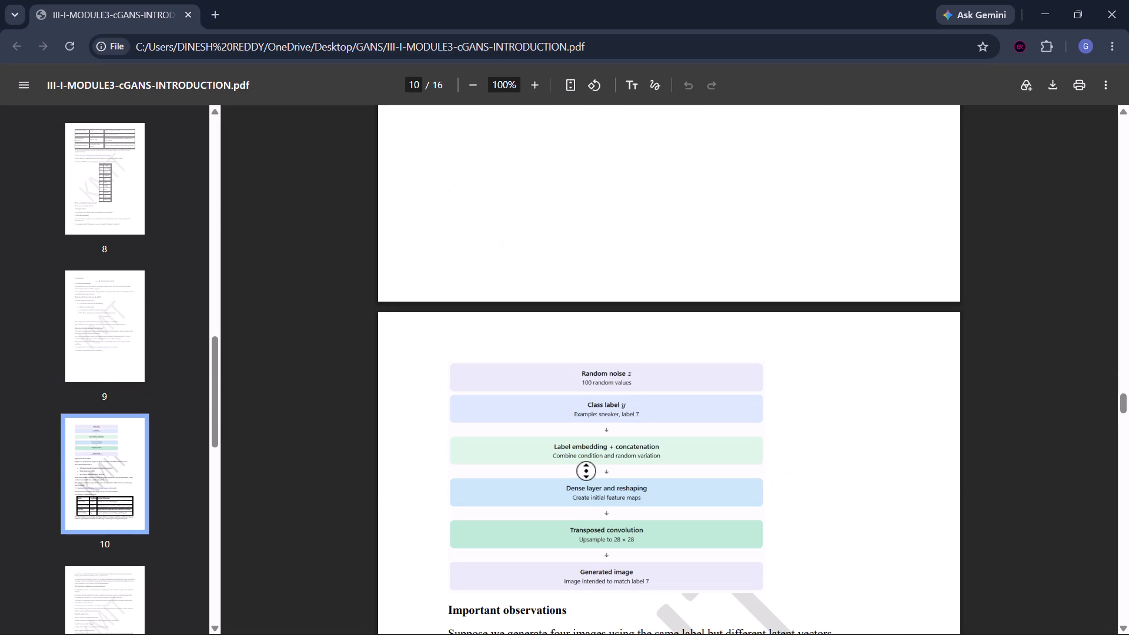
middle_click(598, 296)
scroll(599, 296, down, 3)
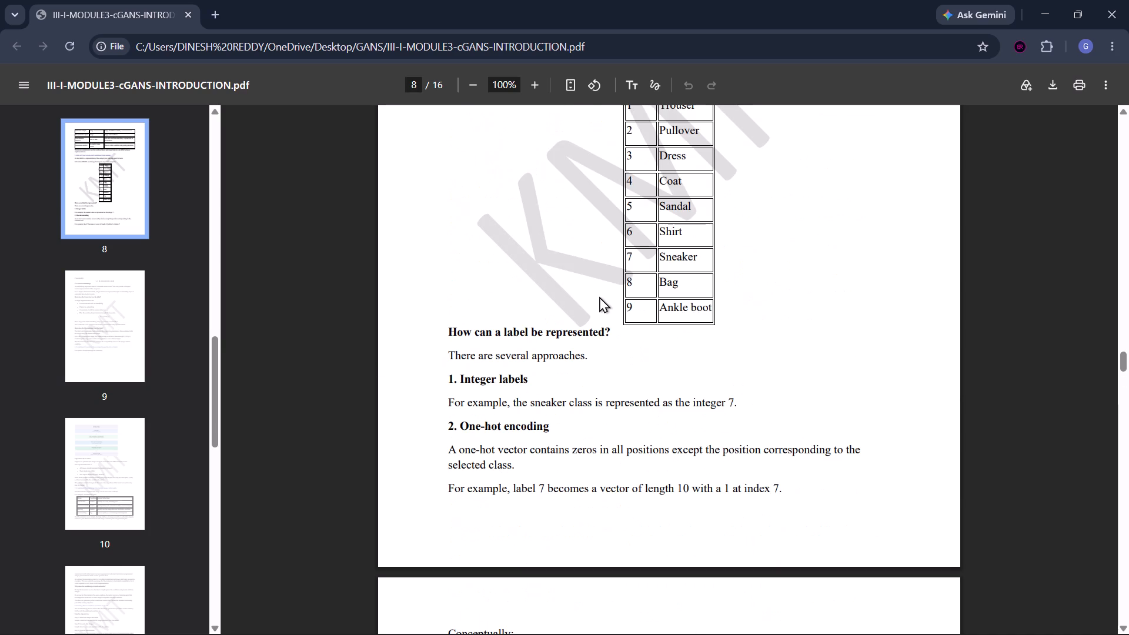
middle_drag(612, 336, 627, 357)
middle_drag(661, 568, 674, 631)
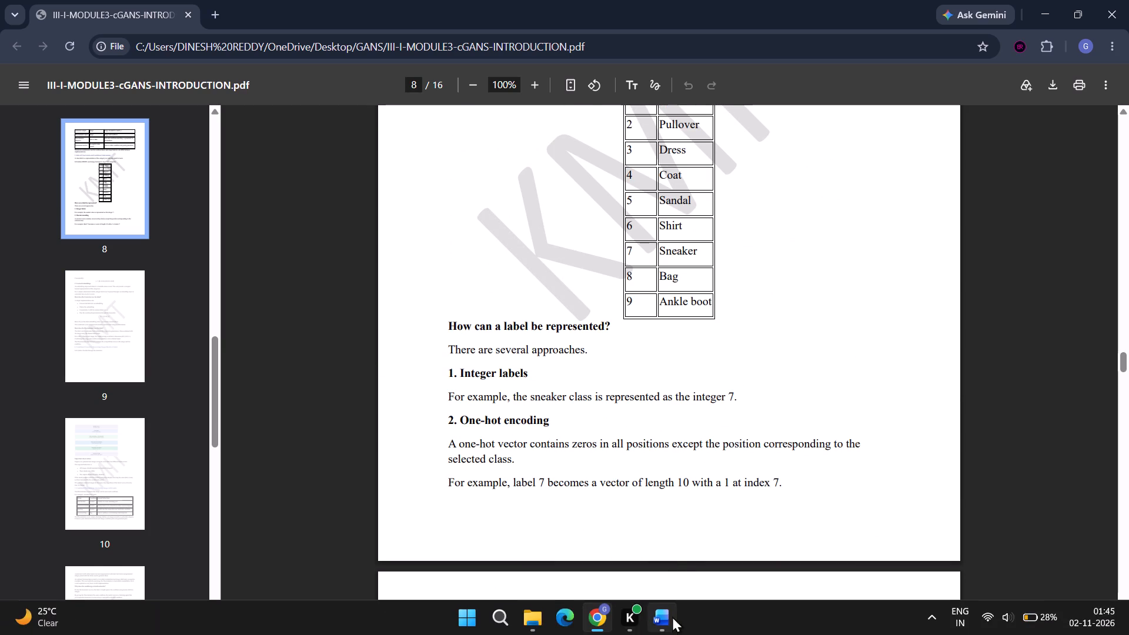
middle_click(680, 542)
scroll(680, 542, down, 2)
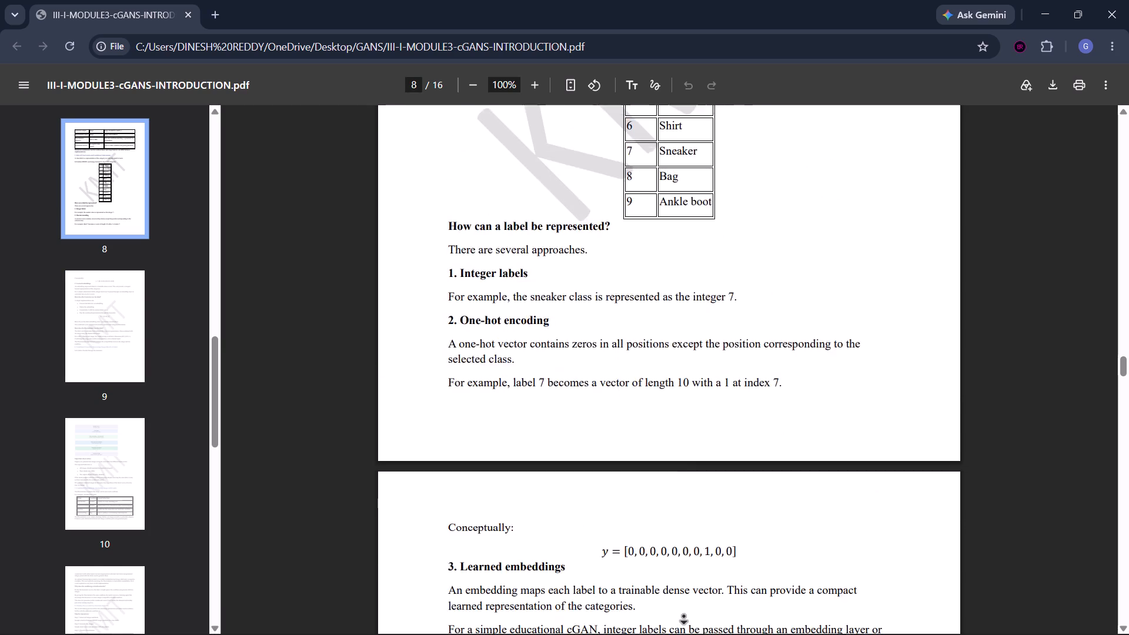
middle_click(684, 616)
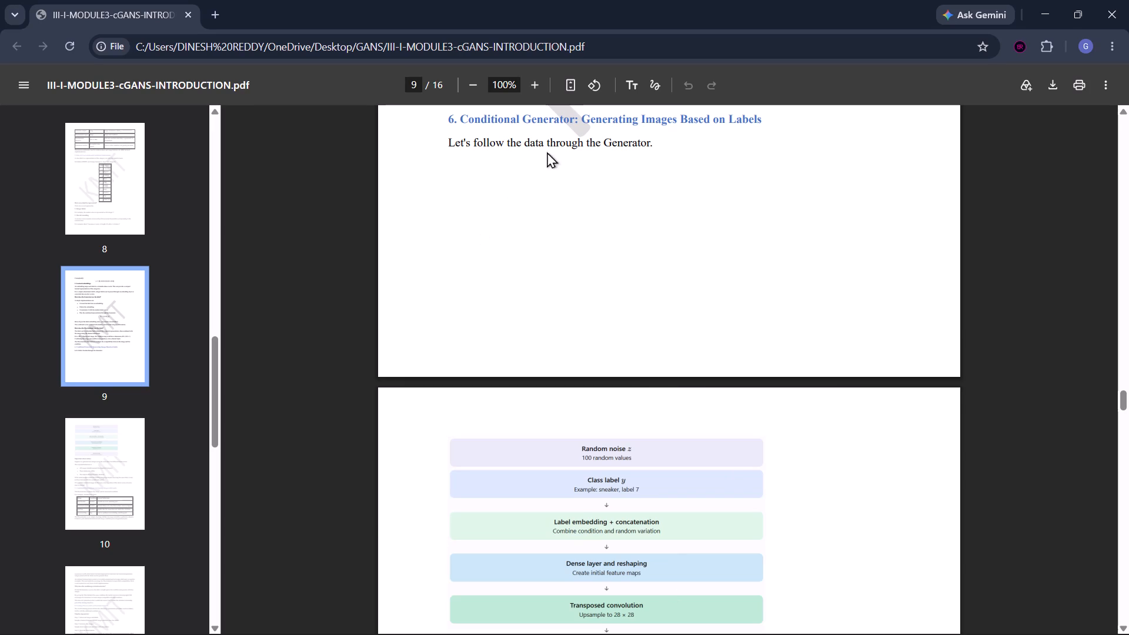
drag(452, 119, 625, 119)
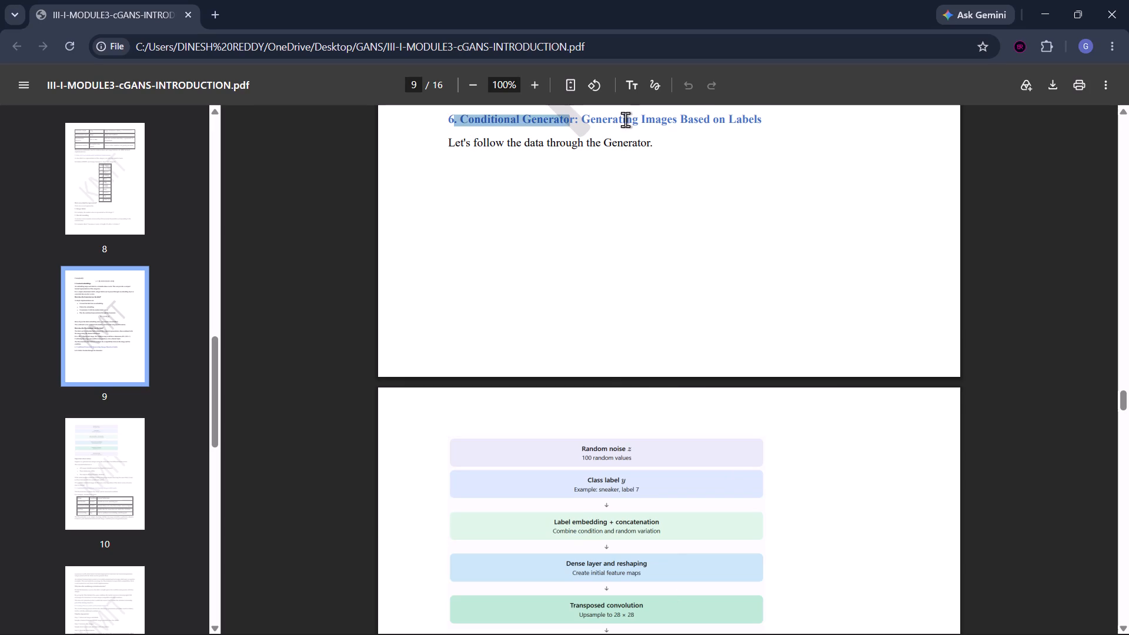
drag(625, 119, 763, 113)
drag(767, 115, 767, 122)
Examine the Generator data-flow diagram on PDF page 10, from random noise and class label through to the generated image.
middle_drag(609, 378, 616, 392)
scroll(629, 458, down, 1)
middle_click(629, 462)
middle_drag(629, 477, 639, 513)
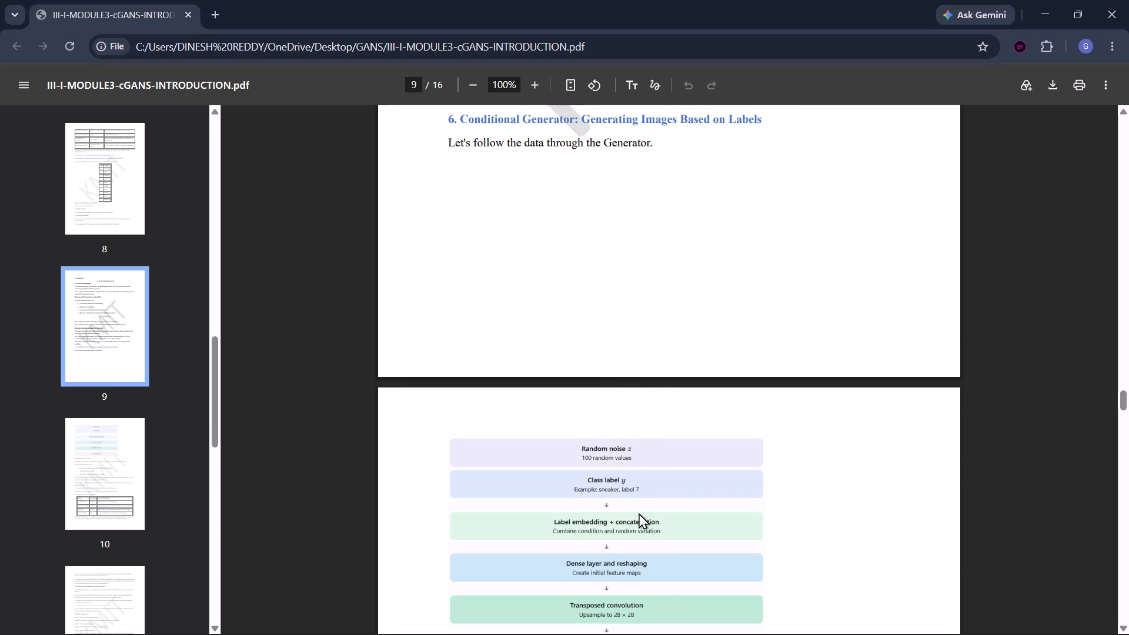
middle_drag(639, 513, 639, 514)
middle_drag(640, 527, 643, 533)
middle_click(639, 596)
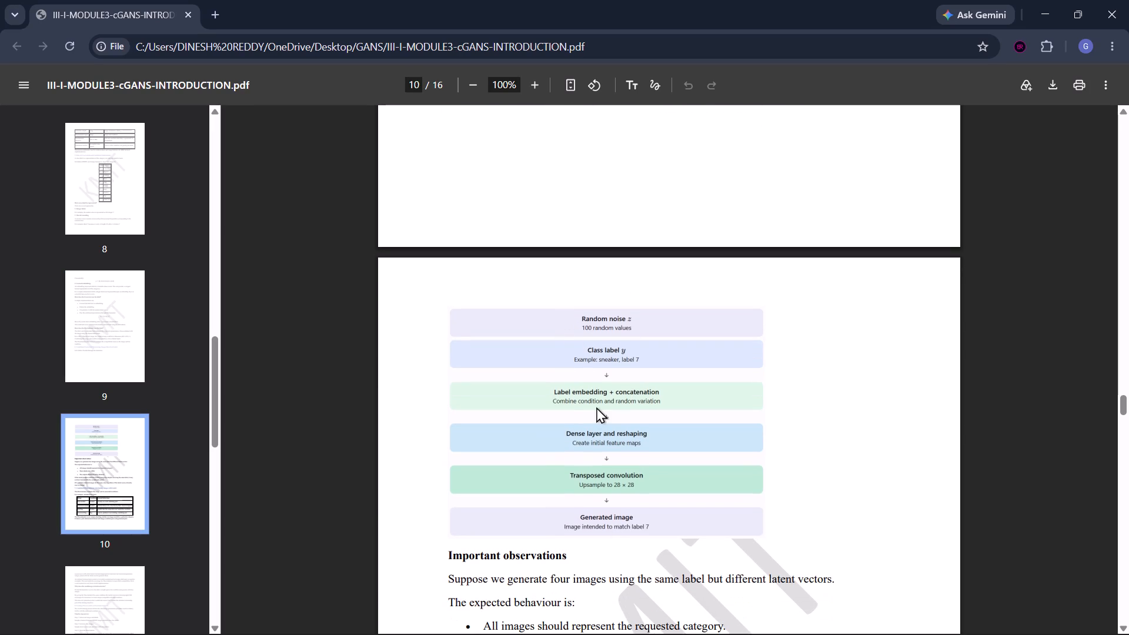
drag(554, 390, 659, 389)
double_click(659, 389)
drag(553, 425, 648, 432)
click(648, 432)
drag(634, 467, 650, 467)
drag(569, 522, 618, 511)
click(619, 510)
middle_click(771, 367)
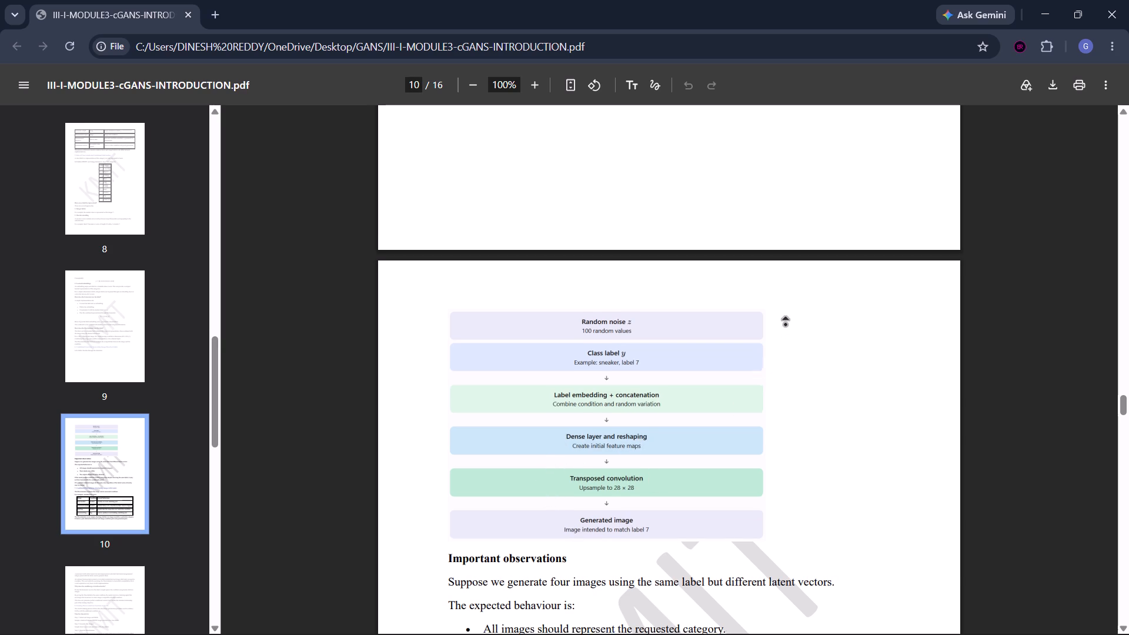
Look through PDF pages 9 to 11, from the Conditional Generator section through the Conditional Discriminator to "8. Training Process and Loss Functions of cGANs".
middle_click(786, 322)
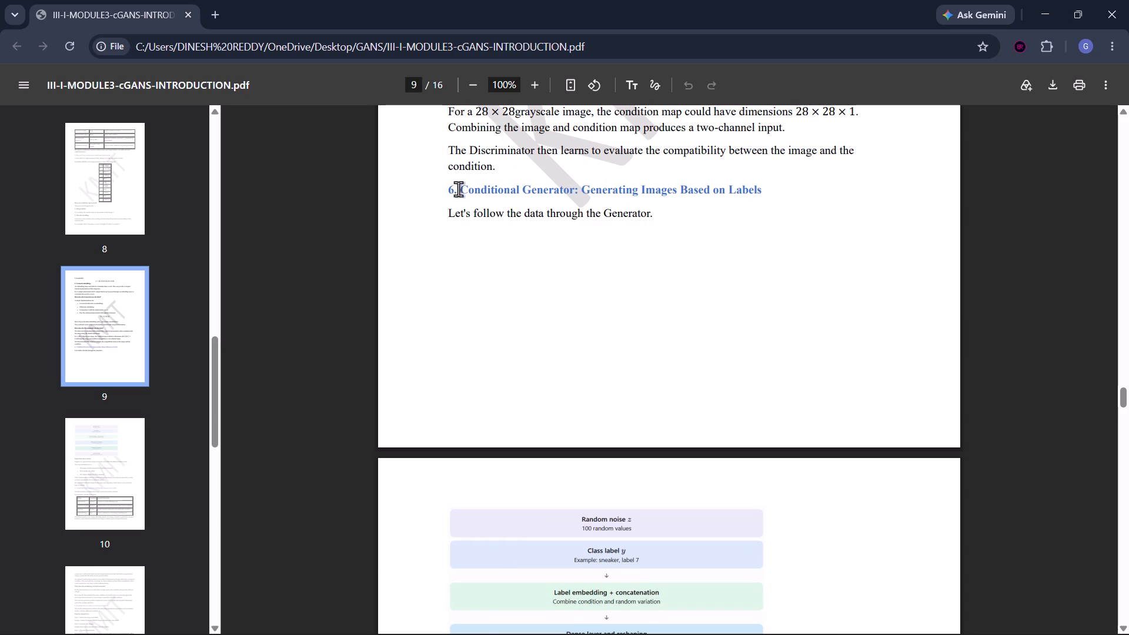
scroll(595, 353, down, 1)
middle_click(597, 357)
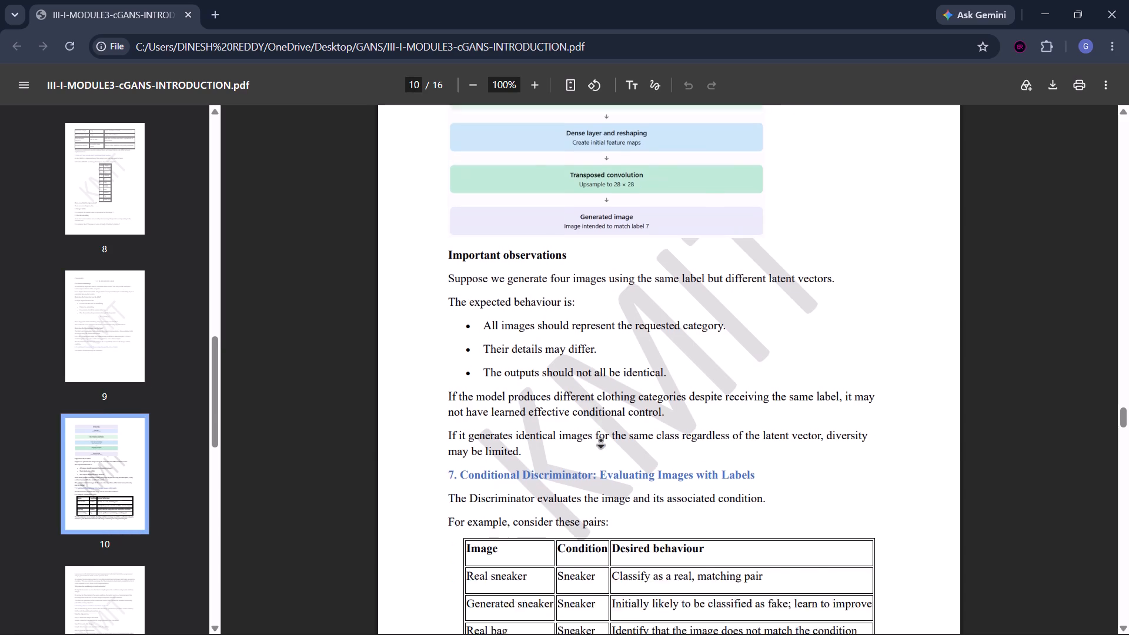
middle_click(601, 441)
middle_click(601, 441)
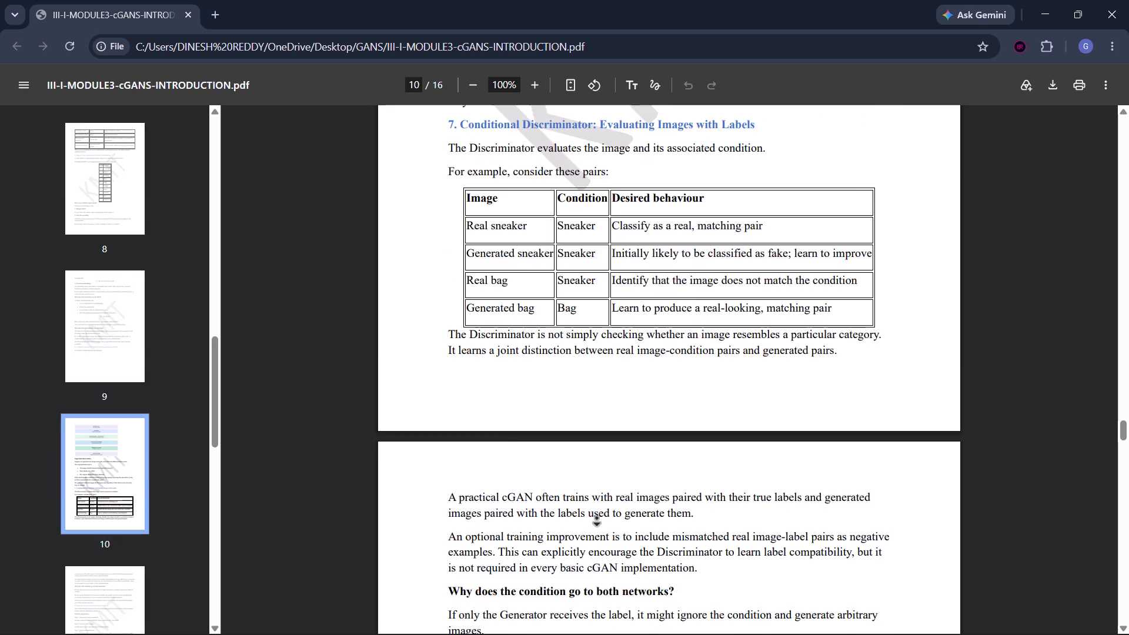
middle_click(597, 518)
middle_click(597, 518)
middle_click(597, 589)
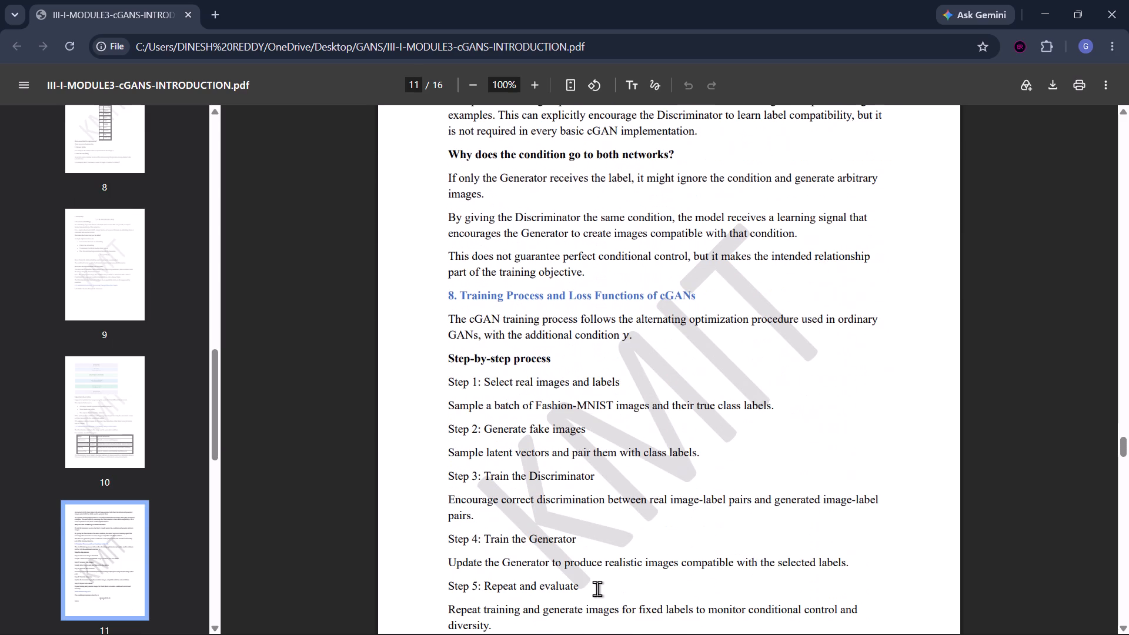
middle_click(597, 589)
middle_click(610, 634)
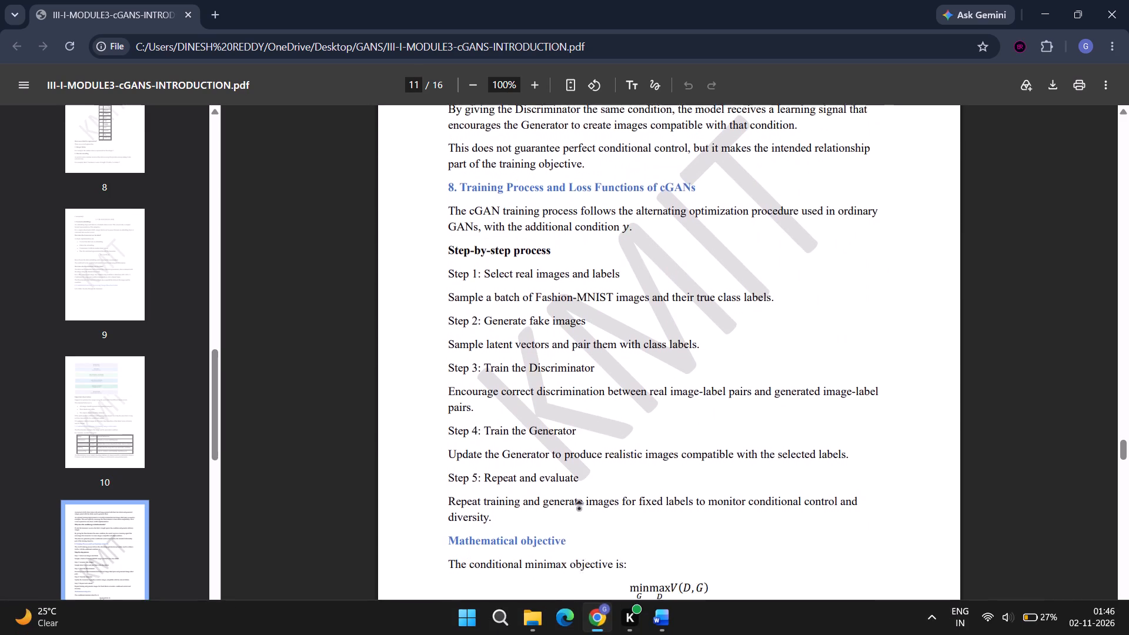
middle_click(579, 509)
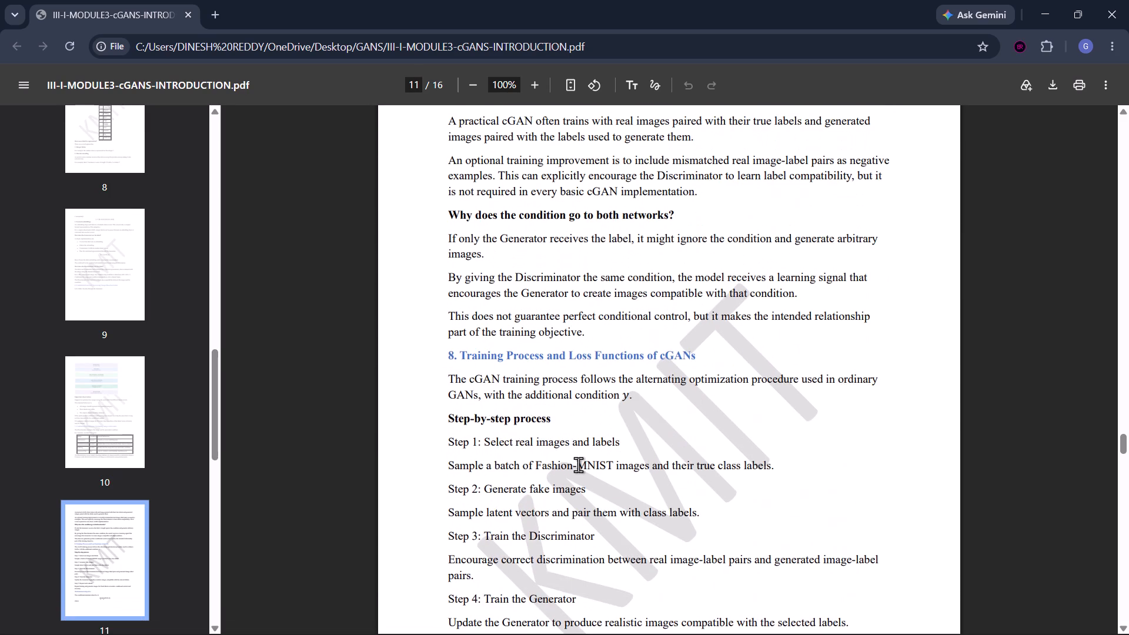
Switch from the PDF back to the Word notes.
key(alt+Tab)
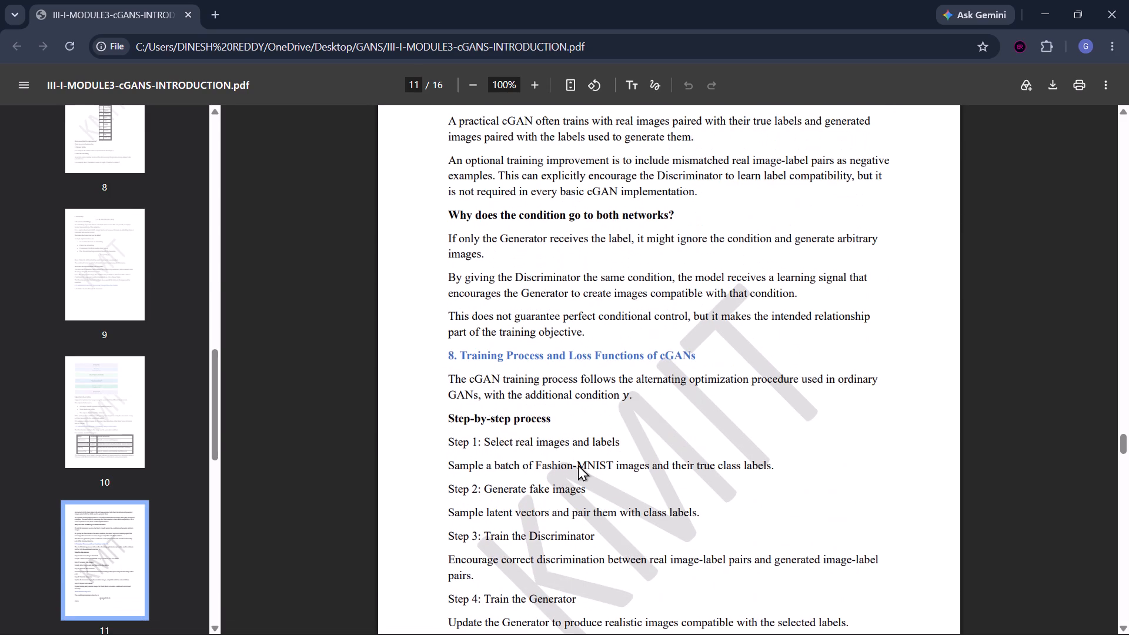
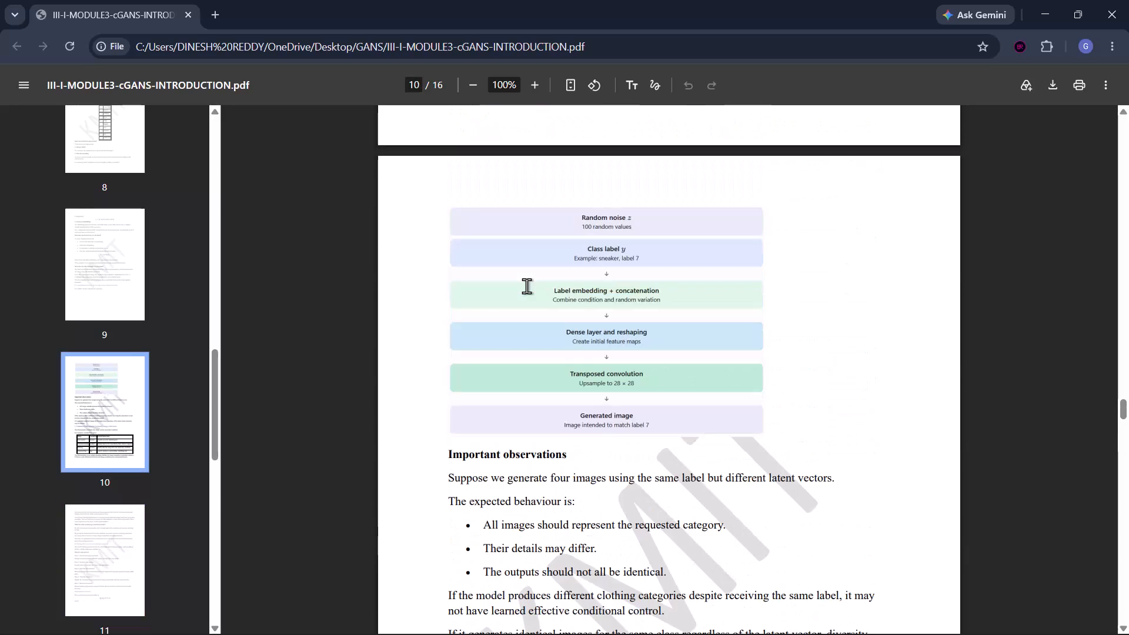
Copy the heading "6. Conditional Generator: Generating Images Based on Labels" from page 9 of the PDF.
scroll(526, 286, up, 1)
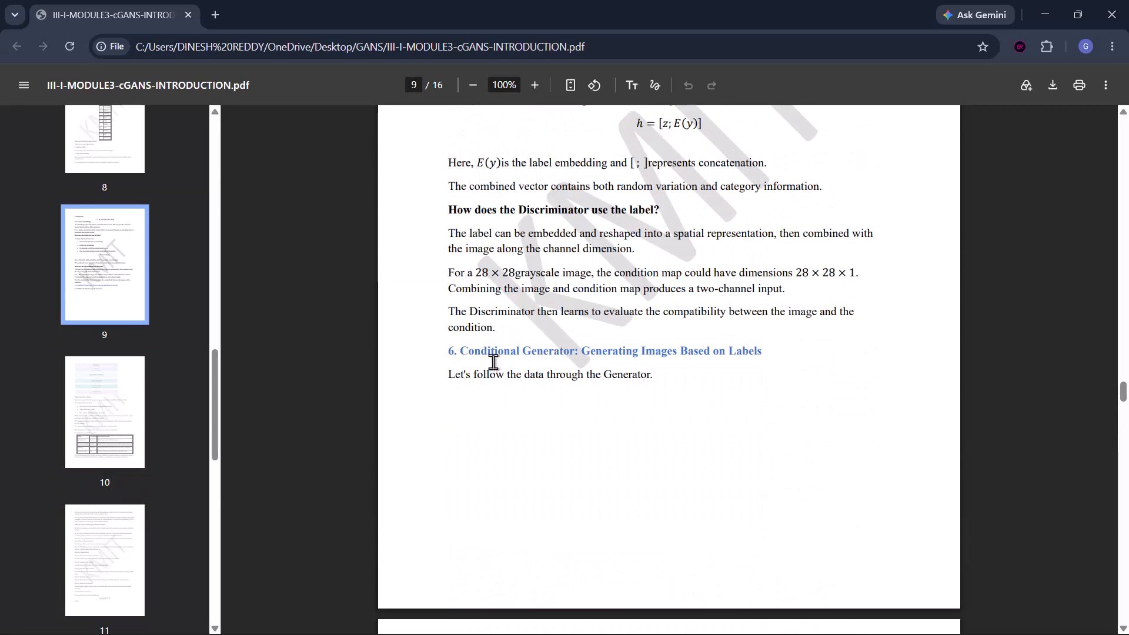
drag(444, 353, 496, 346)
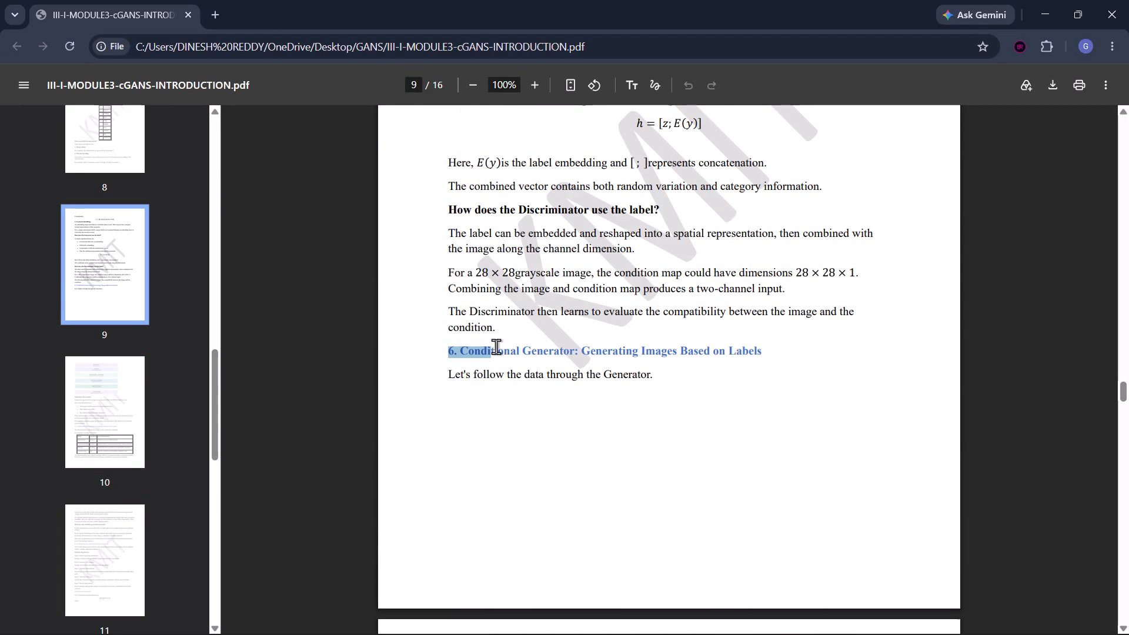
drag(496, 346, 773, 345)
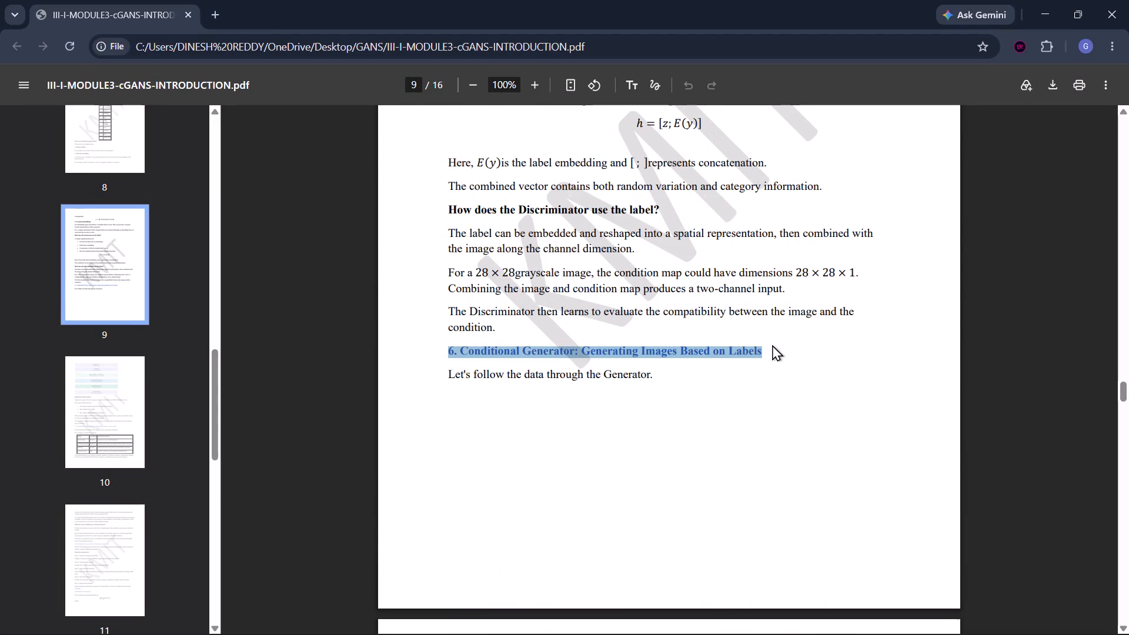
key(ctrl+c)
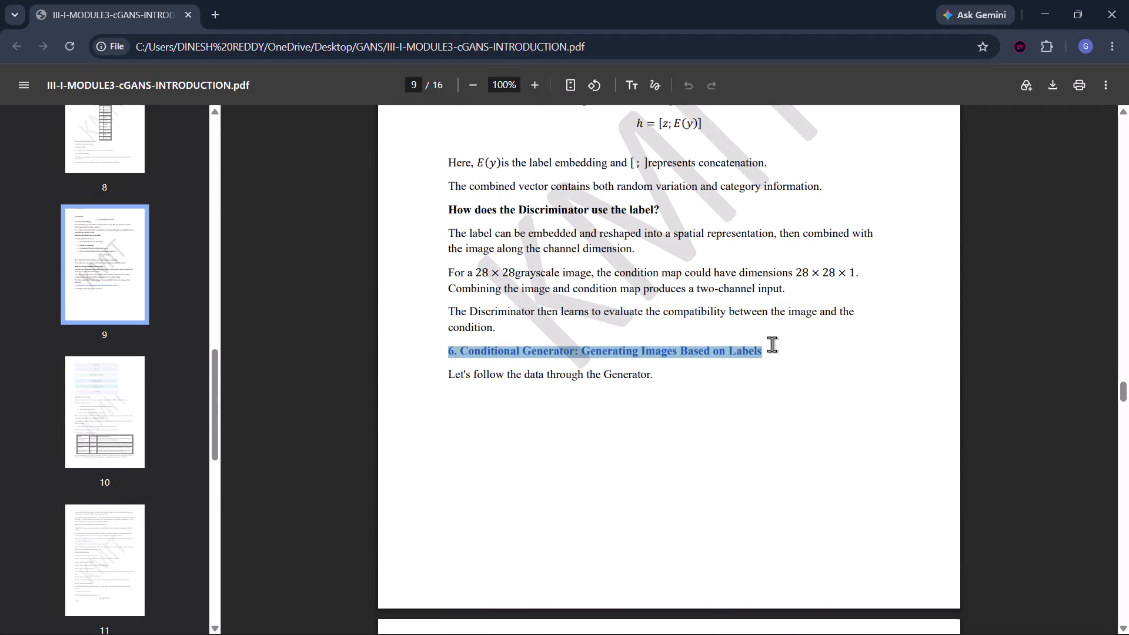
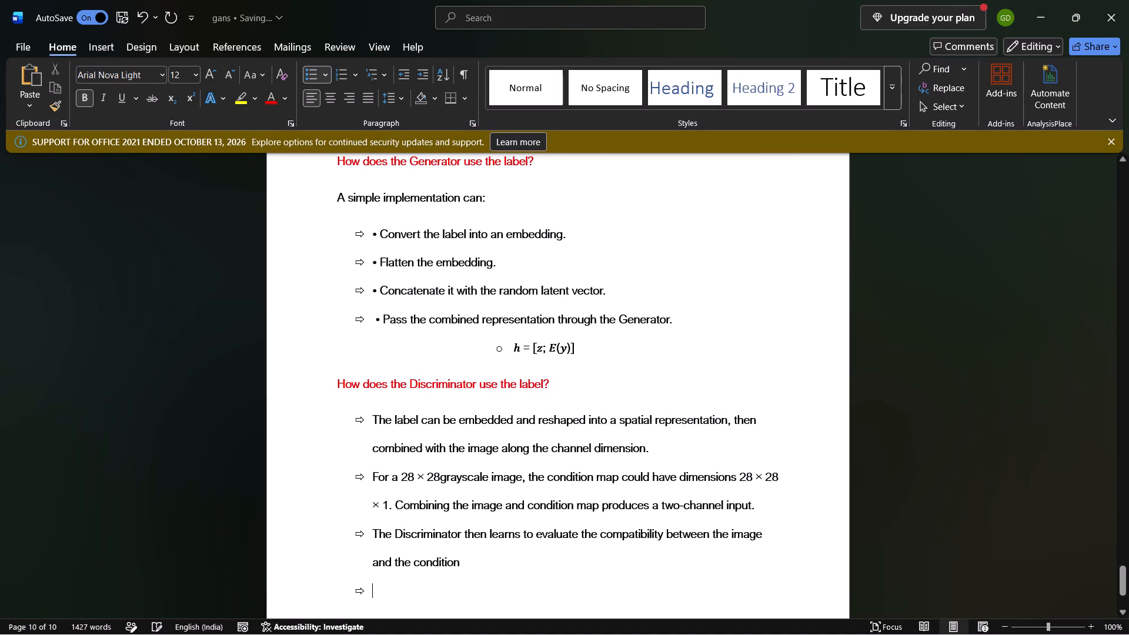
Replace the empty bullet after the Discriminator list with the copied Conditional Generator heading, followed by an unnumbered blank line.
key(BackSpace)
key(BackSpace)
key(BackSpace)
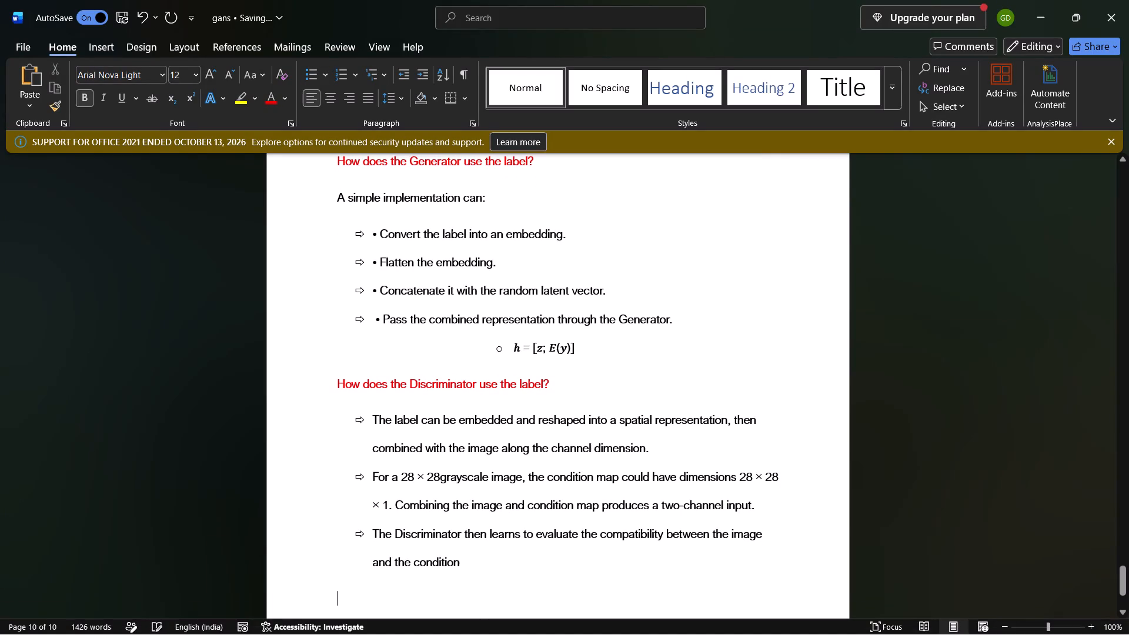
key(BackSpace)
key(Right)
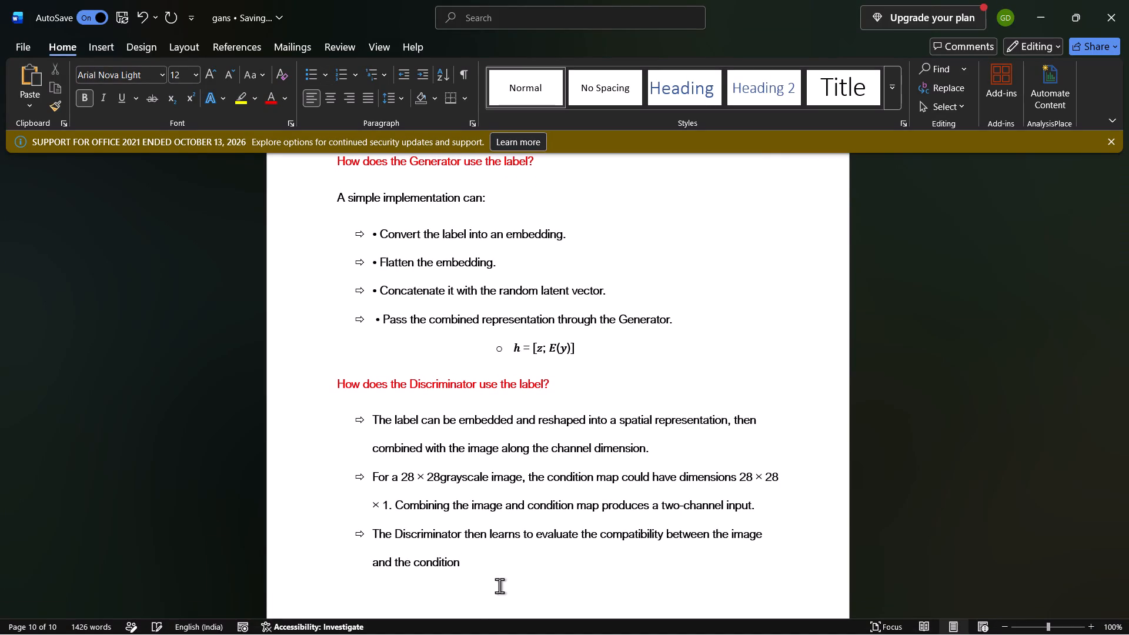
key(ctrl+v)
key(Return)
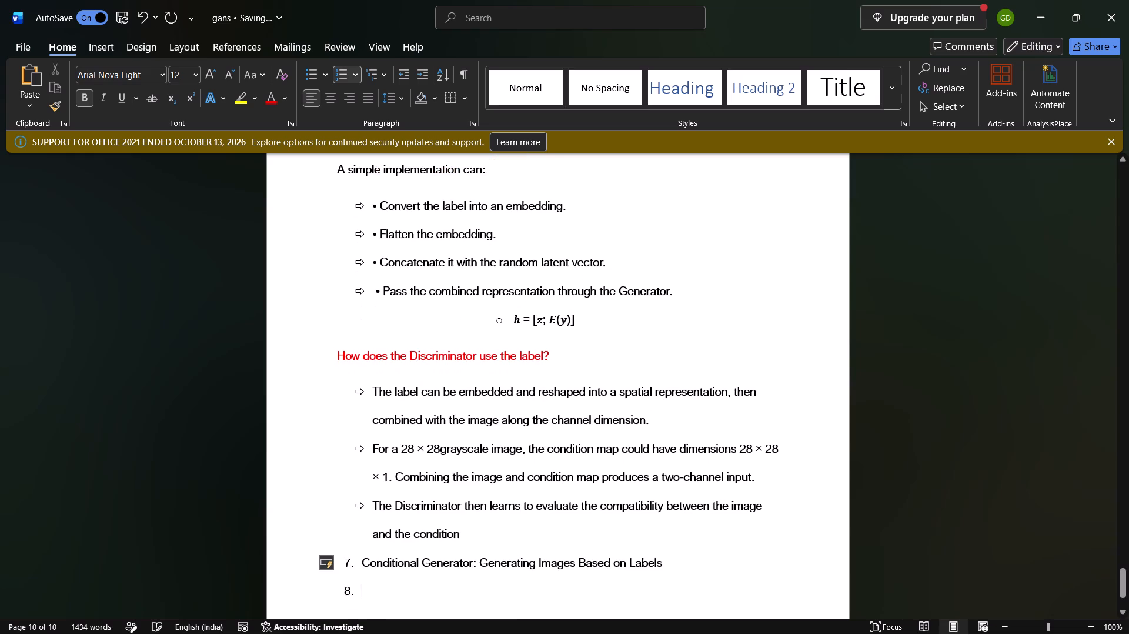
key(BackSpace)
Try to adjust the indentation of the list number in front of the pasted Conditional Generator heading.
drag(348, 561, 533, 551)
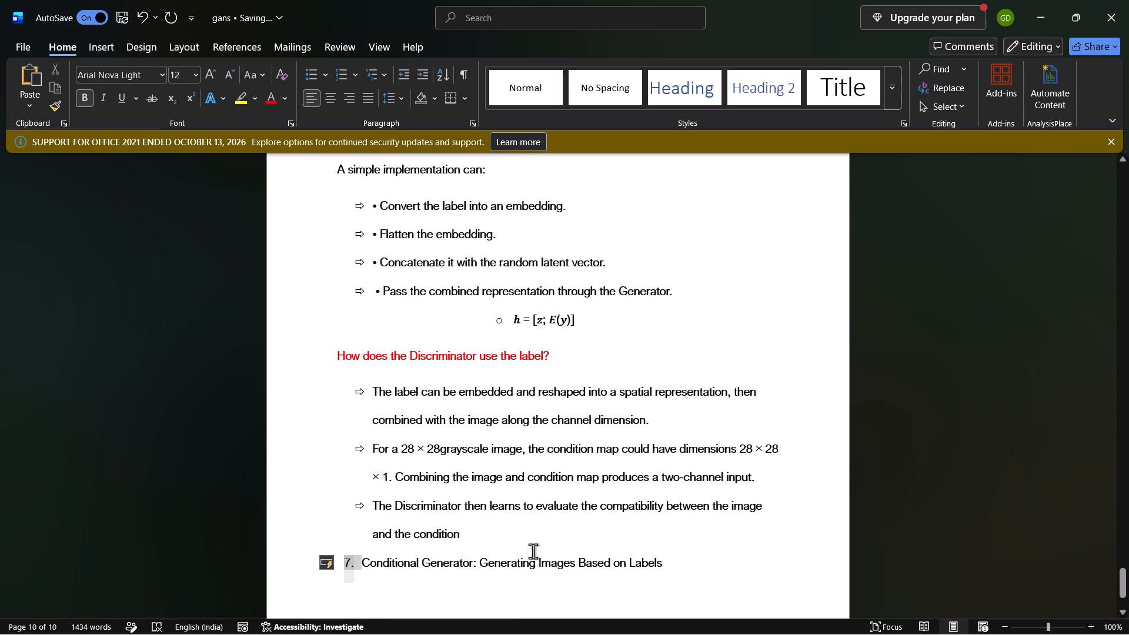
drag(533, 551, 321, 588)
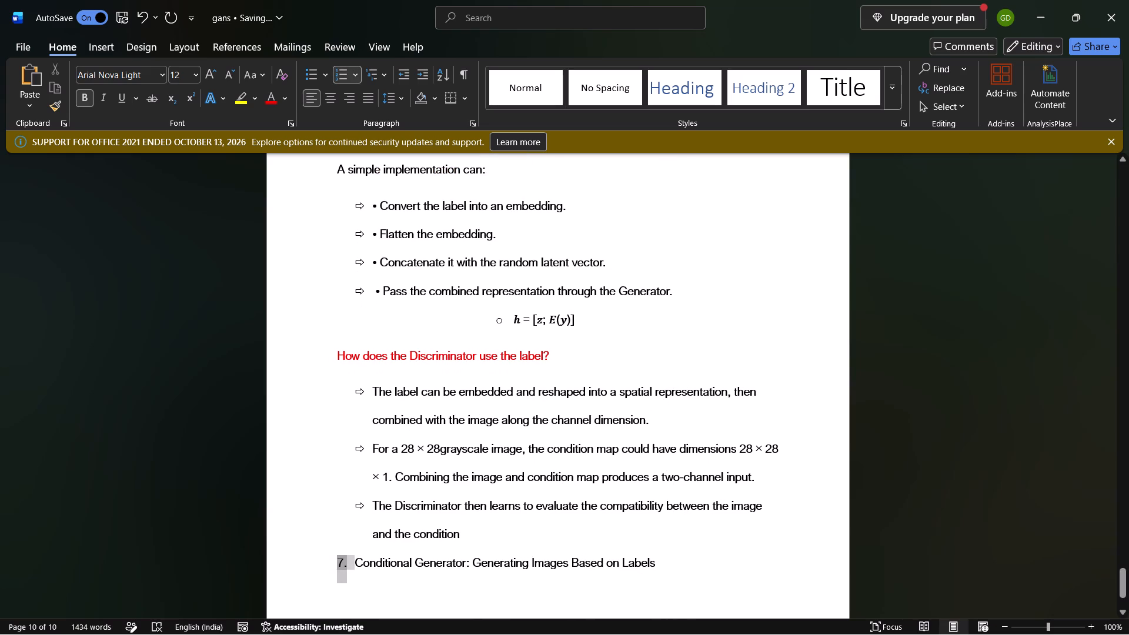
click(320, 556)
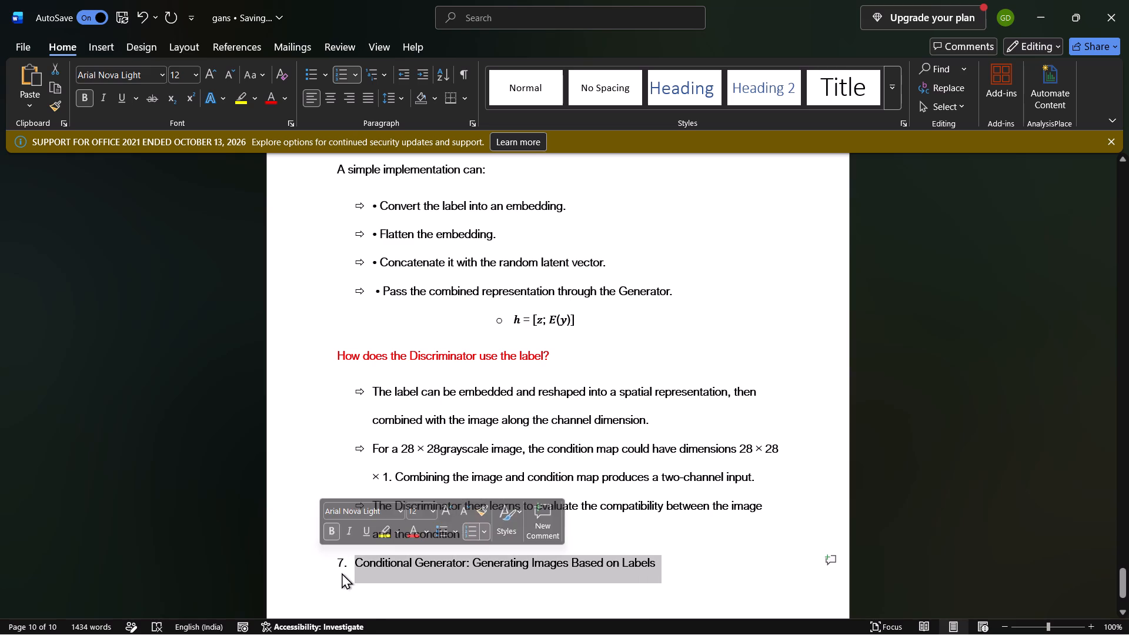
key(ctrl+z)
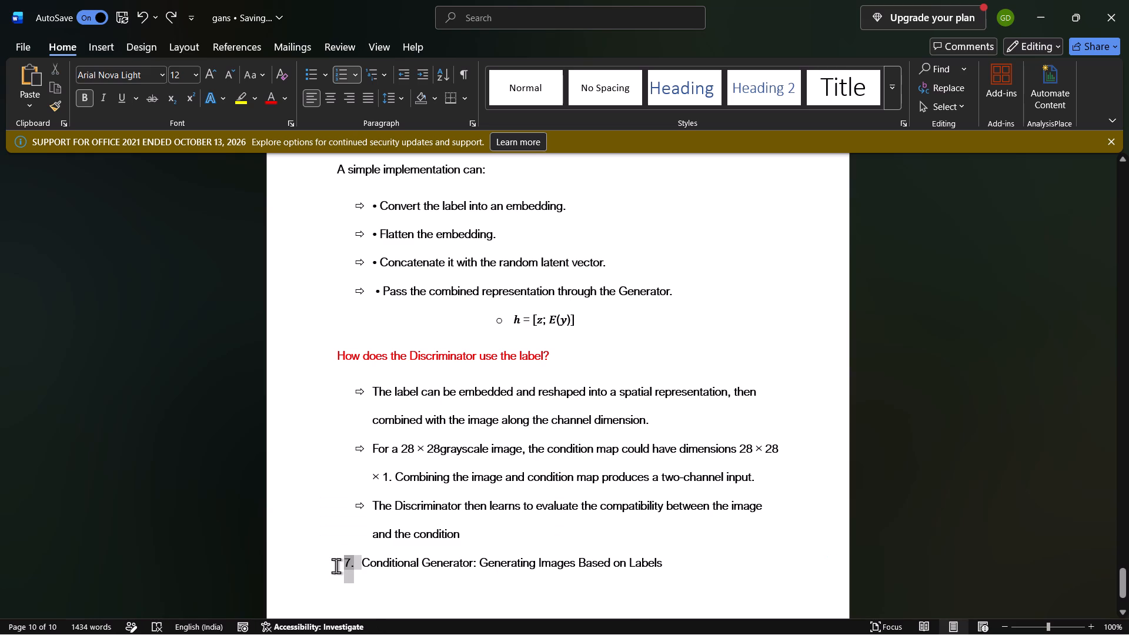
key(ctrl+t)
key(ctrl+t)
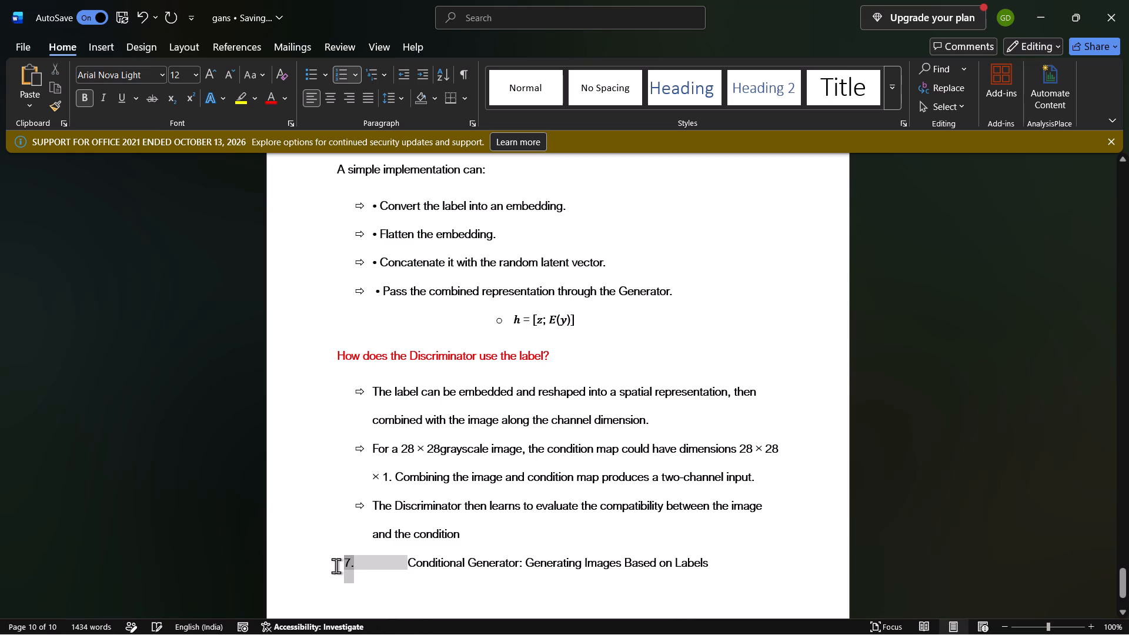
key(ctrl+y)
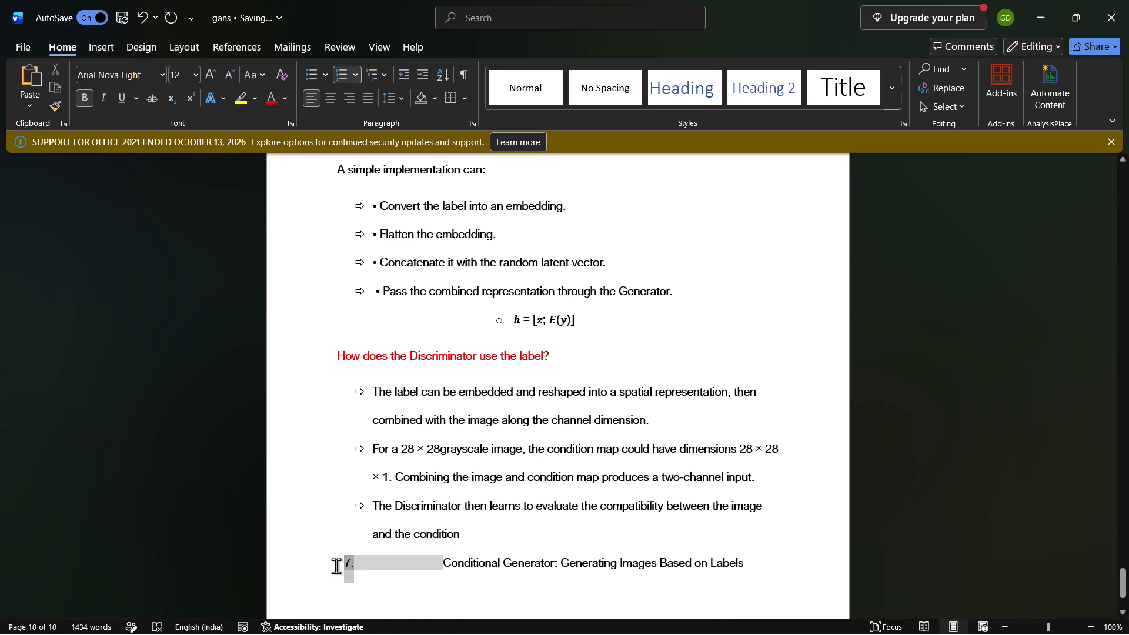
Remove the list numbering from the heading "Conditional Generator: Generating Images Based on Labels" and start a new line below it.
key(BackSpace)
key(BackSpace)
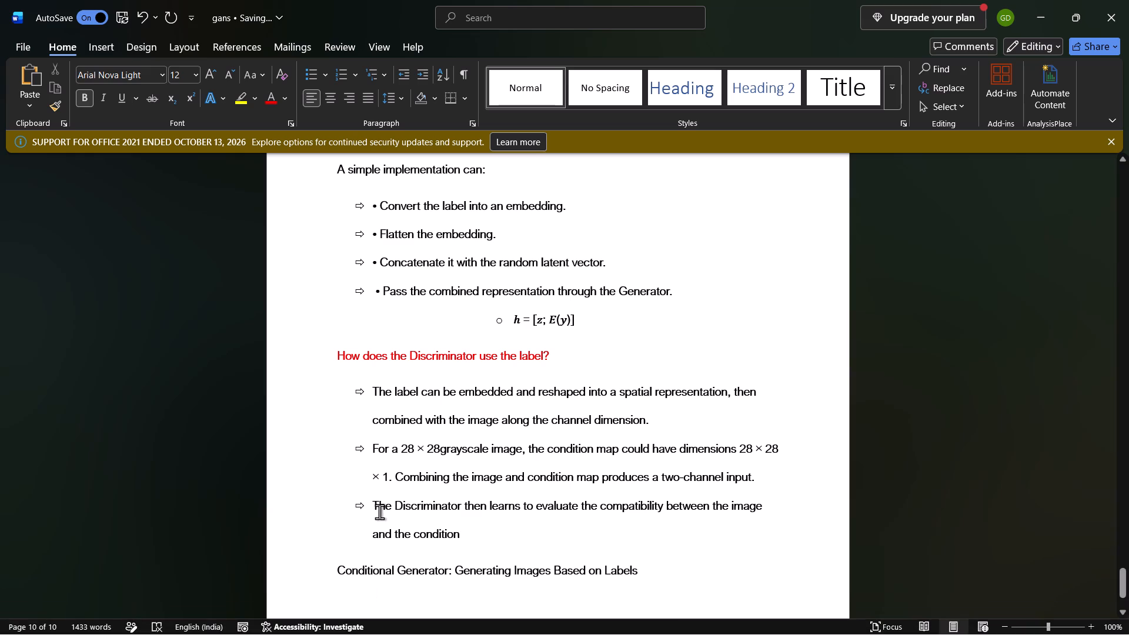
click(665, 576)
key(Return)
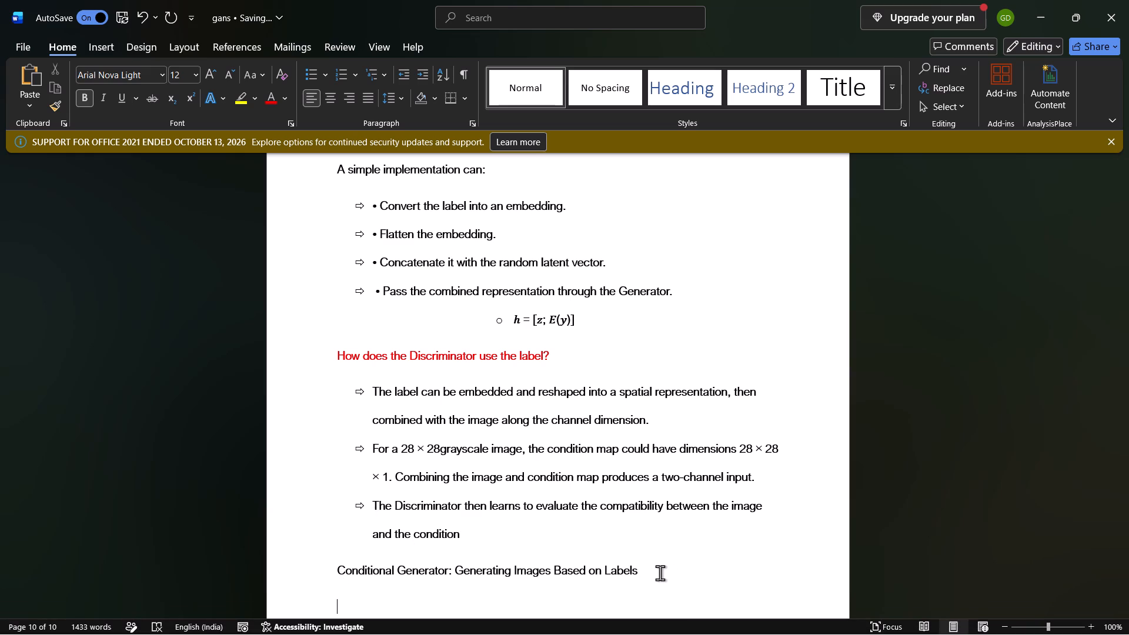
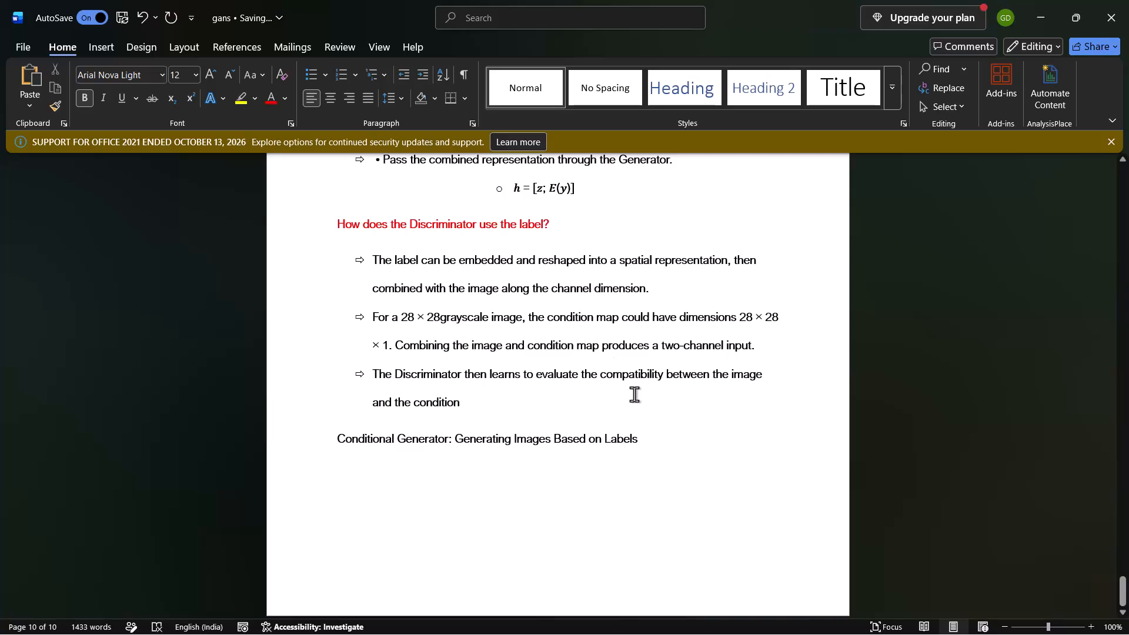
Switch to the cGANs PDF and capture the page 10 flowchart from Random noise z to Generated image as a screenshot.
key(alt+Tab)
key(alt+Tab)
scroll(626, 374, down, 1)
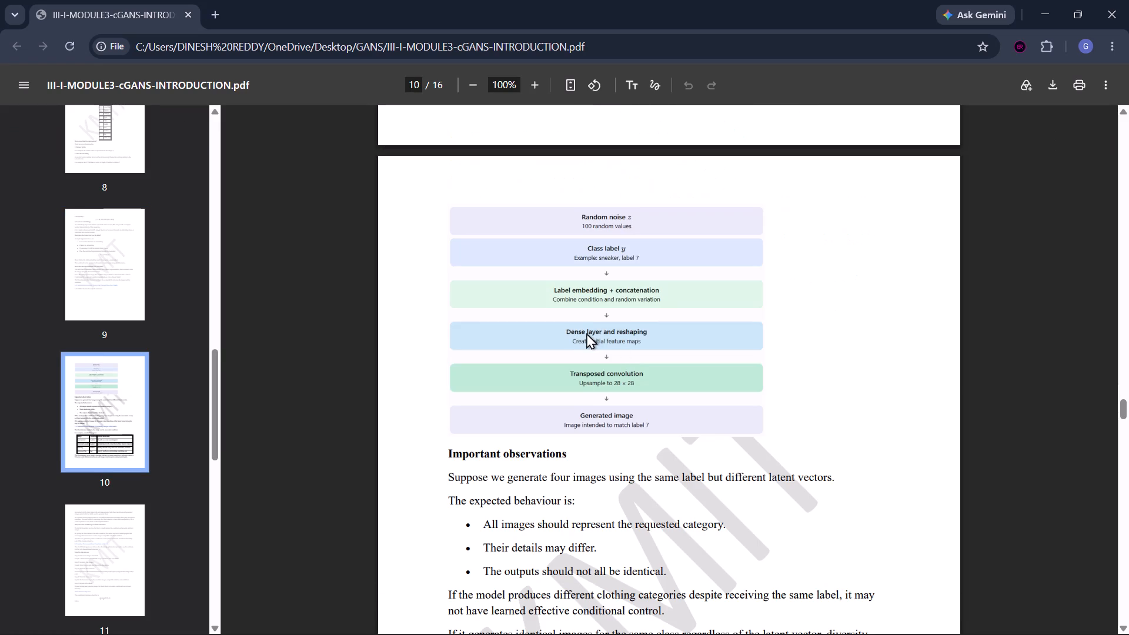
key(Print)
drag(443, 202, 527, 447)
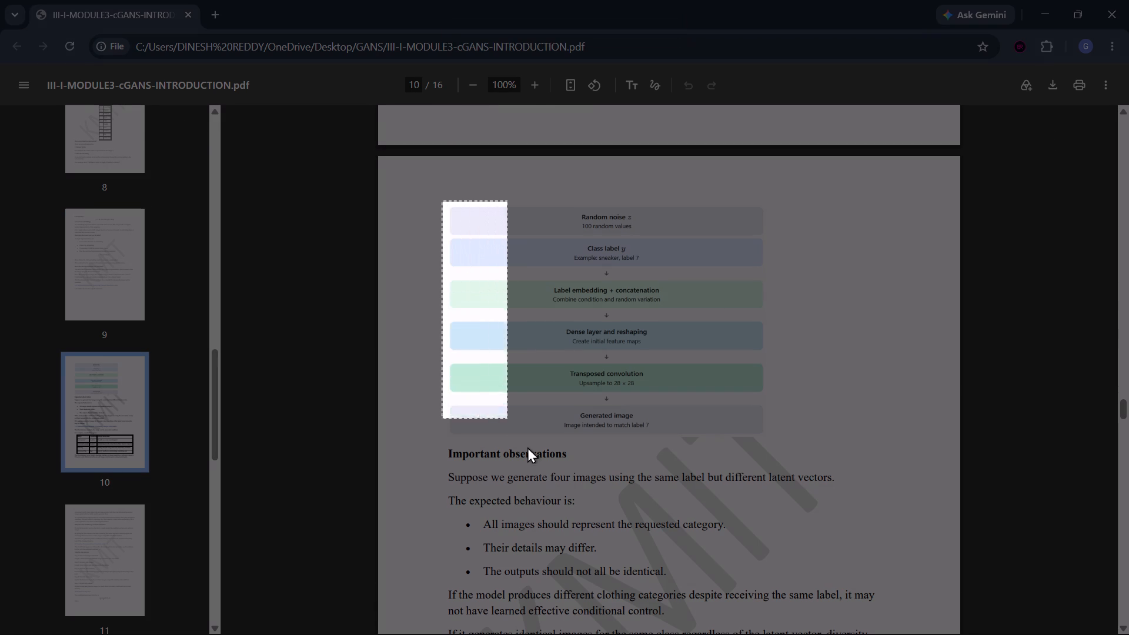
drag(527, 447, 773, 441)
Paste the captured flowchart into the Word notes below the Conditional Generator heading, indented by twelve spaces.
key(alt+Tab)
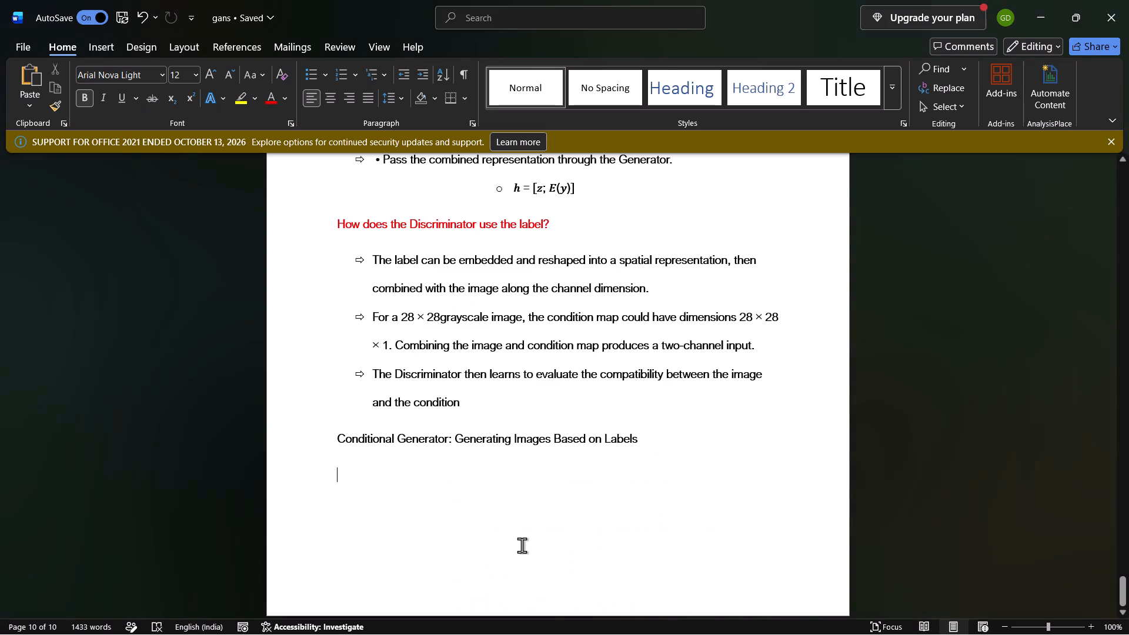
key(ctrl+v)
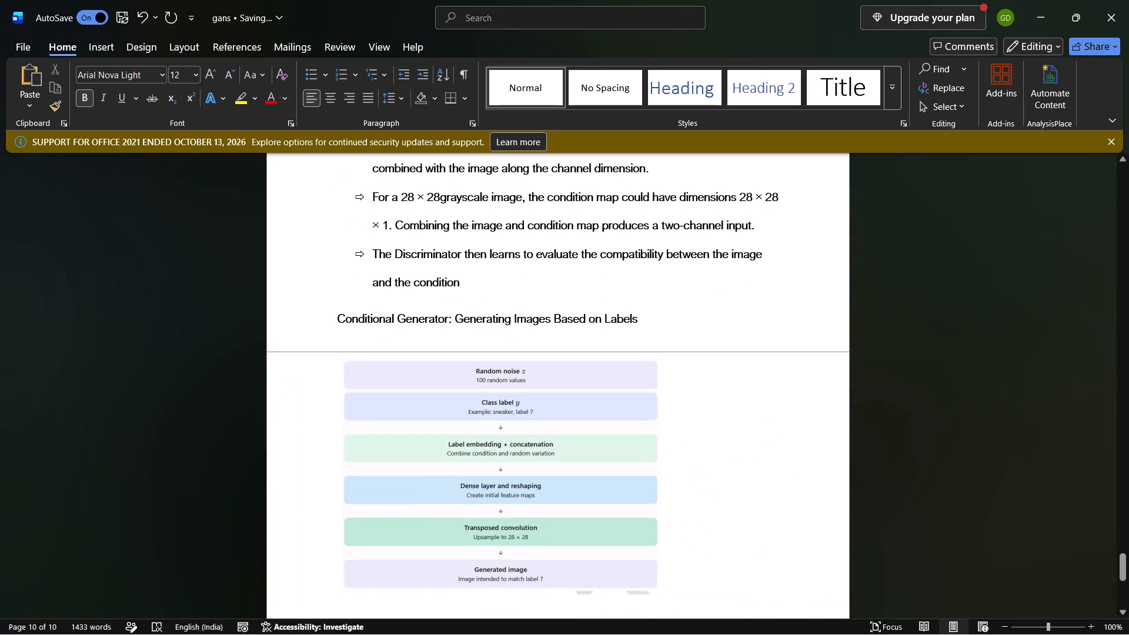
key(ctrl+z)
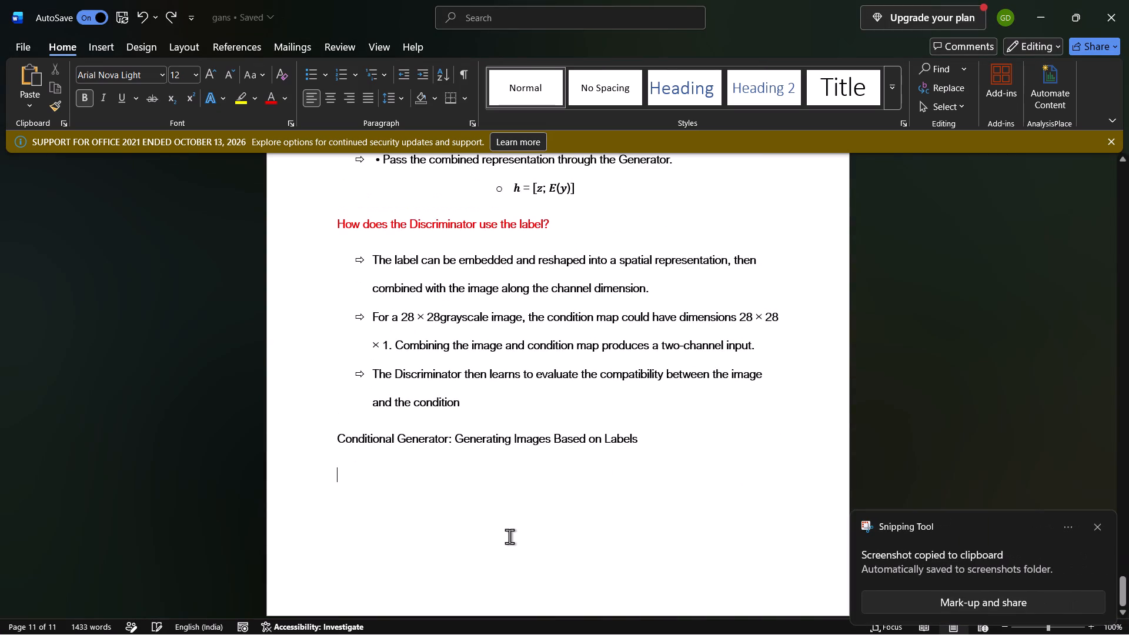
key(space)
key(space)
key(space)
key(space)
key(space)
key(space)
key(space)
key(space)
key(space)
key(space)
key(space)
key(space)
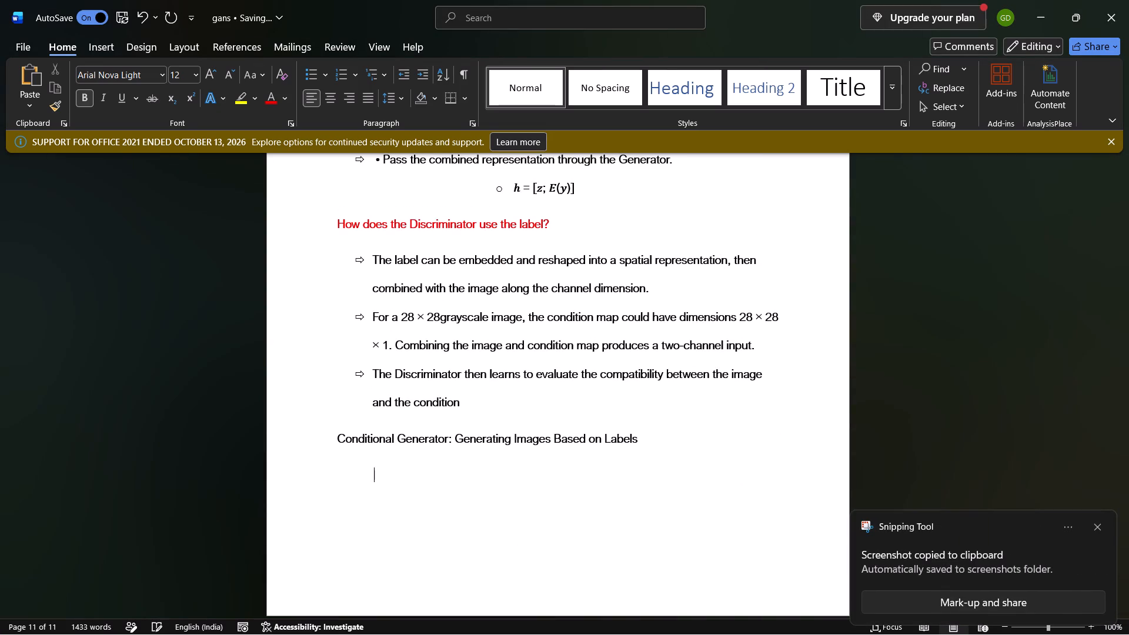
key(ctrl+v)
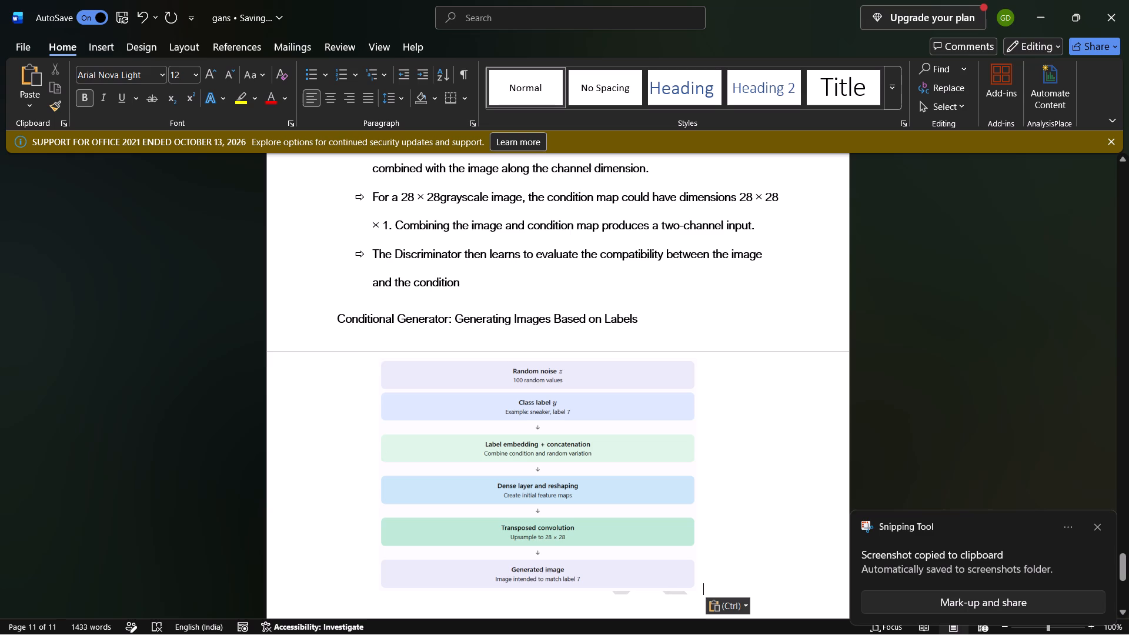
Shift the pasted flowchart closer to the page centre with six more leading spaces and add a new line below it.
click(368, 362)
key(space)
key(space)
key(space)
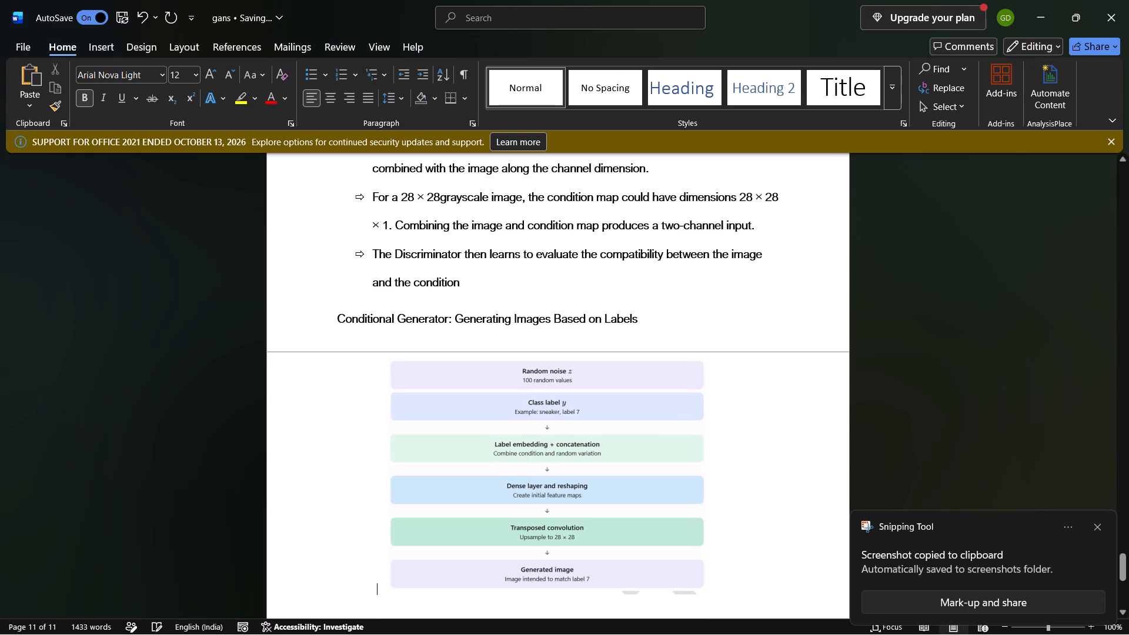
key(space)
key(space)
key(space)
key(Down)
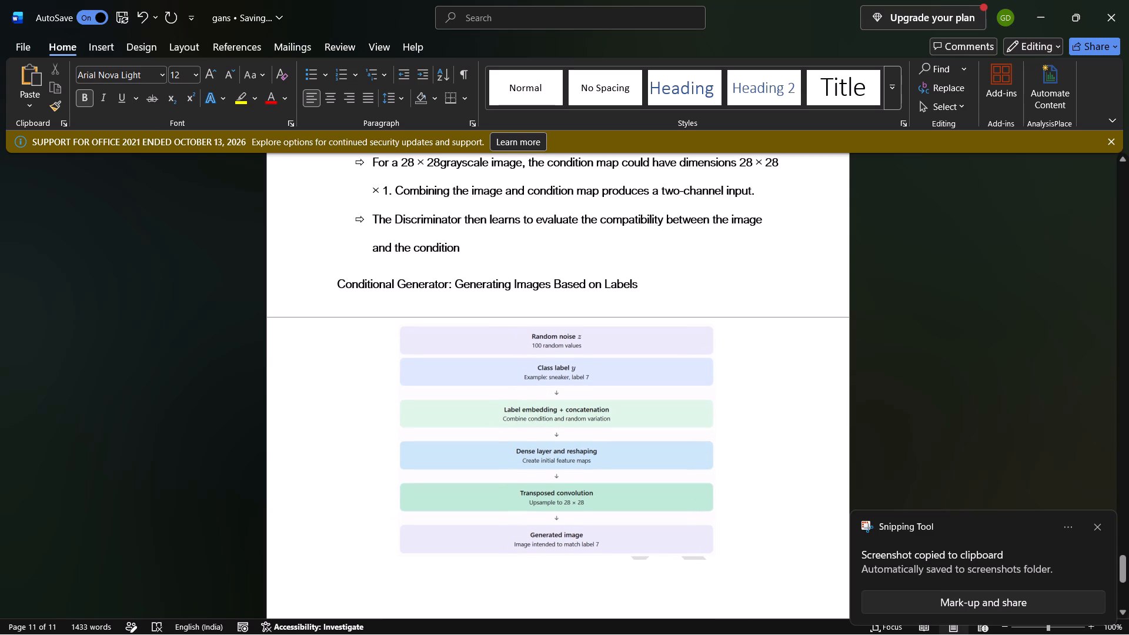
key(Return)
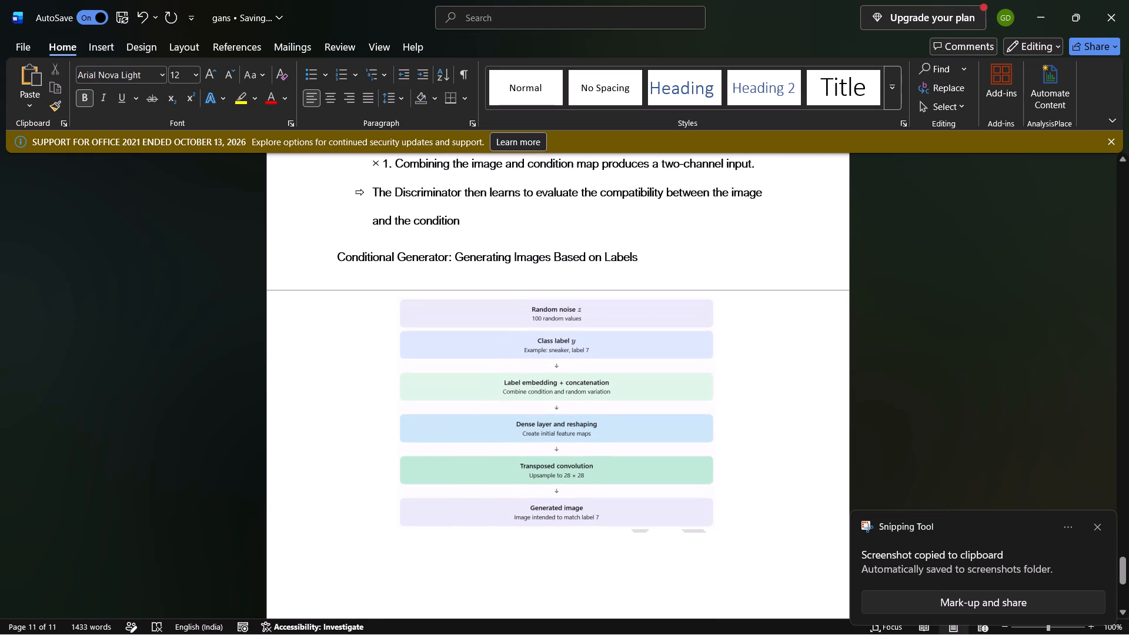
key(Down)
Return to the PDF and examine the Generator flowchart on page 10, from the noise and label inputs through transposed convolution.
key(alt+Tab)
scroll(485, 365, up, 3)
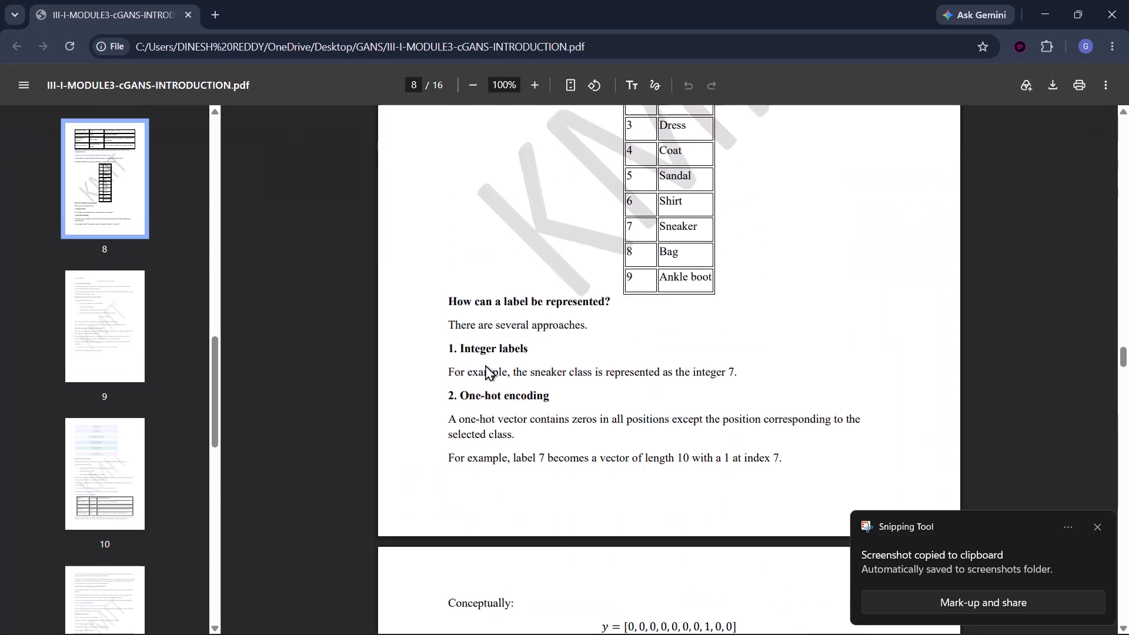
scroll(485, 365, down, 4)
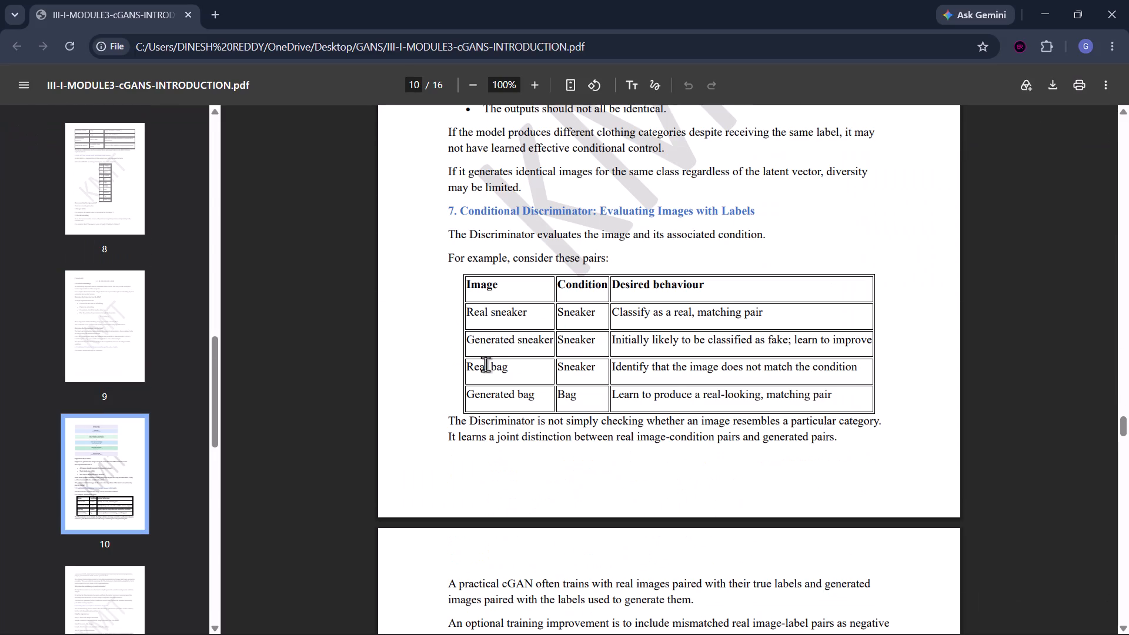
middle_click(484, 359)
scroll(492, 290, down, 1)
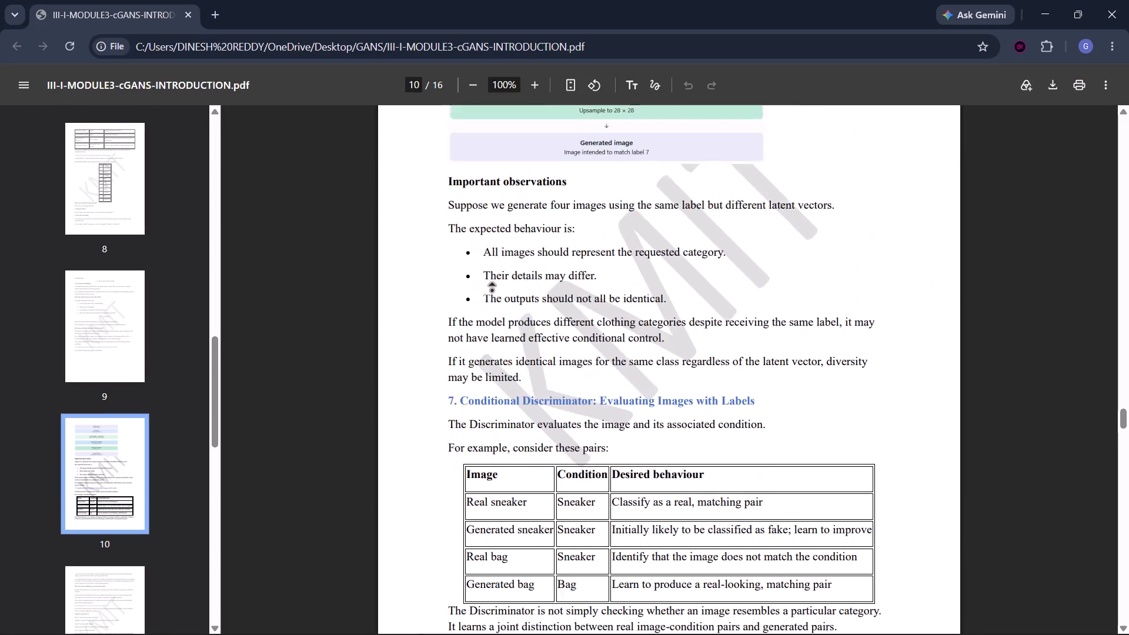
middle_click(492, 290)
middle_click(492, 290)
middle_click(498, 275)
drag(572, 161, 624, 156)
click(624, 156)
drag(558, 193, 638, 200)
click(638, 200)
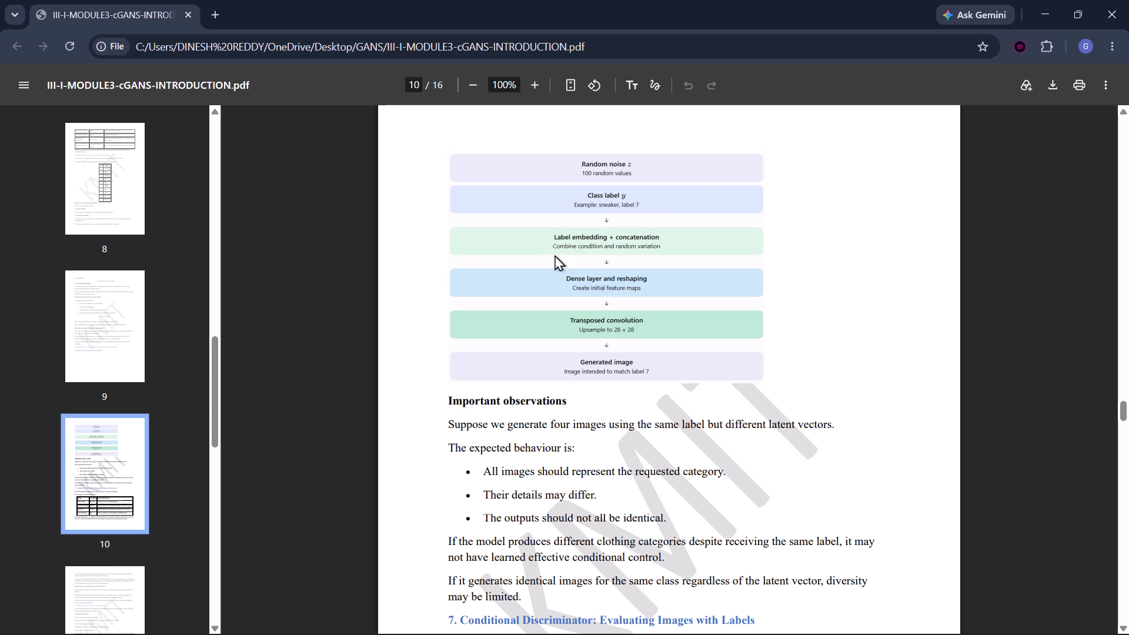
drag(562, 278, 576, 278)
drag(576, 278, 634, 277)
click(635, 276)
drag(566, 290, 656, 297)
drag(656, 296, 647, 296)
drag(566, 273, 654, 294)
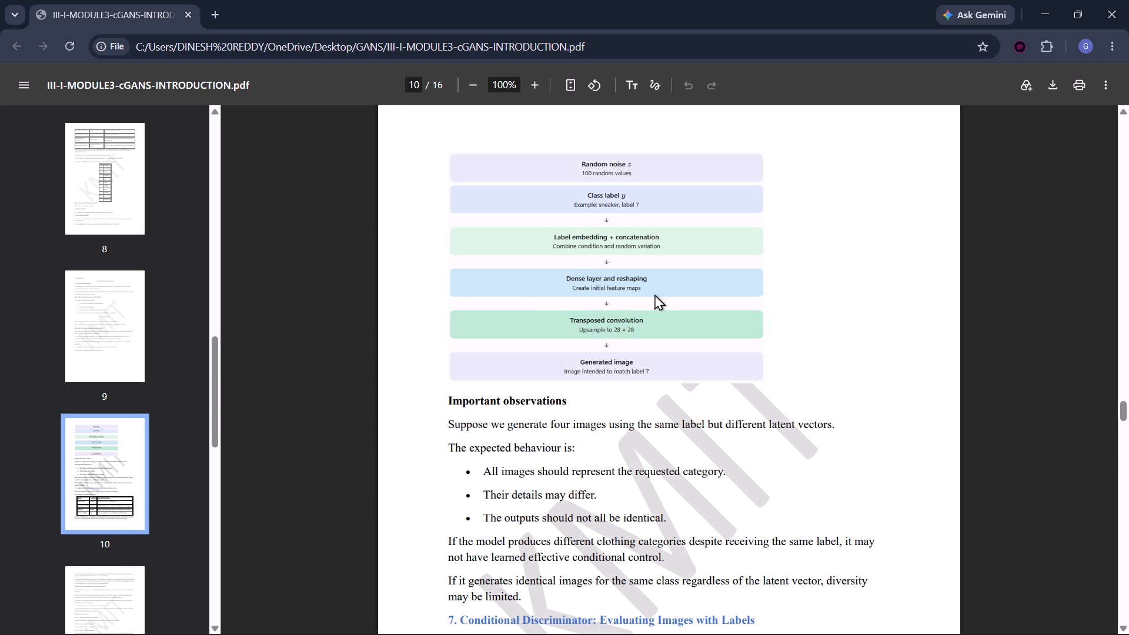
click(654, 294)
drag(536, 320, 628, 318)
click(628, 318)
Read the Important observations about generating four images with the same label, including the expected behaviour bullets.
middle_click(564, 388)
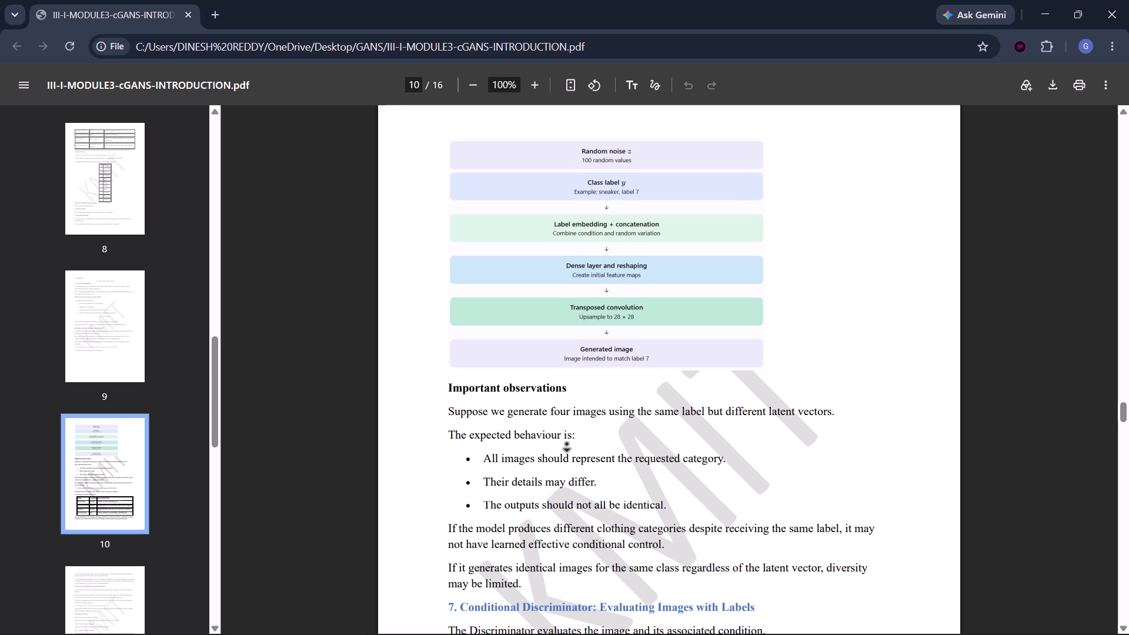
middle_click(567, 444)
drag(456, 337, 480, 338)
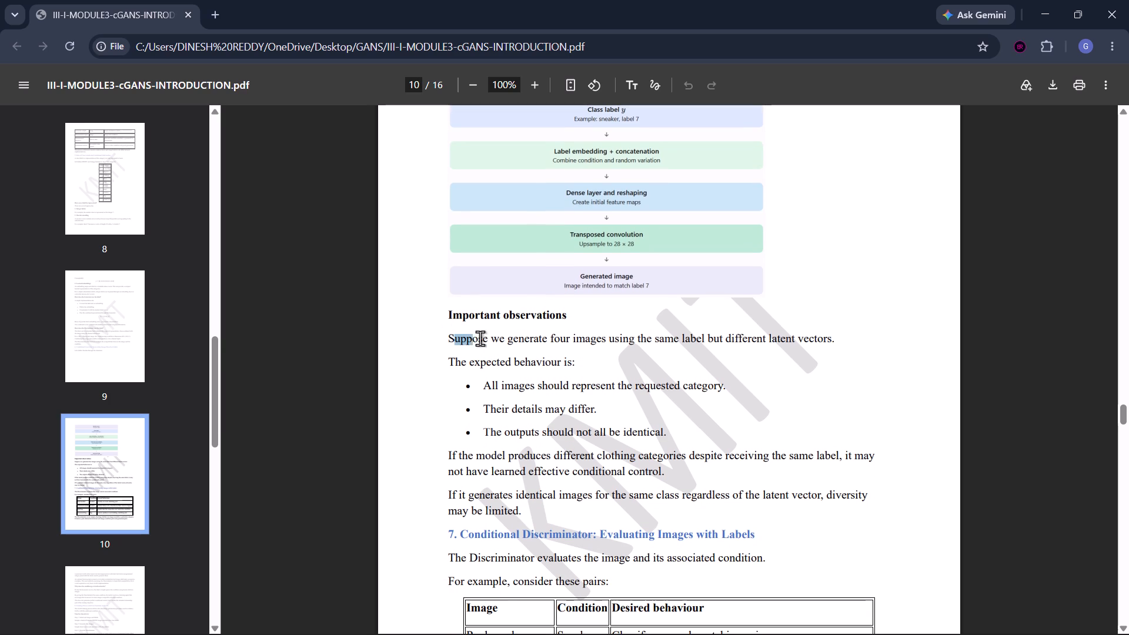
drag(480, 338, 850, 342)
click(850, 342)
drag(456, 361, 582, 337)
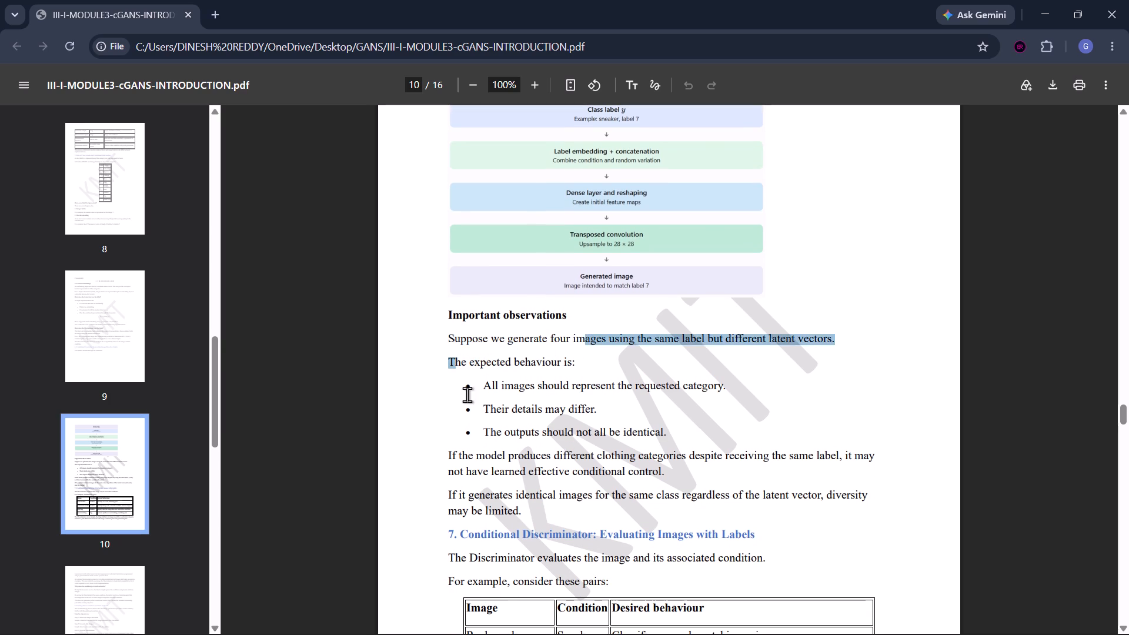
drag(467, 394, 729, 377)
click(729, 377)
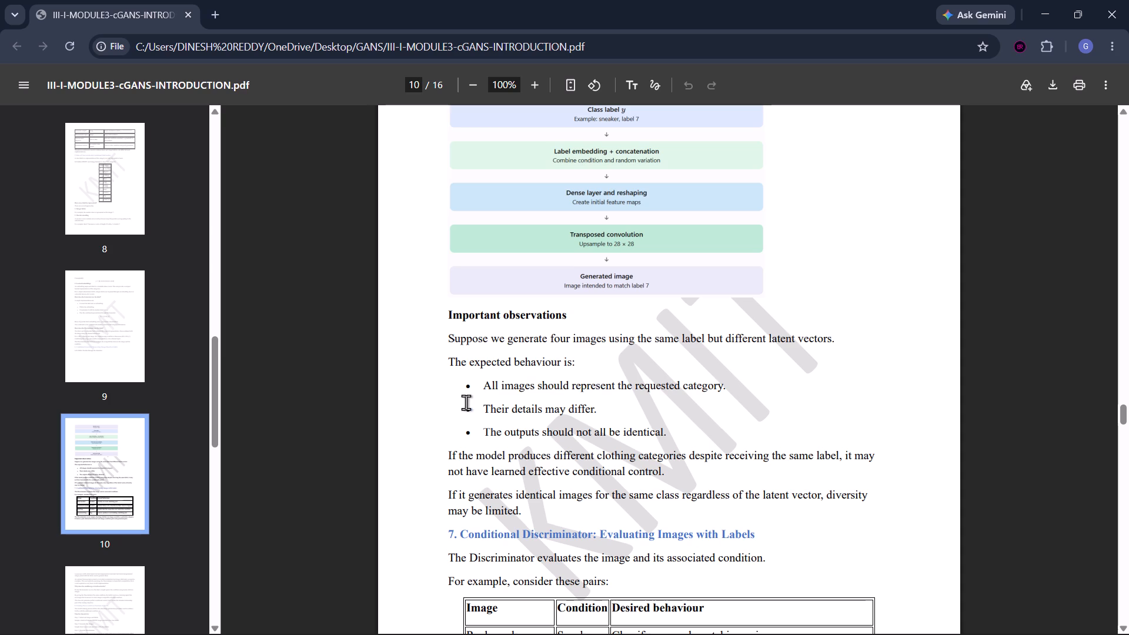
drag(467, 403, 581, 399)
click(581, 399)
drag(457, 362, 508, 352)
click(508, 352)
drag(476, 393, 747, 389)
click(747, 389)
drag(505, 431, 556, 421)
click(556, 421)
Read the observation on page 10 about the model producing different clothing categories despite receiving the same label.
middle_click(523, 420)
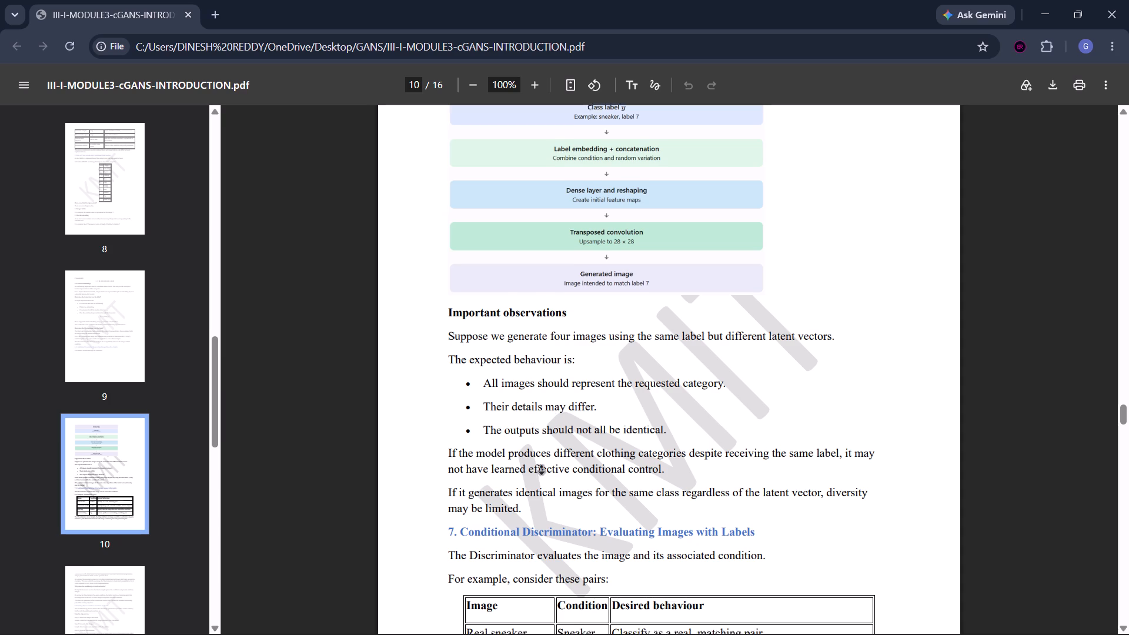
middle_click(542, 467)
click(458, 413)
drag(444, 419, 451, 419)
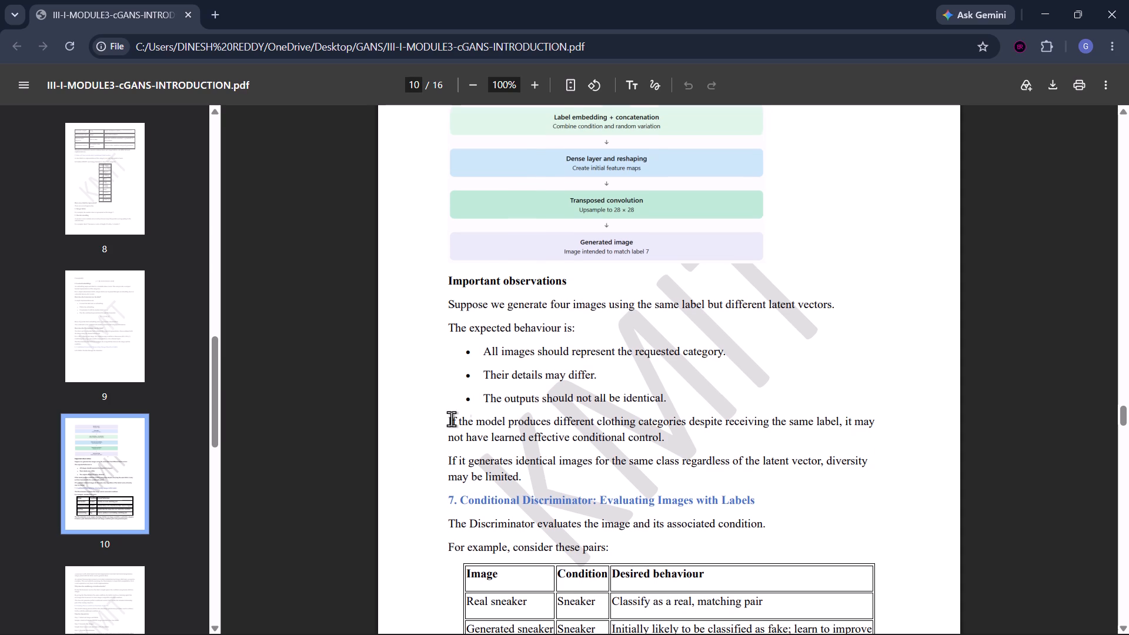
drag(451, 419, 716, 417)
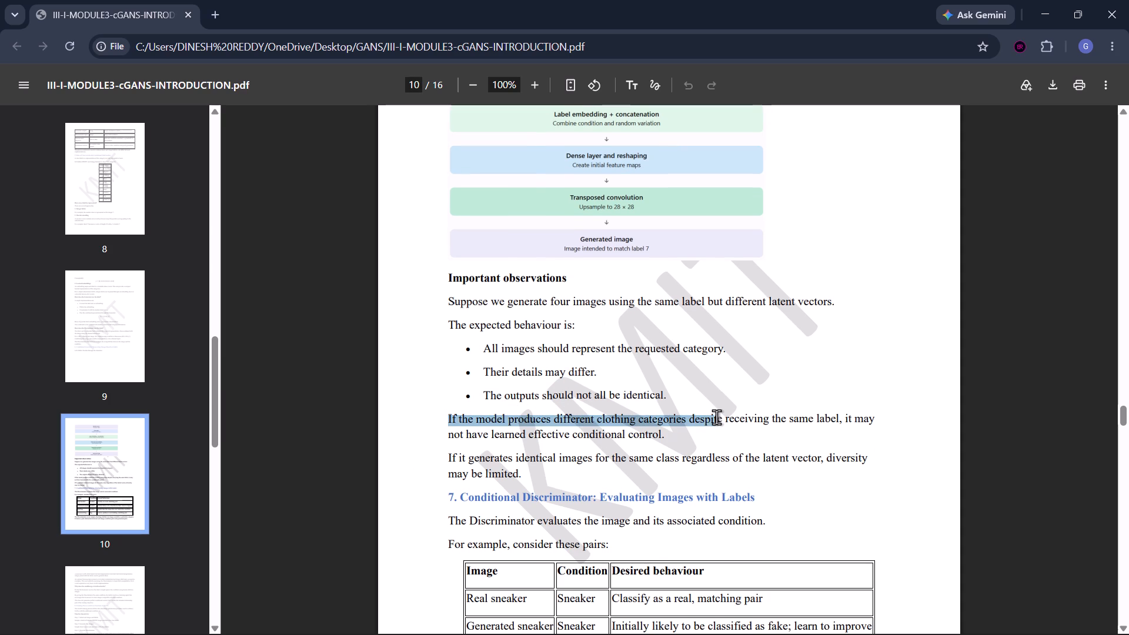
drag(716, 417, 853, 415)
click(853, 415)
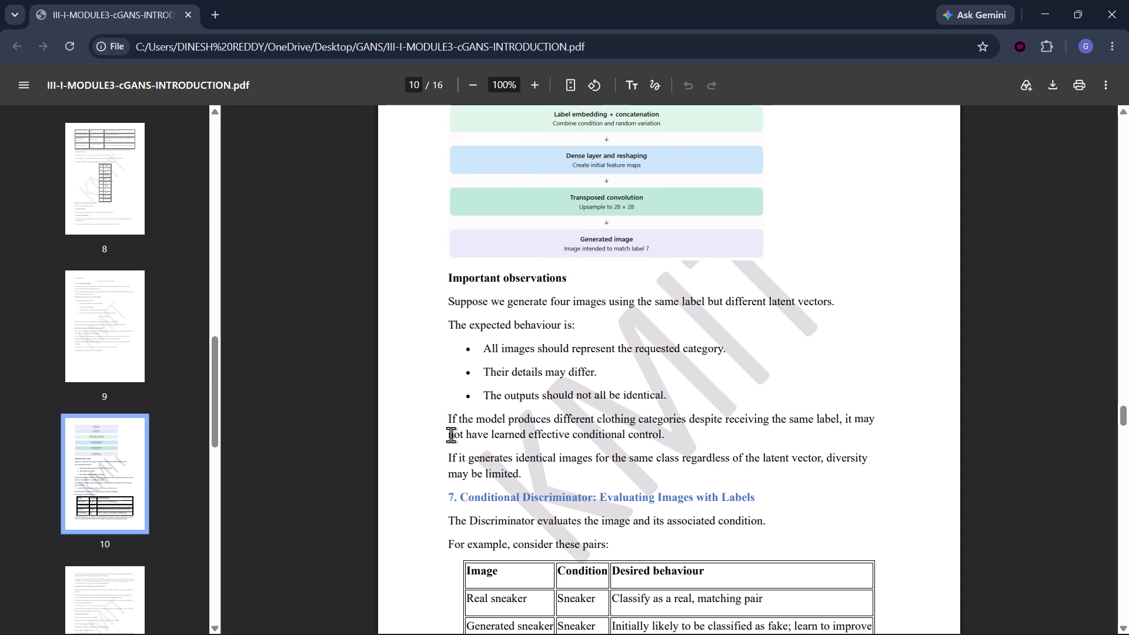
drag(450, 435, 657, 429)
click(657, 429)
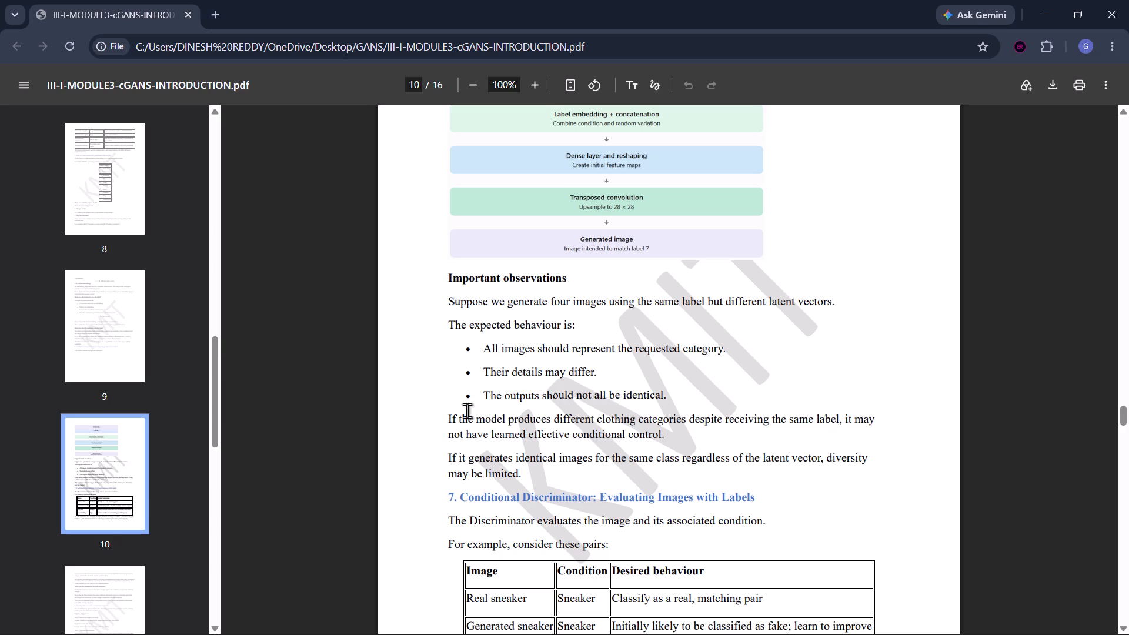
drag(445, 417, 616, 416)
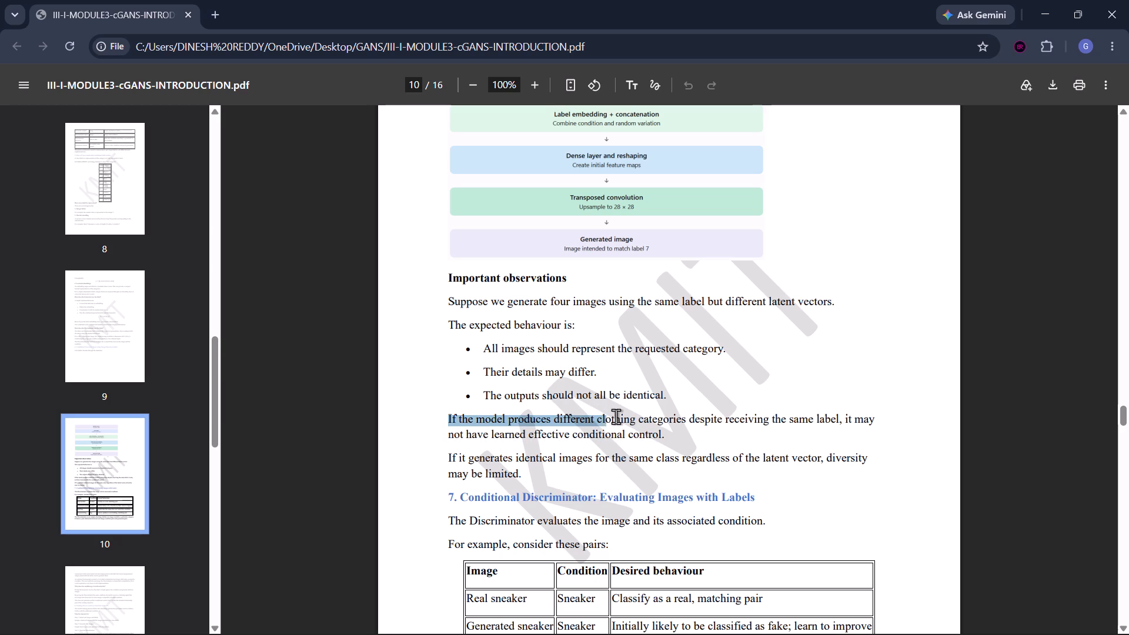
drag(616, 416, 735, 419)
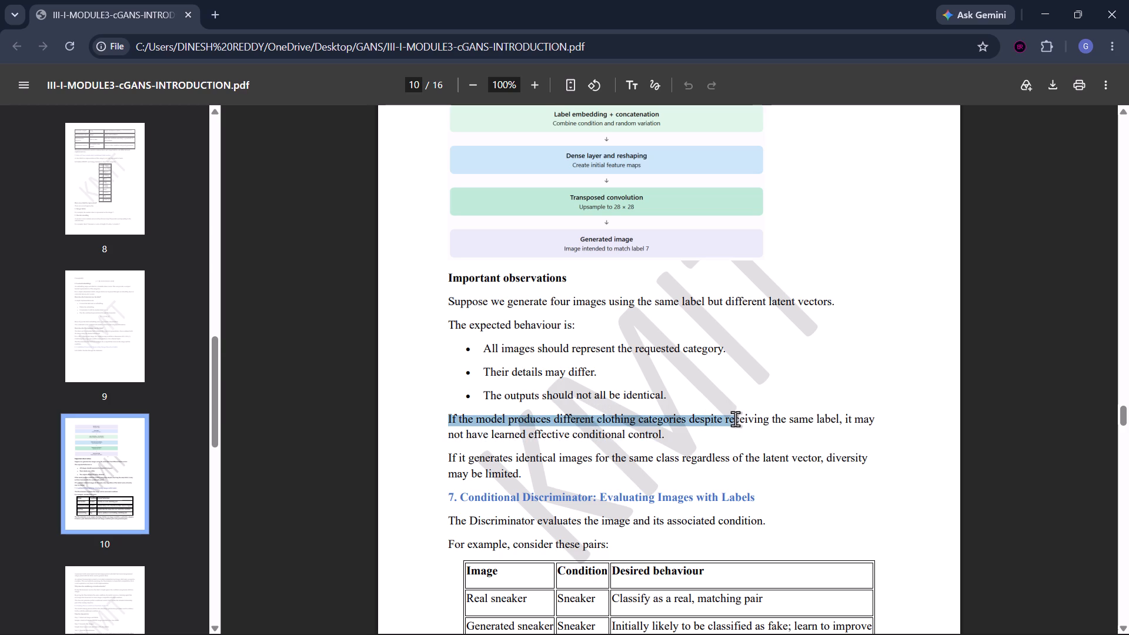
drag(735, 419, 573, 460)
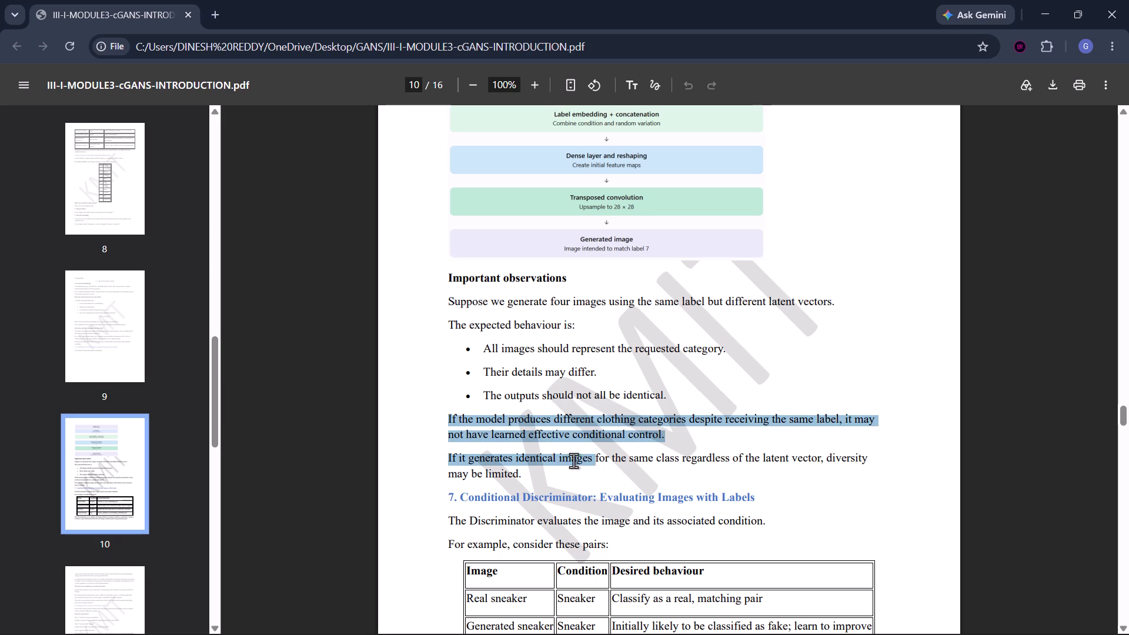
drag(573, 460, 660, 436)
click(660, 436)
Read the observation about identical images being generated for the same class regardless of the latent vector.
drag(434, 453, 459, 452)
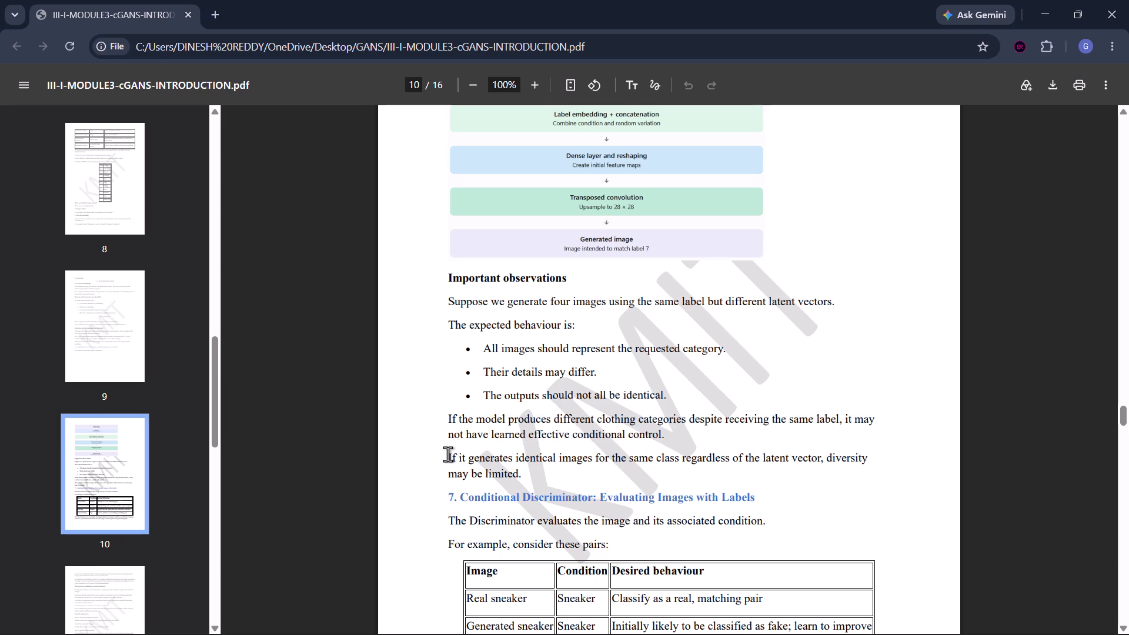
drag(443, 456, 612, 462)
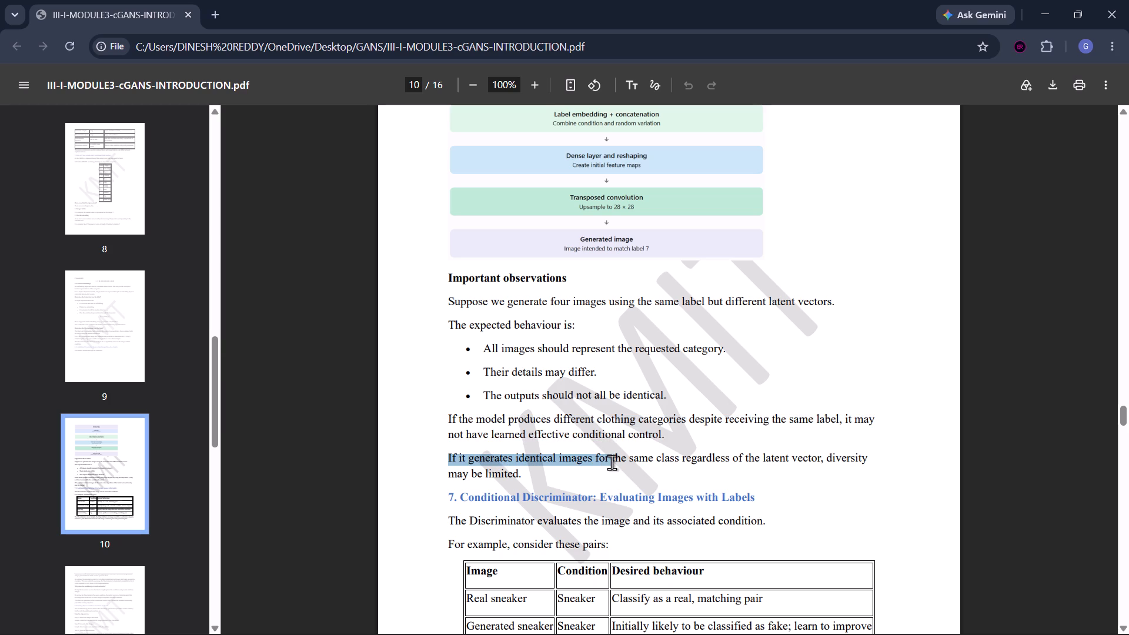
drag(612, 462, 713, 462)
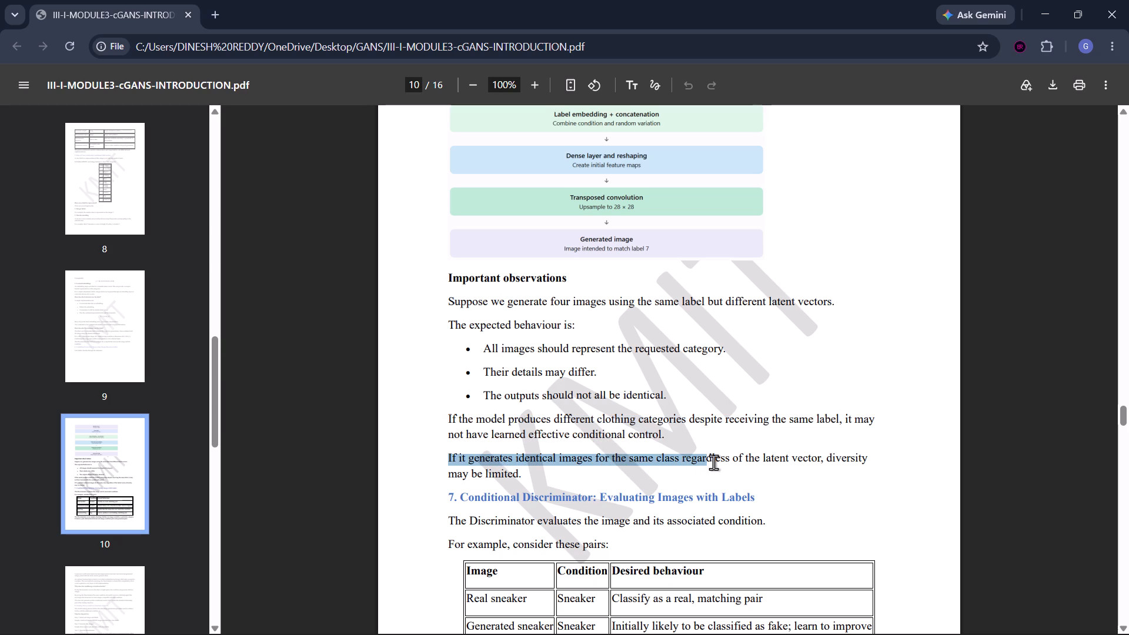
drag(713, 462, 693, 493)
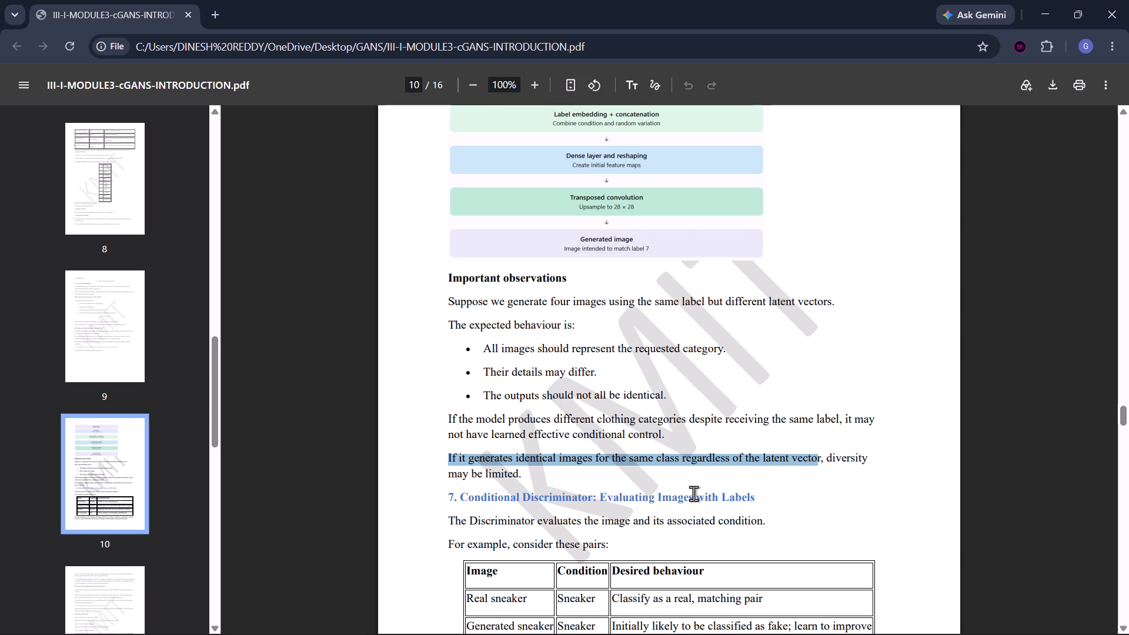
drag(693, 493, 556, 472)
click(552, 469)
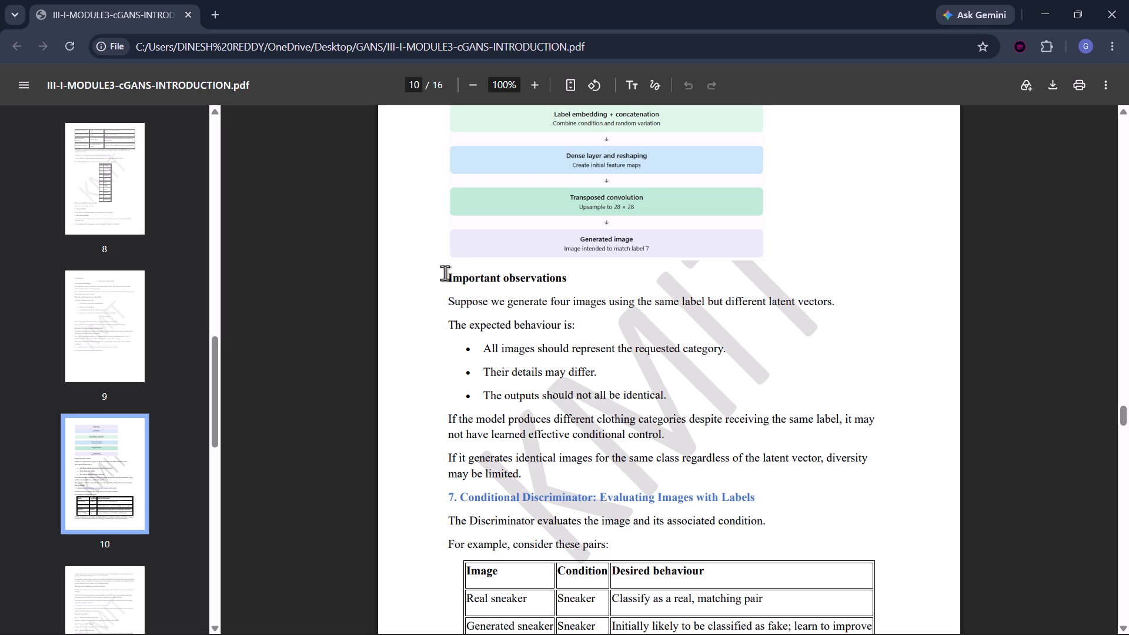
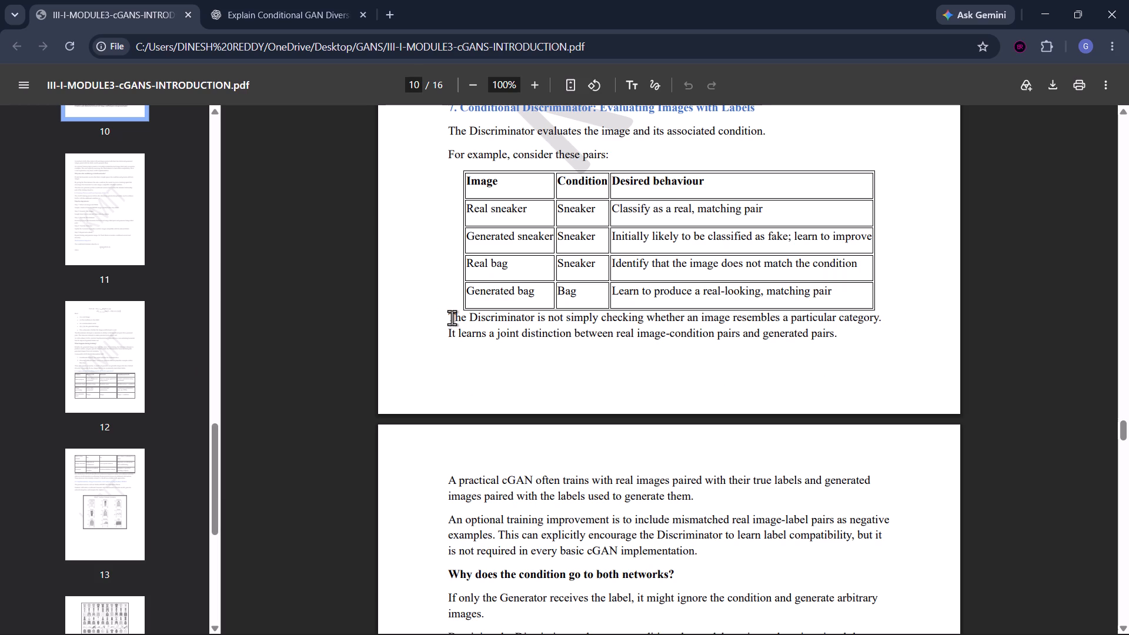
drag(450, 316, 597, 314)
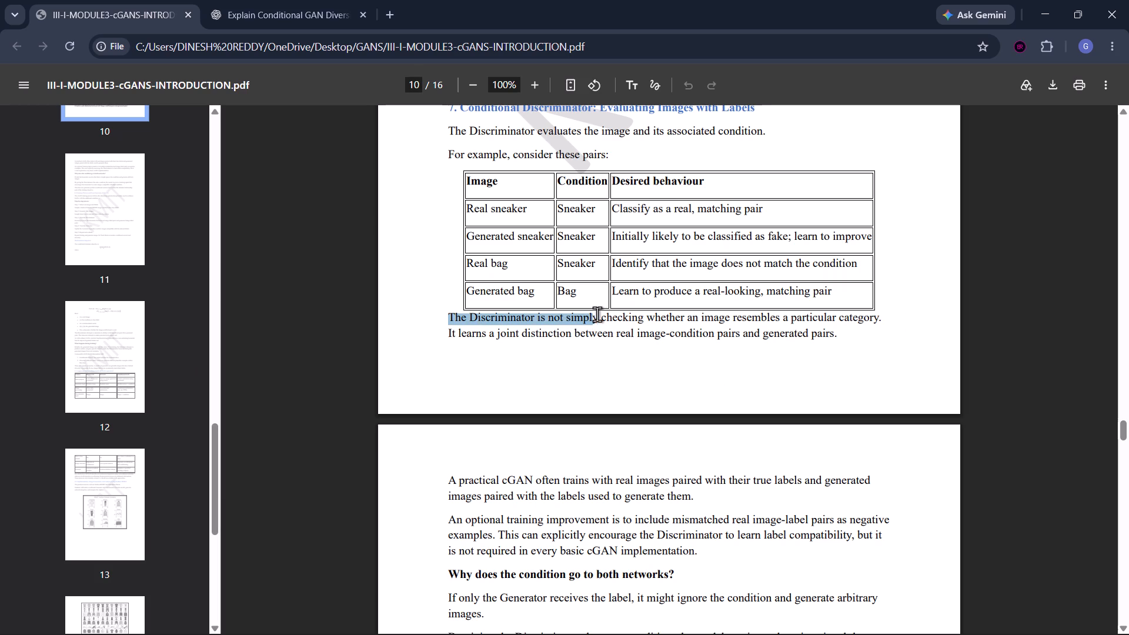
drag(597, 314, 851, 316)
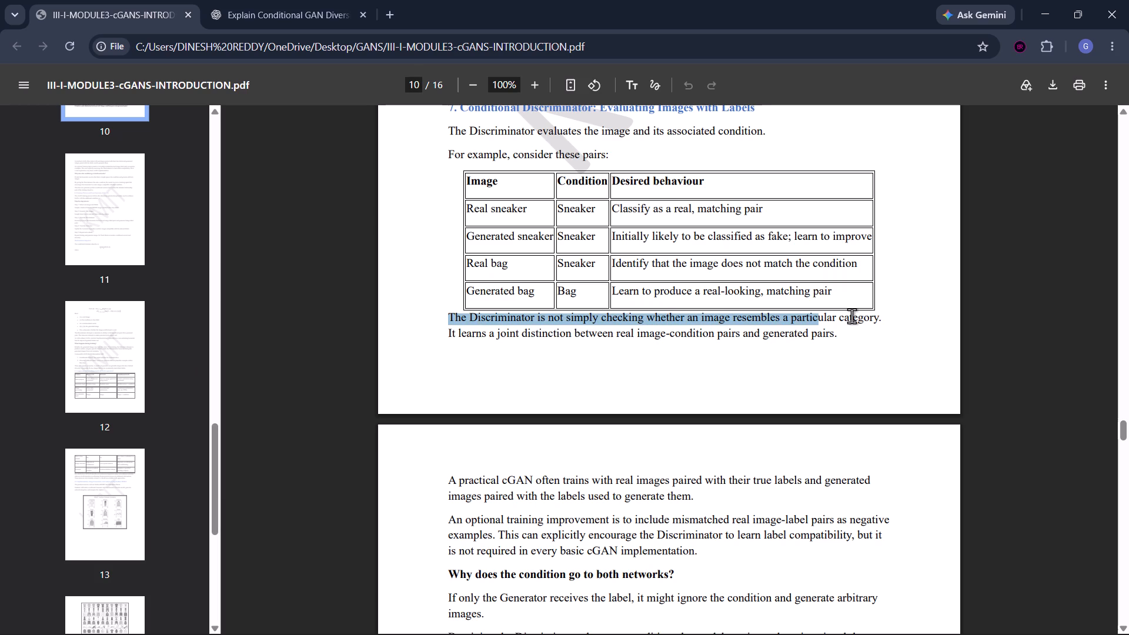
drag(851, 316, 873, 316)
click(873, 316)
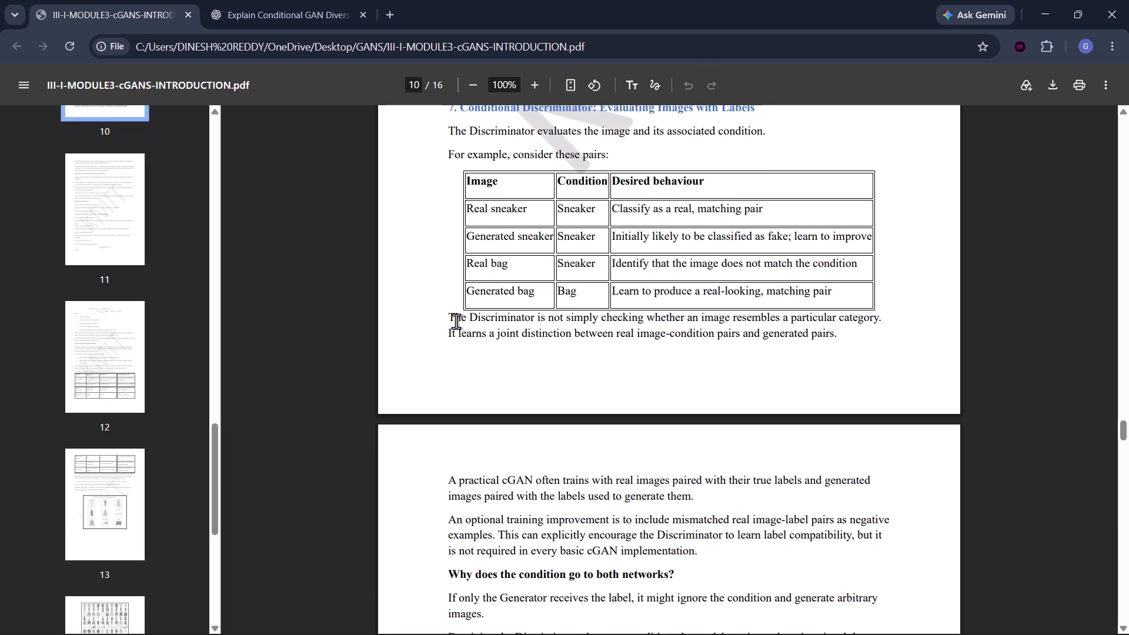
drag(453, 316, 800, 325)
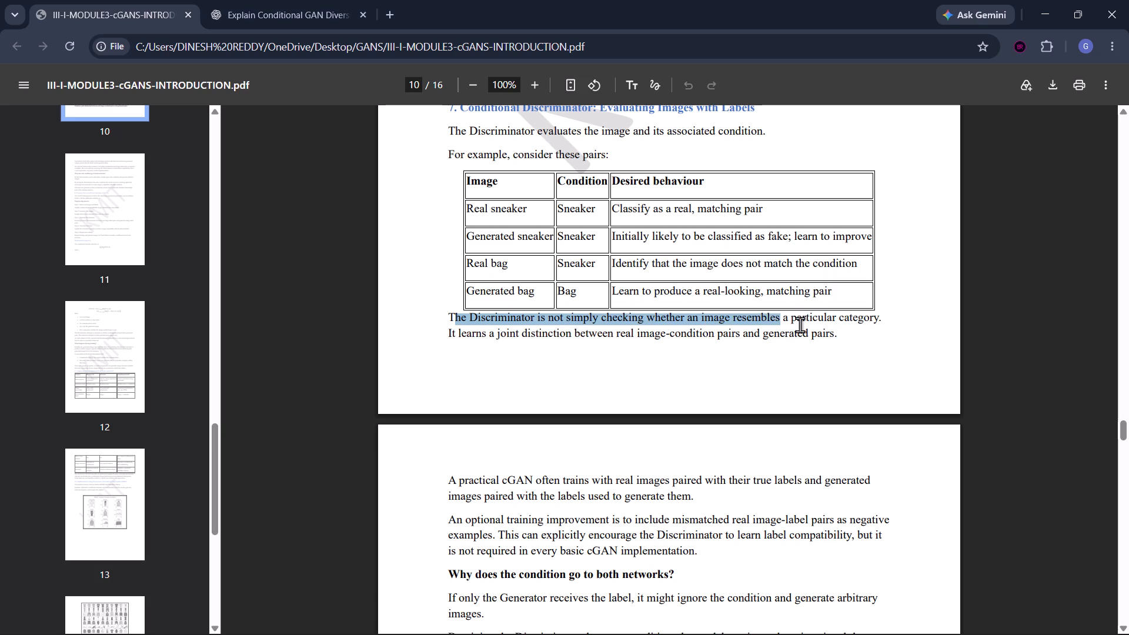
drag(800, 325, 885, 317)
drag(885, 316, 869, 321)
drag(442, 333, 486, 329)
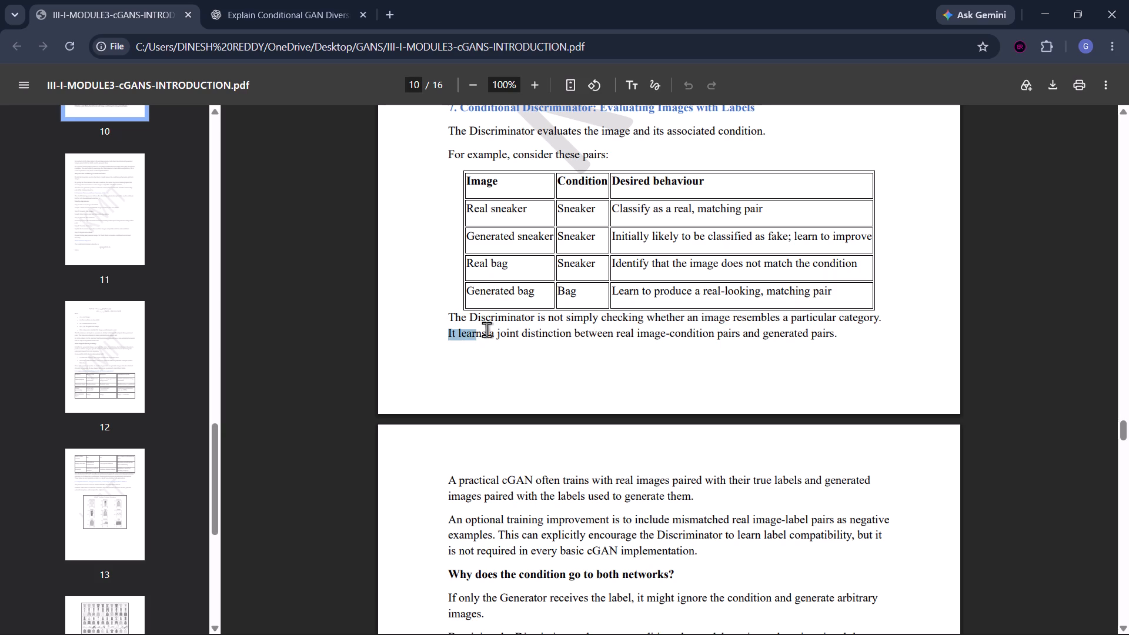
drag(486, 329, 634, 362)
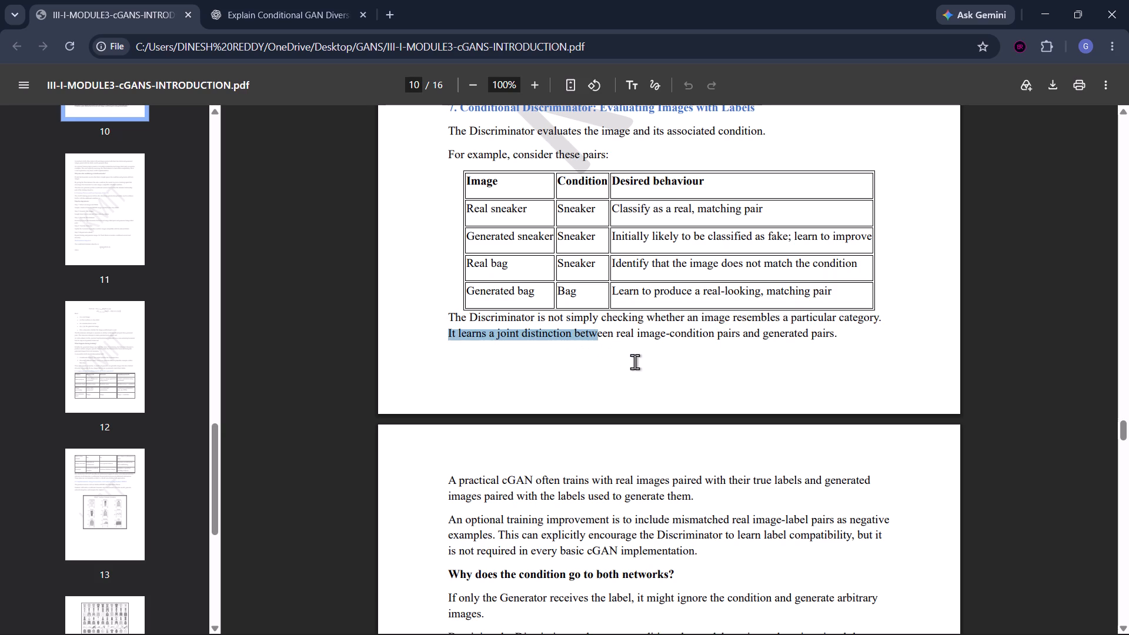
drag(634, 362, 789, 359)
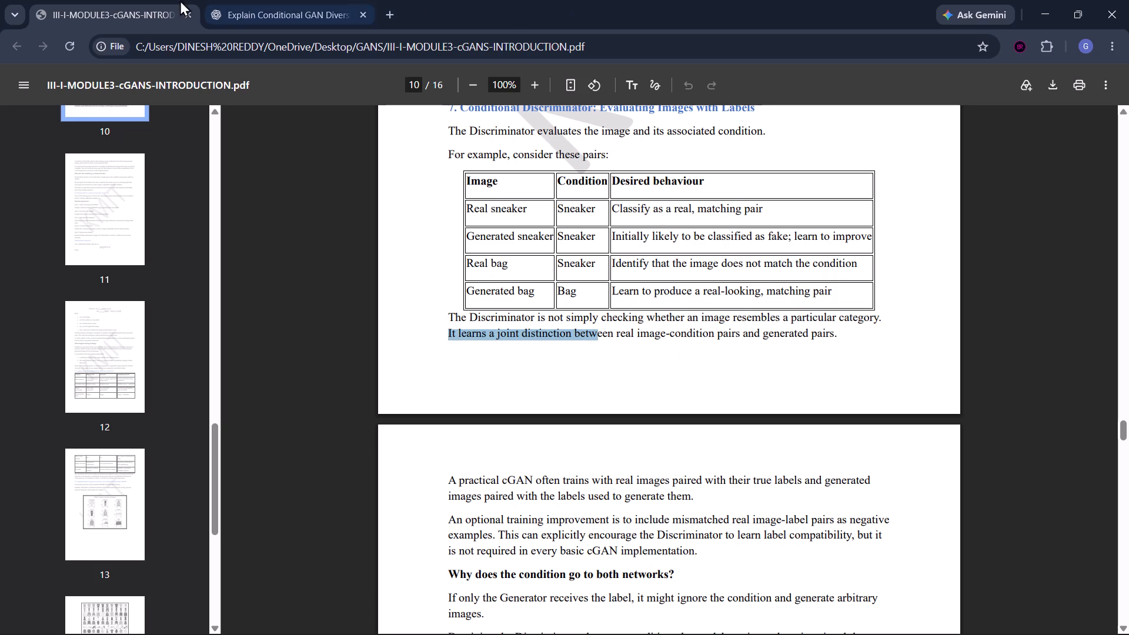
Read the opening of page 11 on practical cGAN training with paired labels and the start of the optional training improvement.
scroll(717, 634, down, 2)
drag(452, 489, 569, 476)
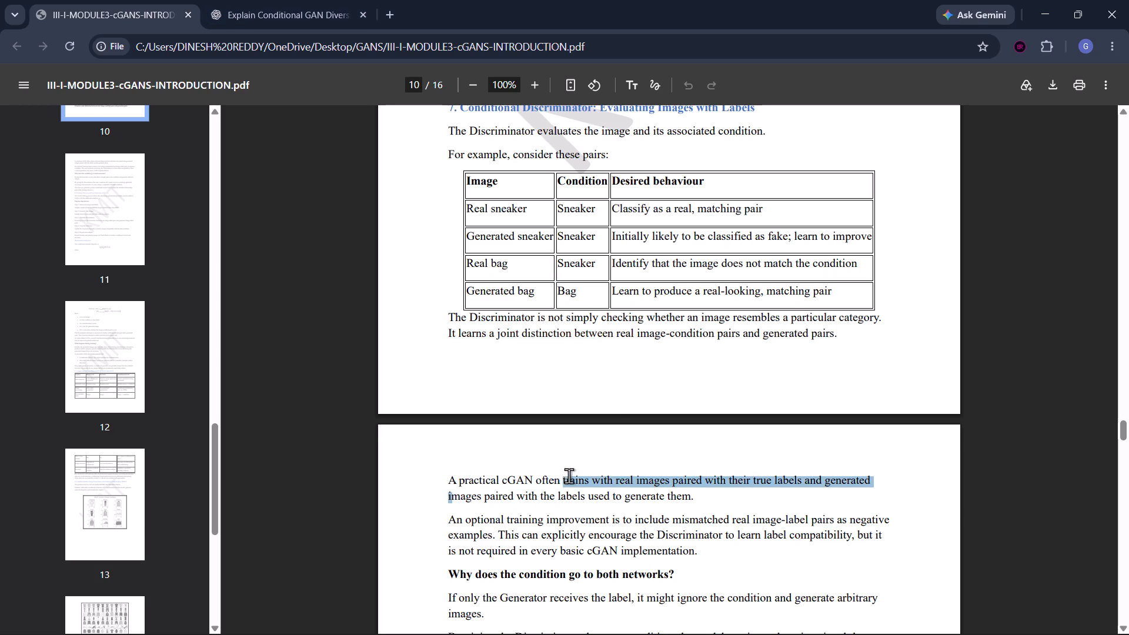
drag(569, 476, 848, 470)
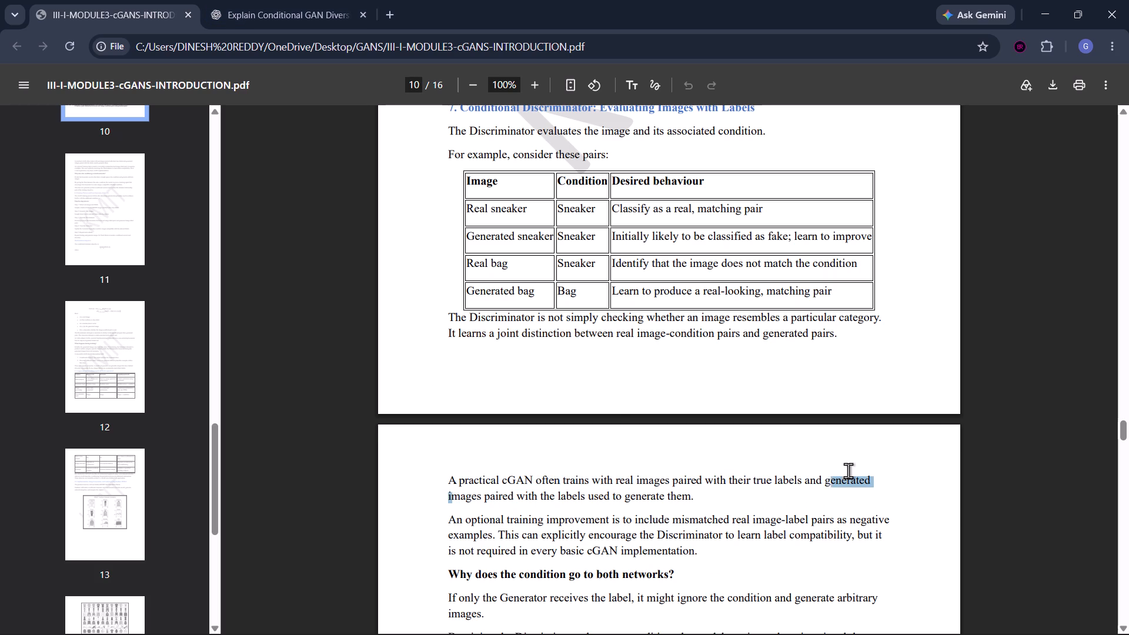
drag(848, 470, 870, 482)
click(869, 477)
drag(433, 503, 665, 496)
click(665, 496)
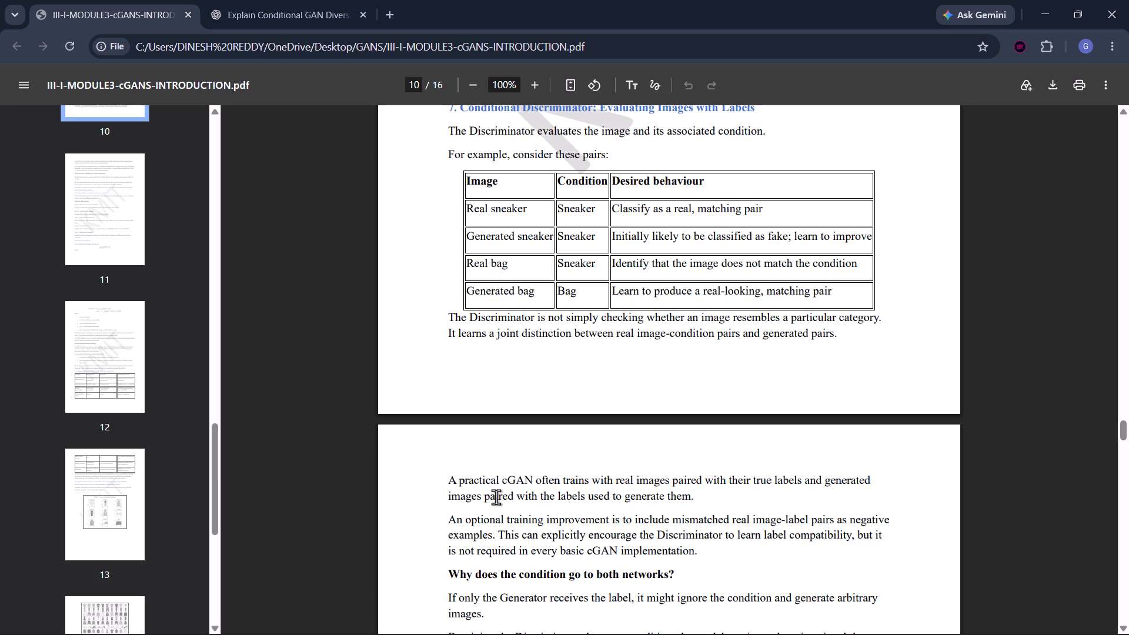
drag(455, 517, 592, 519)
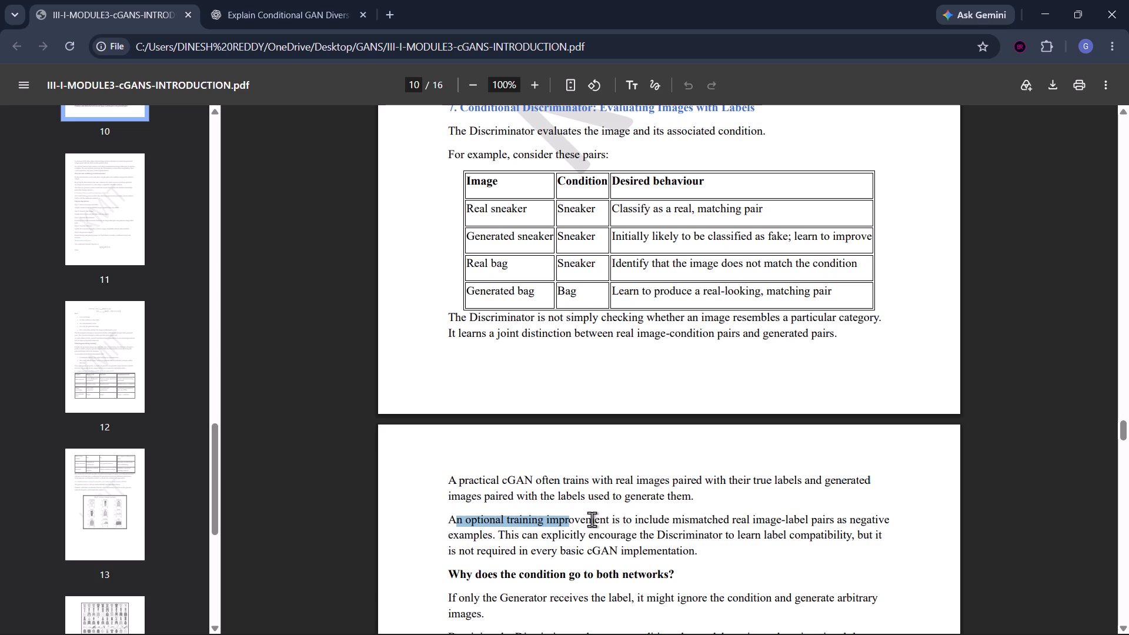
drag(592, 519, 693, 516)
click(693, 516)
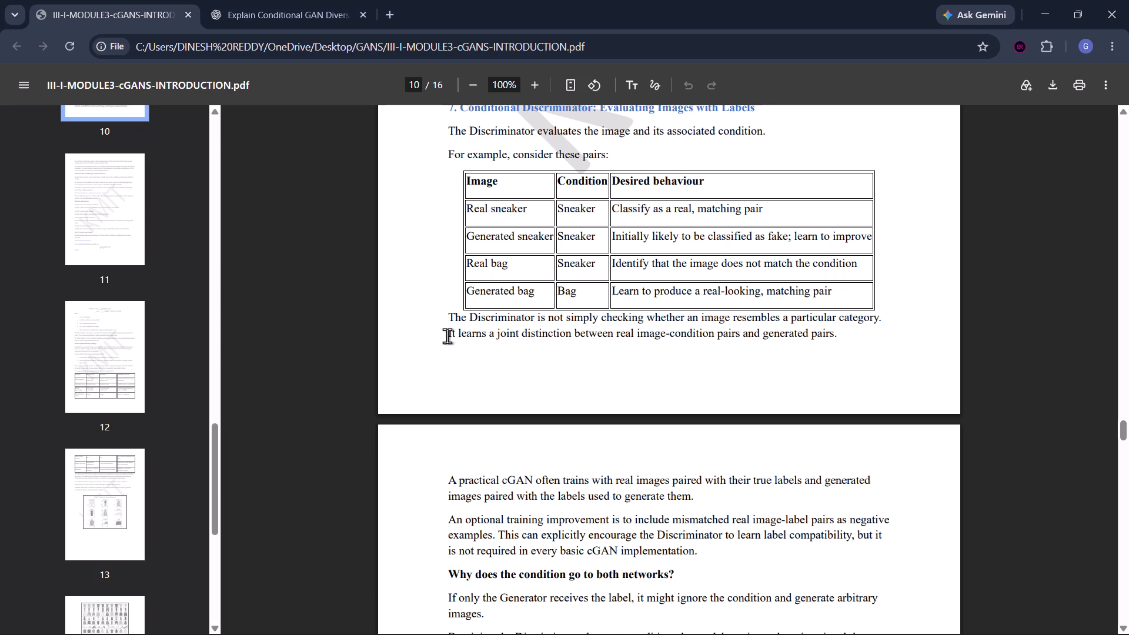
Reread the two closing sentences of page 10 on the Discriminator's joint distinction between real and generated pairs.
drag(454, 338, 884, 345)
drag(884, 345, 844, 336)
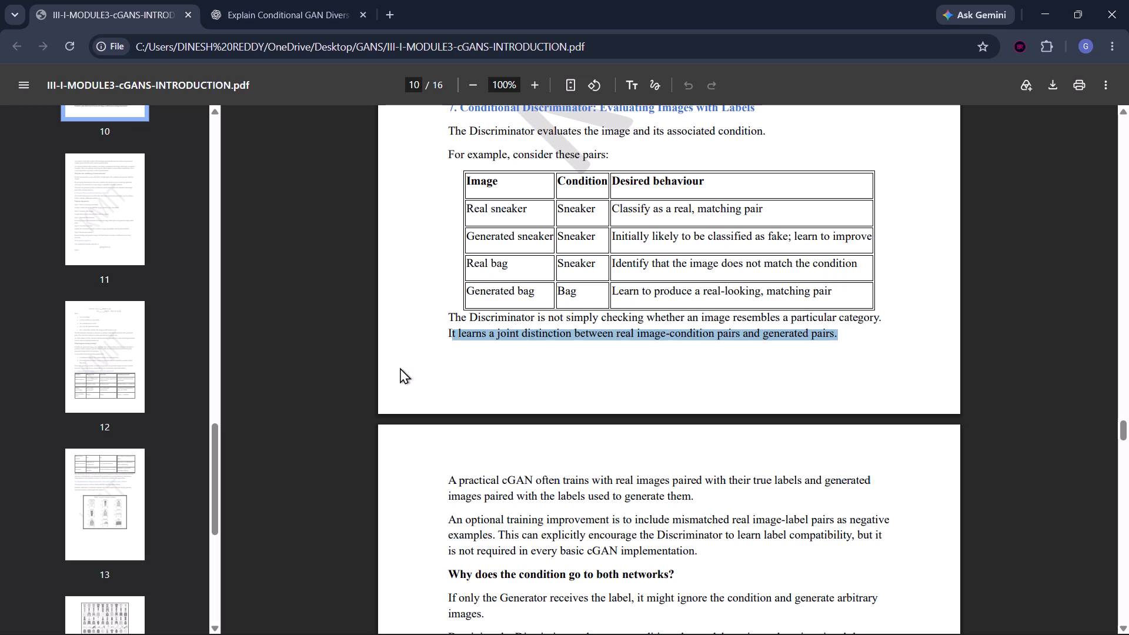
click(417, 344)
drag(457, 313, 461, 313)
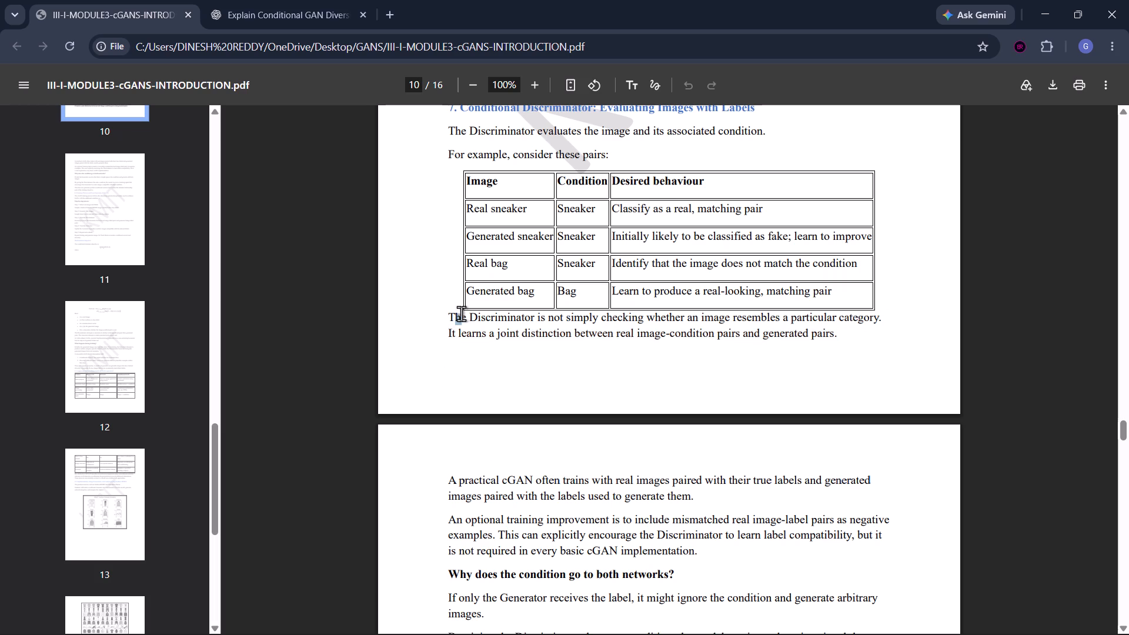
drag(461, 313, 819, 308)
click(819, 308)
Reread the page 11 paragraphs on practical cGAN training and on adding mismatched real image-label pairs as negative examples.
drag(446, 480, 498, 491)
click(499, 490)
drag(517, 472, 525, 476)
drag(522, 476, 593, 492)
click(593, 488)
drag(593, 485, 641, 491)
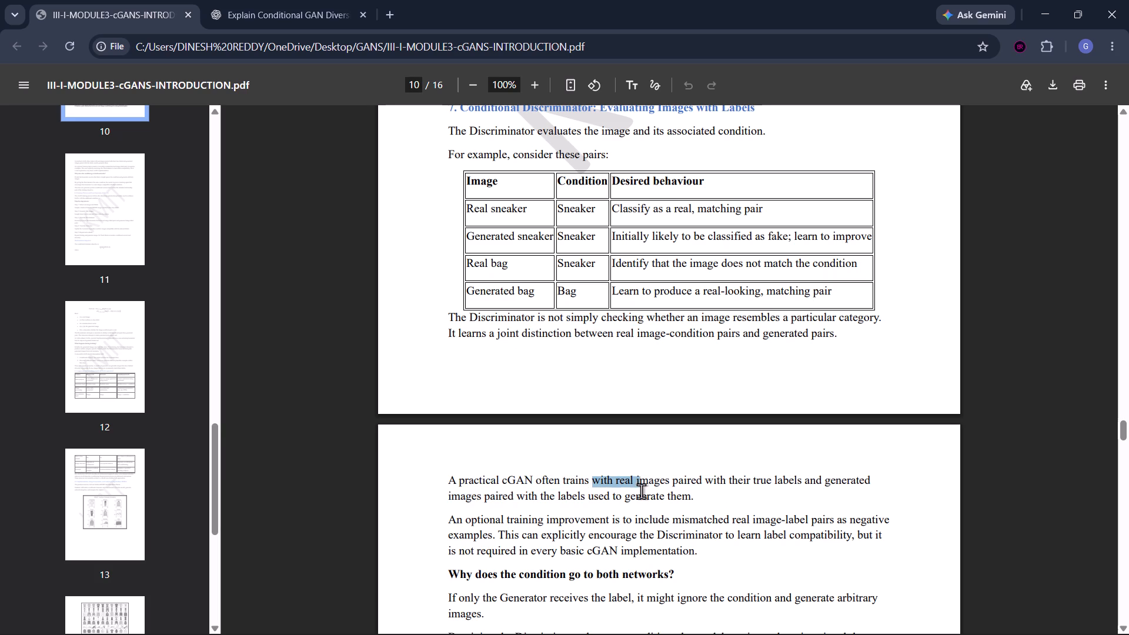
drag(641, 491, 846, 478)
click(846, 478)
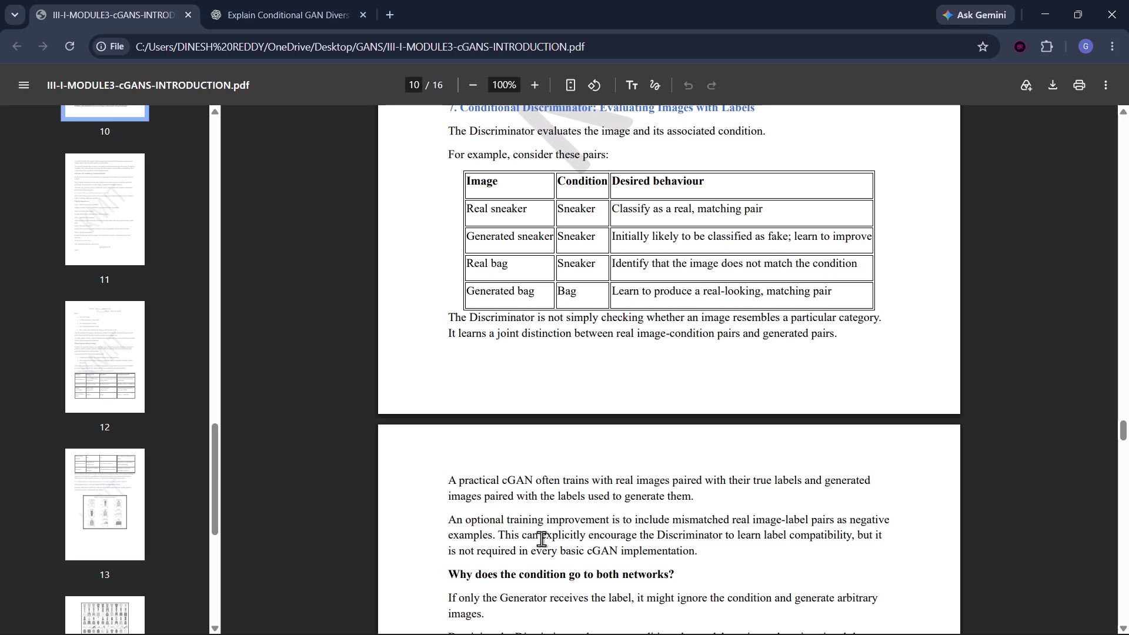
drag(449, 488, 636, 492)
drag(636, 491, 624, 491)
drag(438, 516, 637, 524)
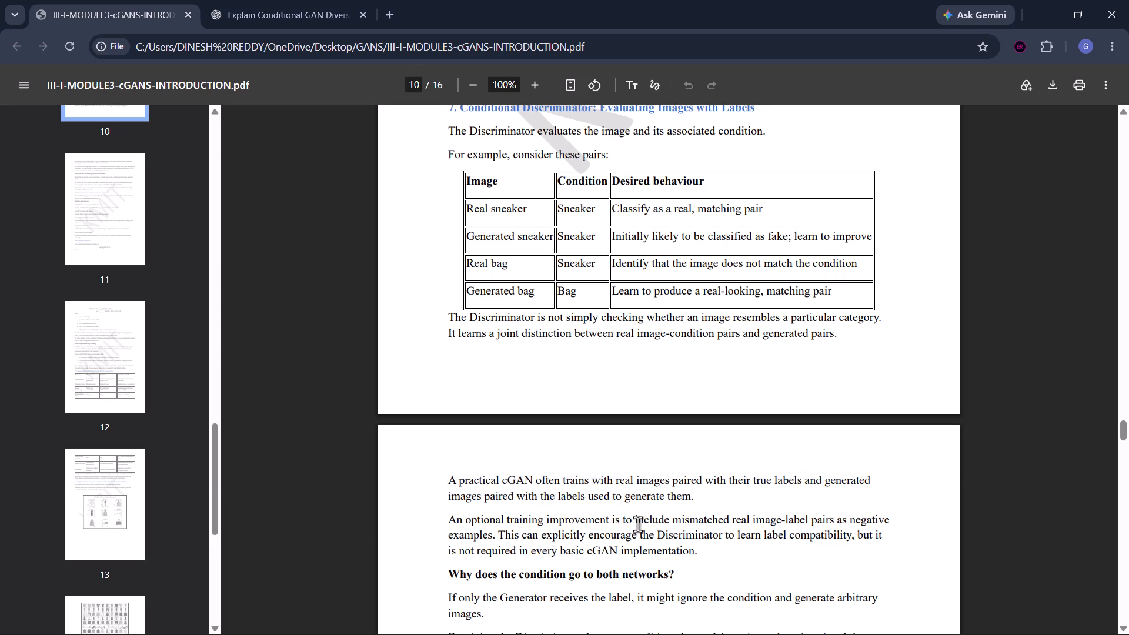
drag(637, 524, 894, 503)
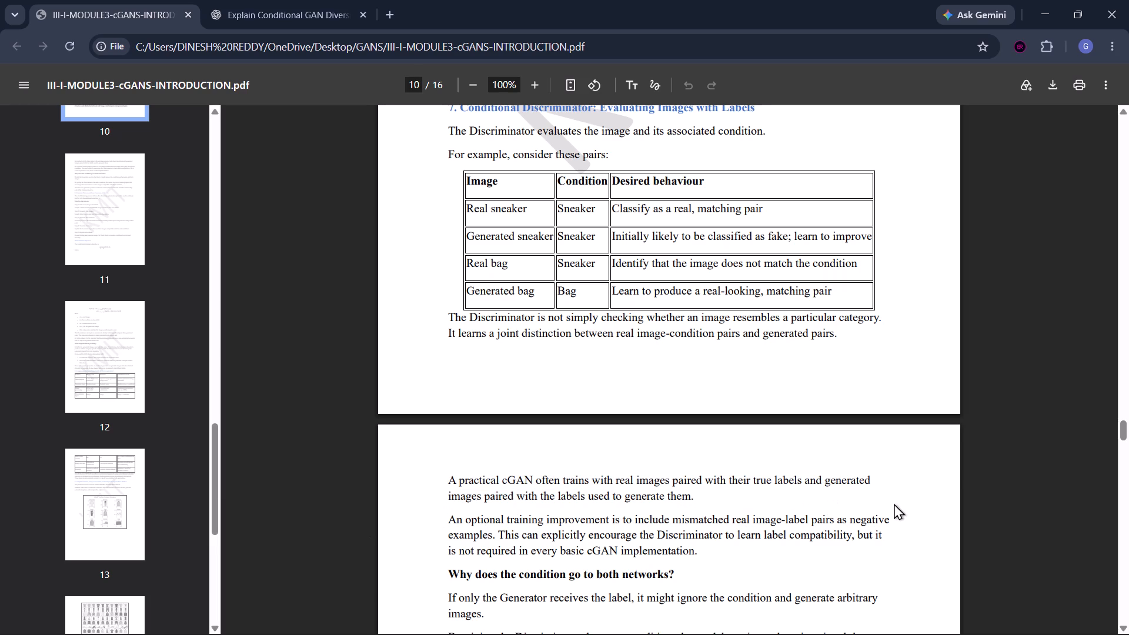
drag(894, 503, 890, 499)
click(889, 498)
drag(512, 531, 781, 534)
click(779, 532)
Read the page 11 subsection on why the condition goes to both the Generator and the Discriminator.
middle_click(649, 438)
middle_drag(676, 522, 679, 532)
drag(452, 276, 627, 294)
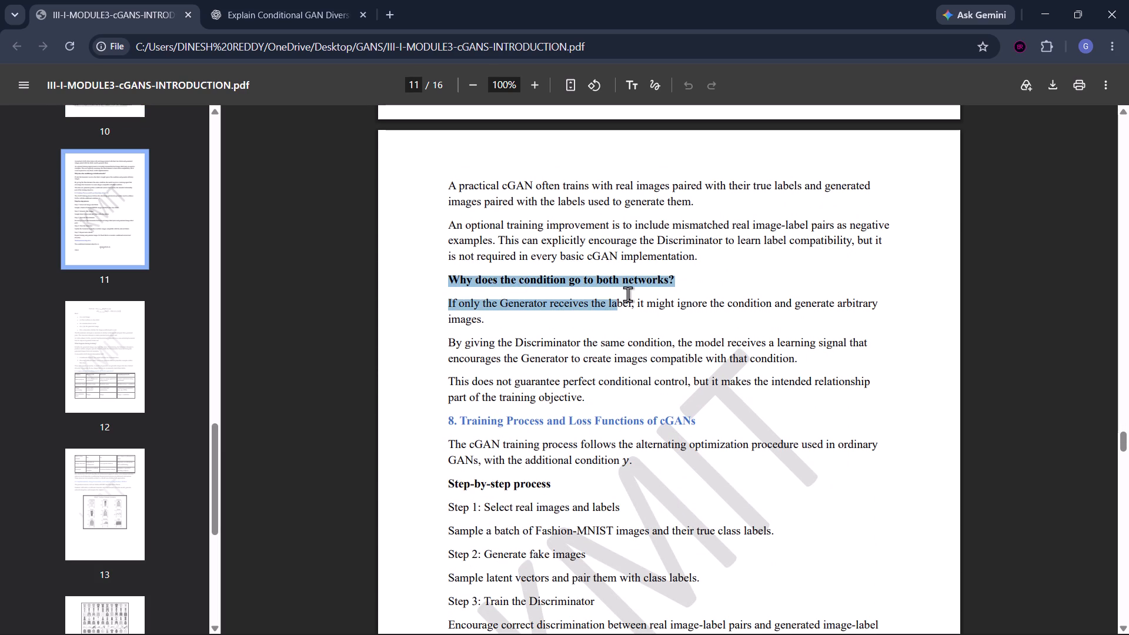
drag(627, 294, 688, 276)
click(688, 276)
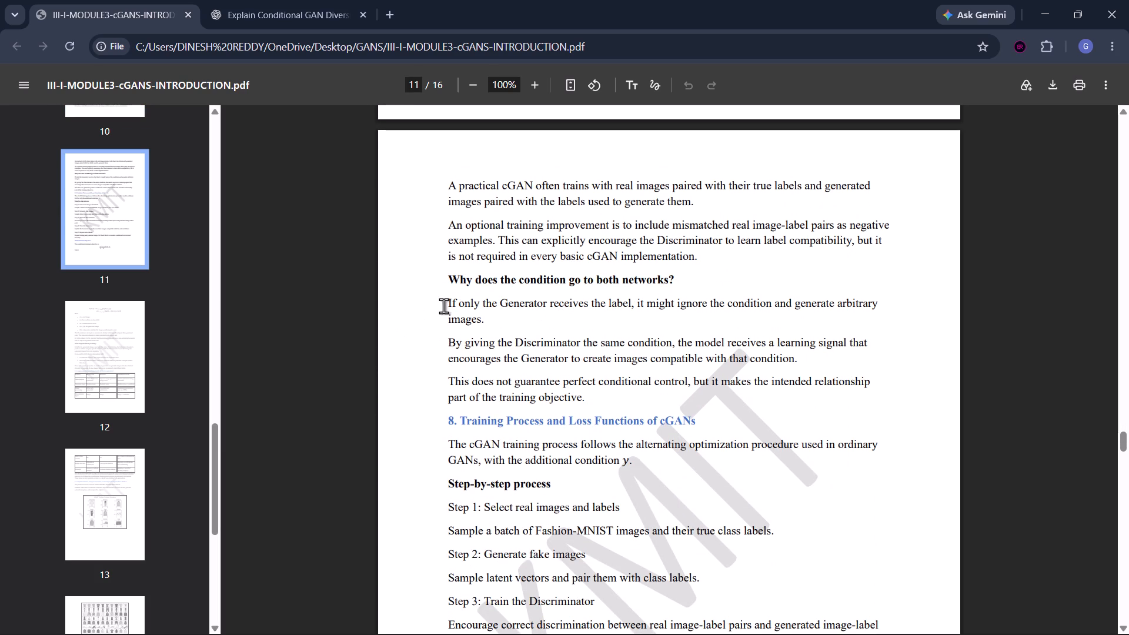
drag(457, 300, 627, 305)
click(628, 304)
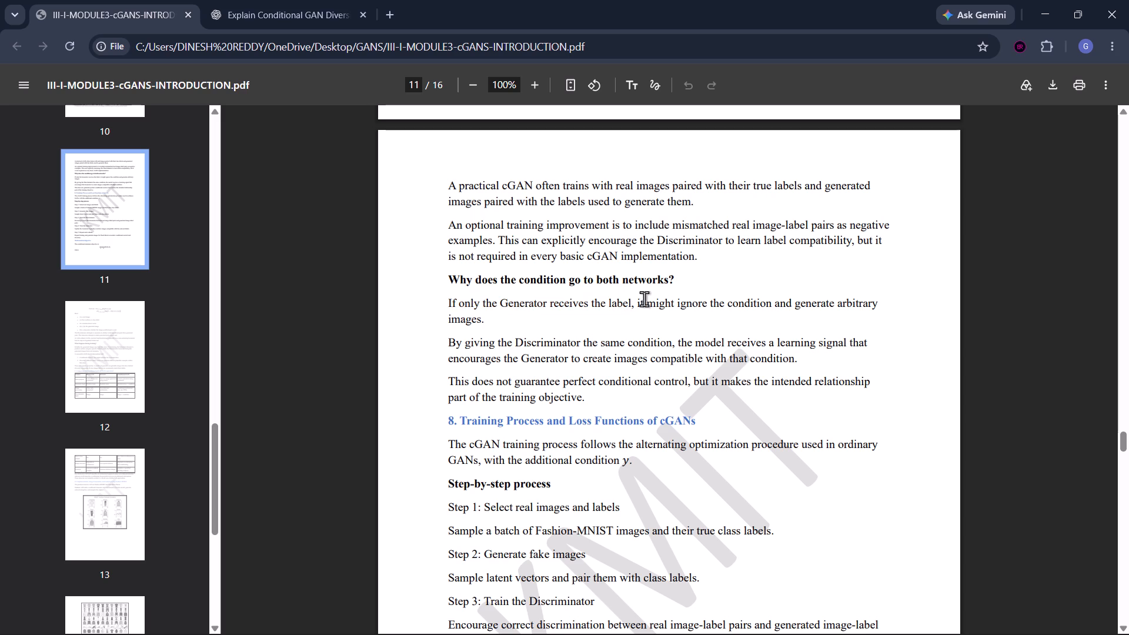
drag(652, 299, 466, 331)
click(466, 330)
drag(444, 340, 641, 343)
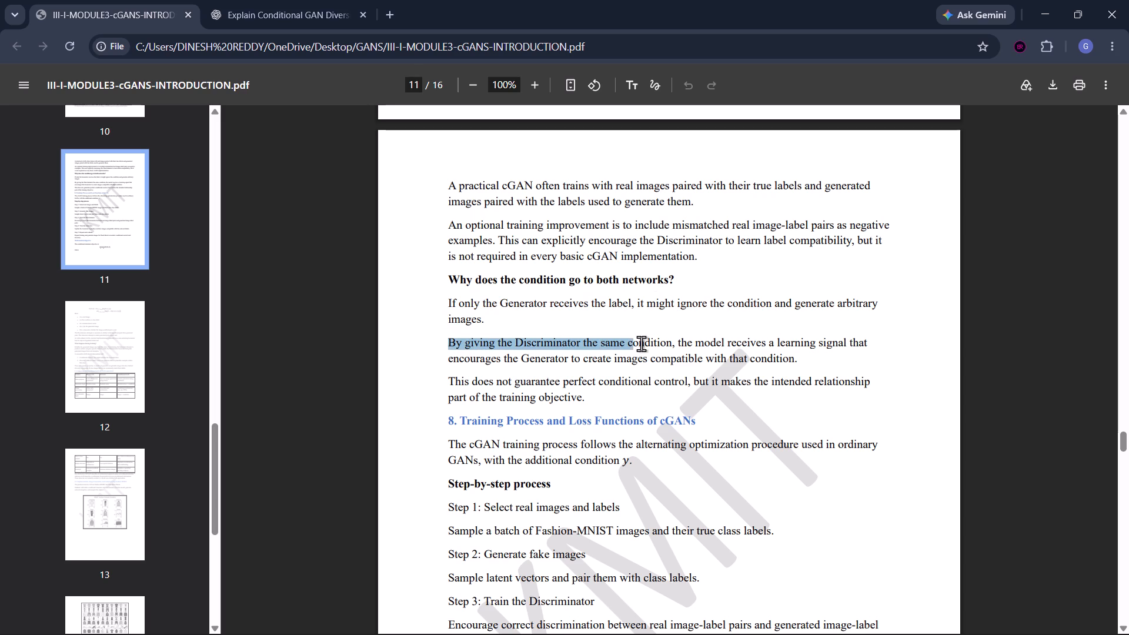
drag(641, 343, 456, 361)
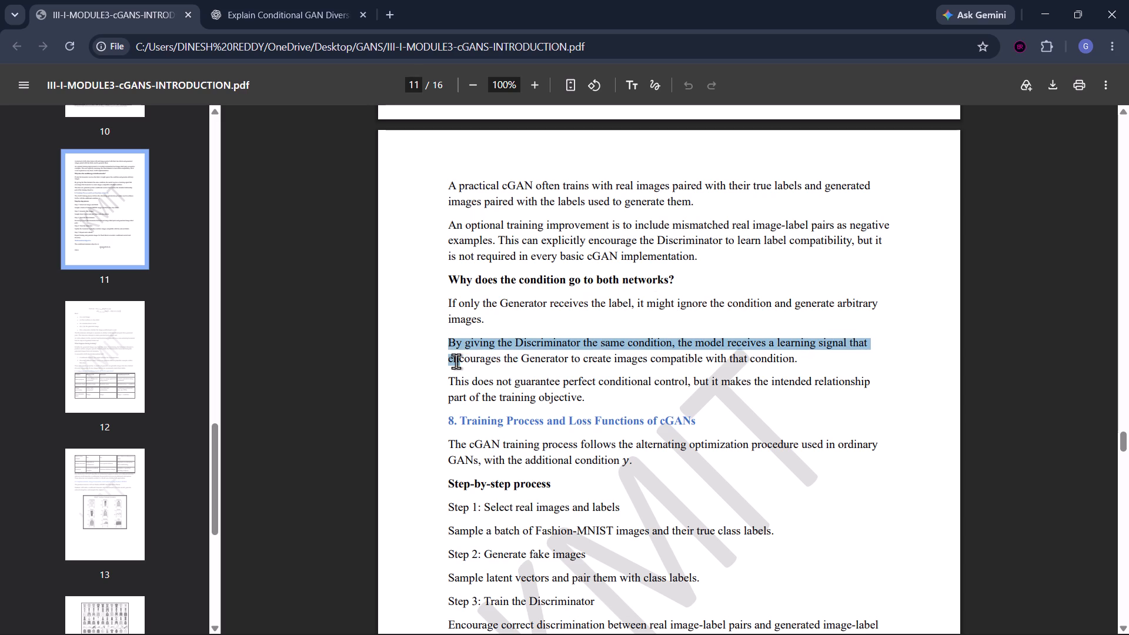
drag(456, 361, 812, 352)
click(812, 352)
drag(444, 393, 576, 395)
click(577, 395)
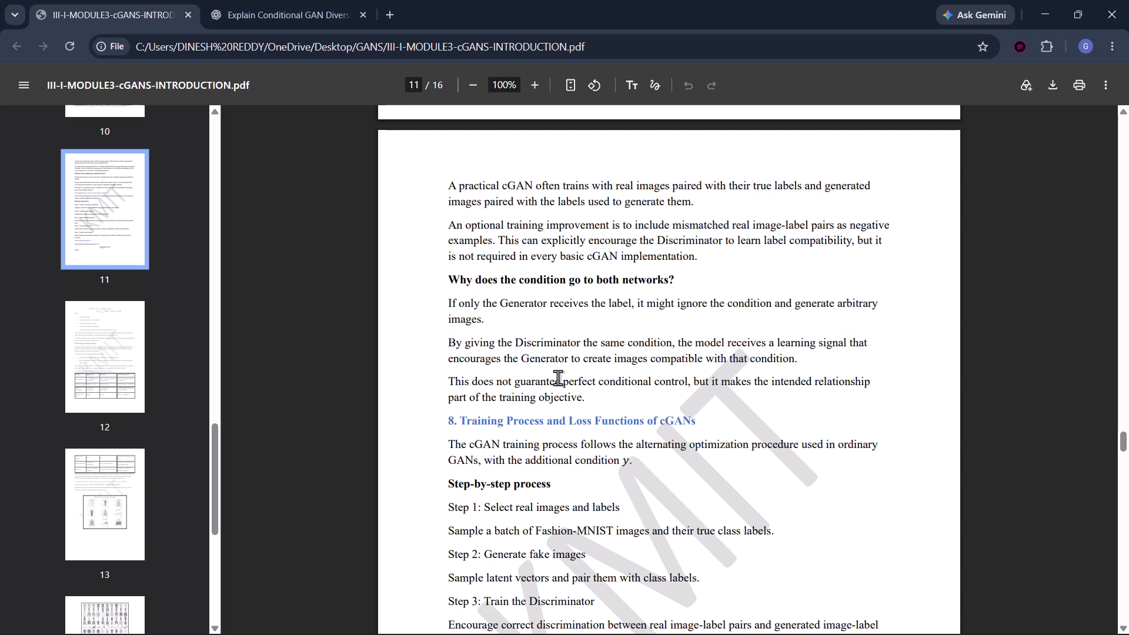
Read section 8's introduction and the step-by-step cGAN training process on page 11, from selecting real images through repeating and evaluating.
middle_click(557, 375)
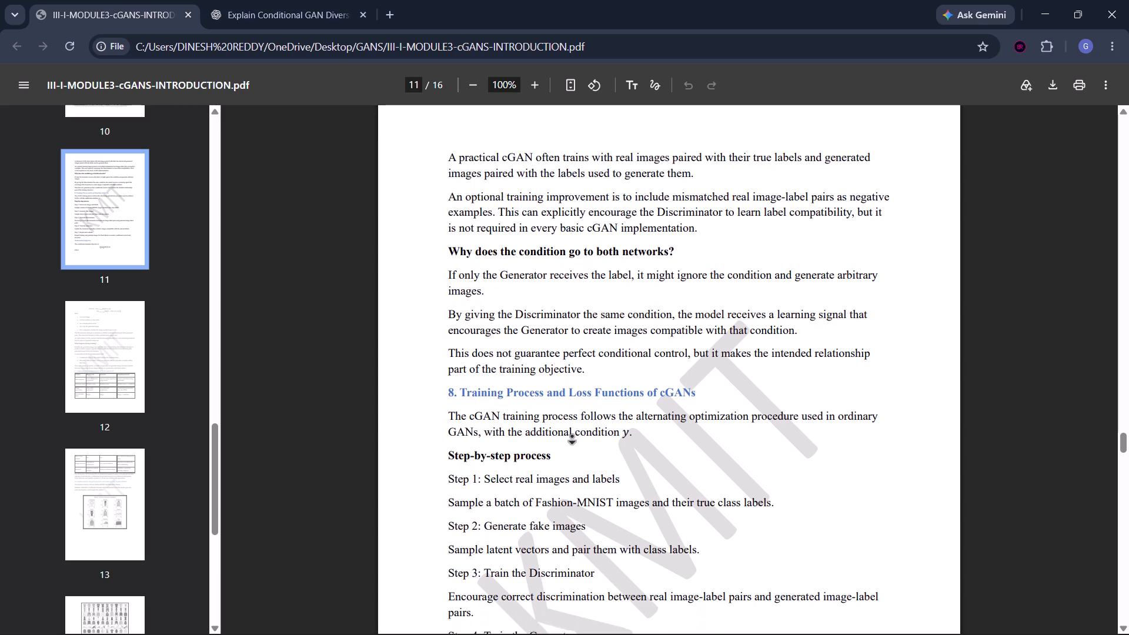
middle_click(572, 438)
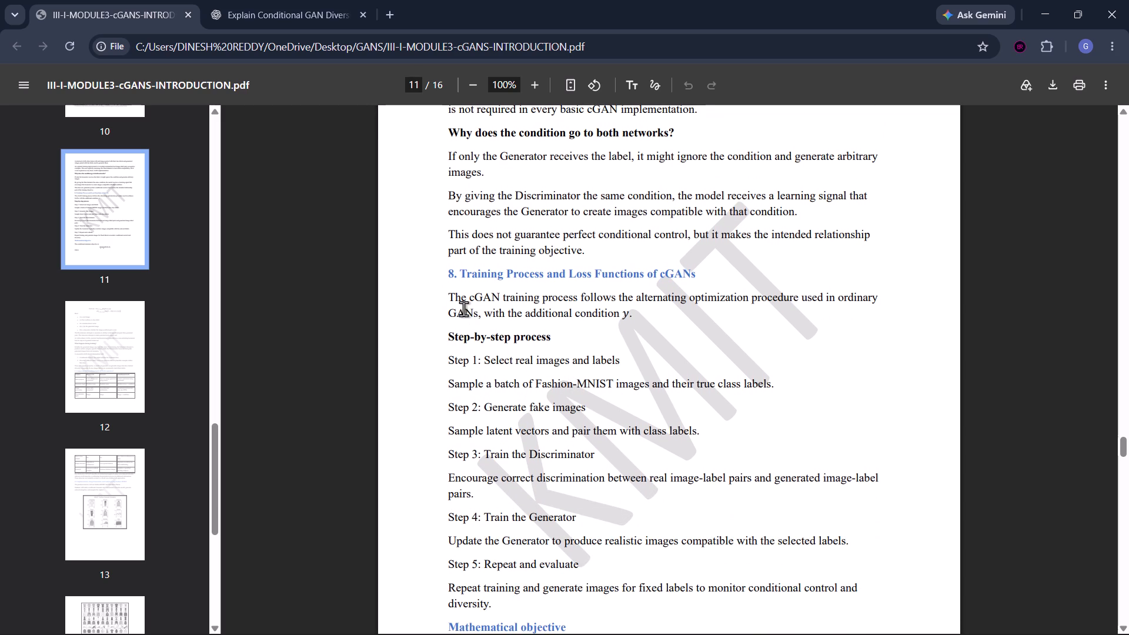
drag(463, 308, 727, 332)
click(728, 327)
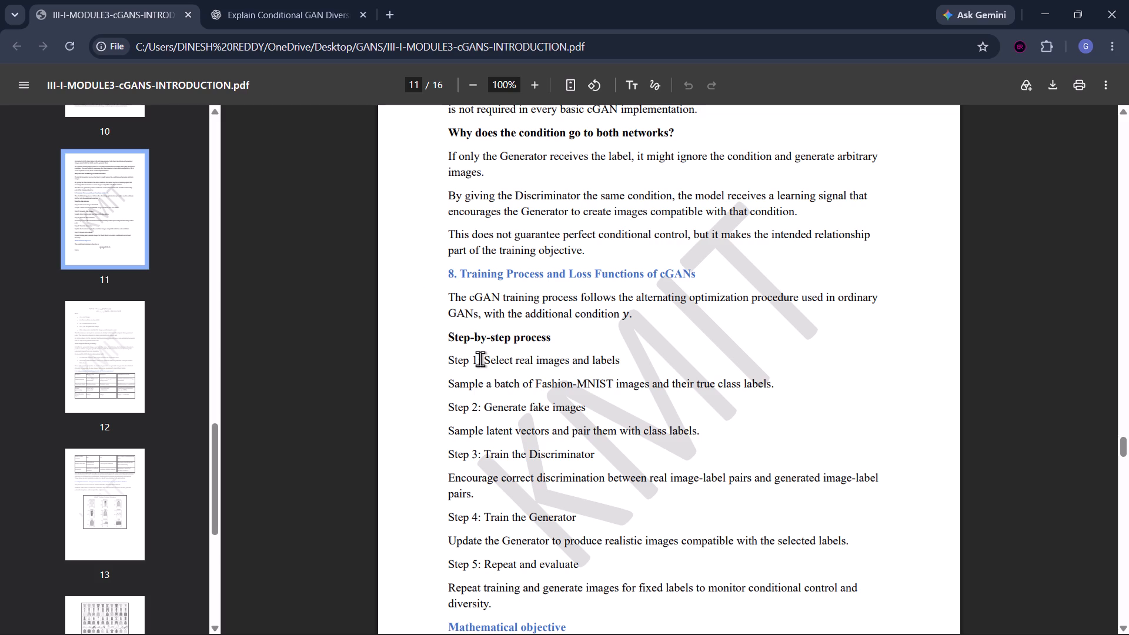
drag(480, 359, 620, 359)
click(620, 359)
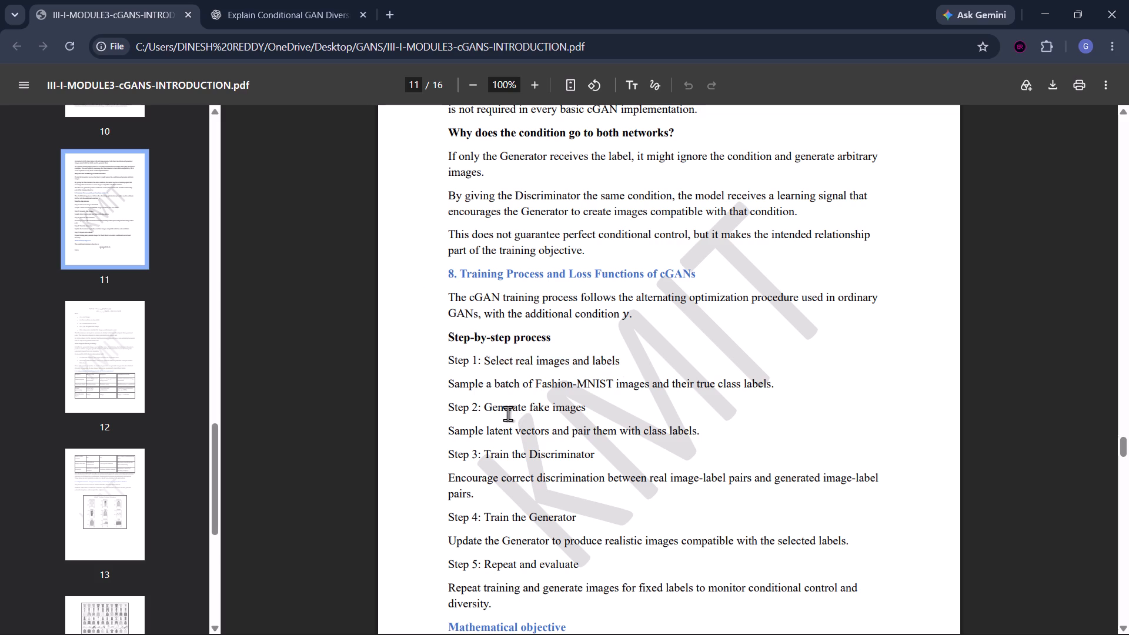
drag(488, 409, 605, 420)
click(606, 420)
drag(444, 426, 454, 427)
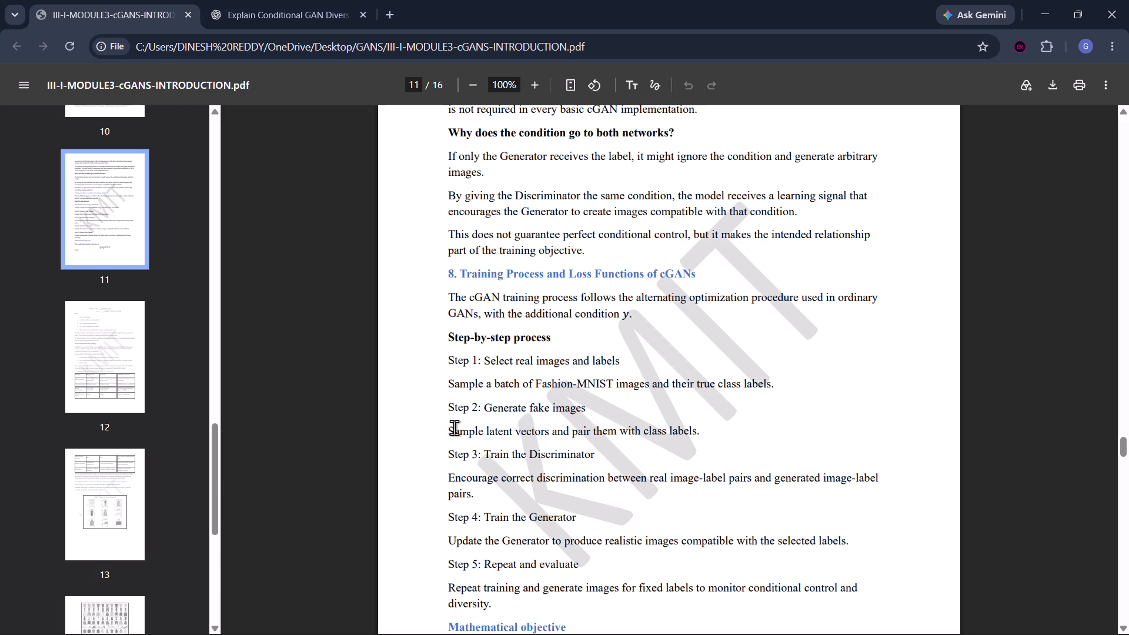
drag(454, 427, 732, 422)
click(733, 422)
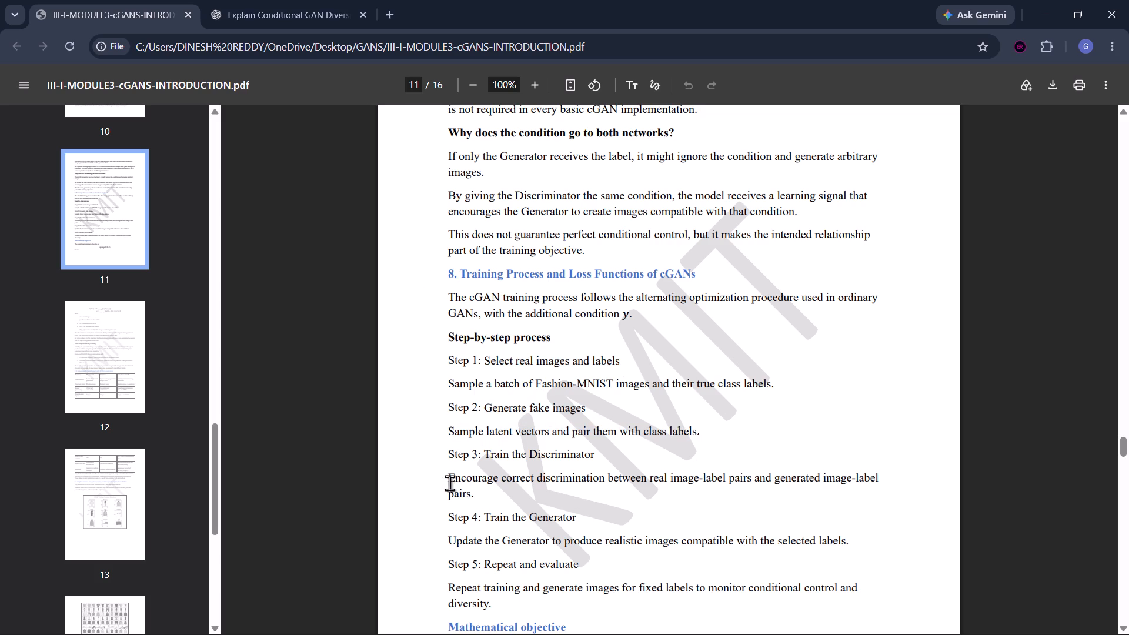
drag(455, 482, 800, 477)
click(800, 477)
drag(446, 559, 476, 561)
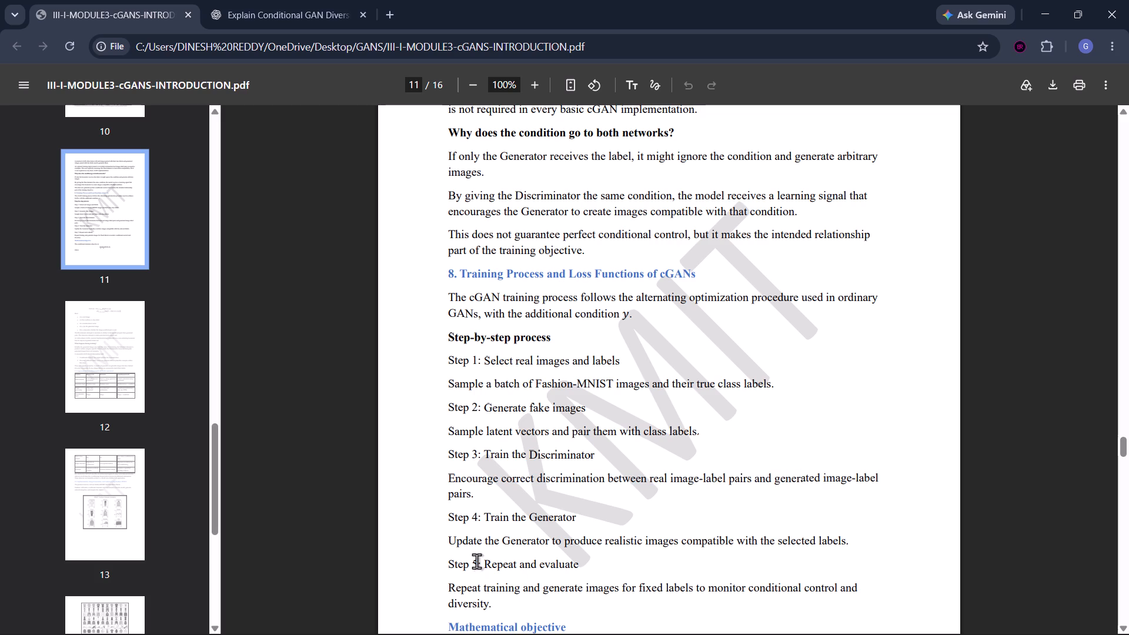
drag(476, 561, 609, 556)
drag(606, 551, 576, 551)
Examine the conditional minimax objective, its symbol definitions and the paragraph on the Discriminator's and Generator's aims across pages 11 and 12.
middle_click(452, 467)
middle_click(472, 566)
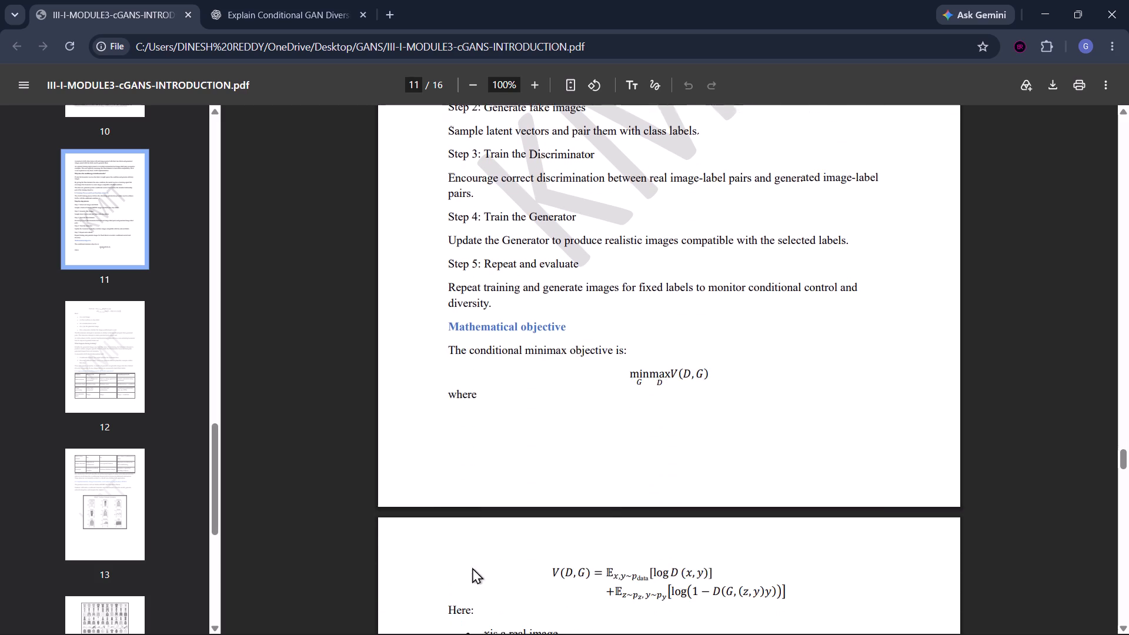
scroll(471, 567, up, 1)
scroll(495, 390, down, 2)
scroll(495, 390, up, 1)
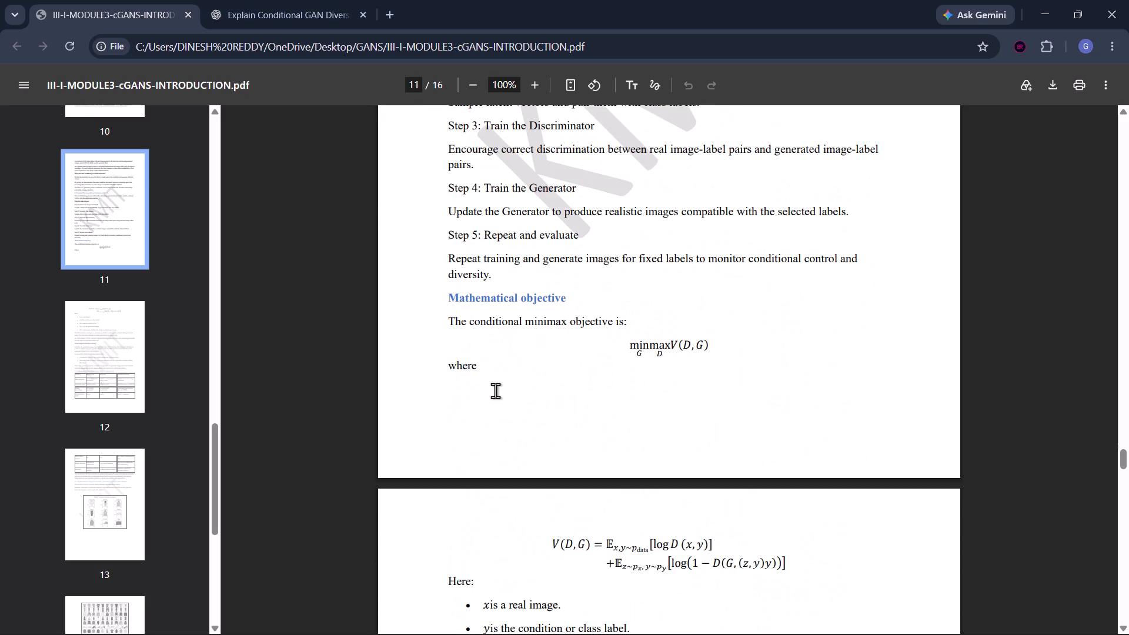
middle_click(497, 391)
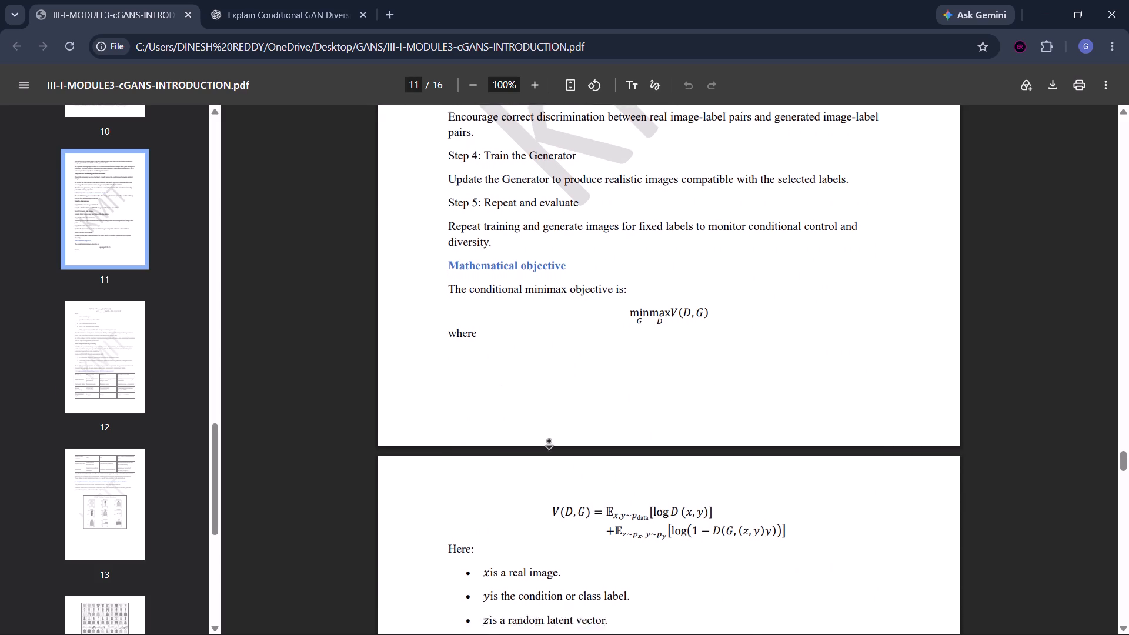
middle_click(550, 442)
scroll(552, 446, up, 1)
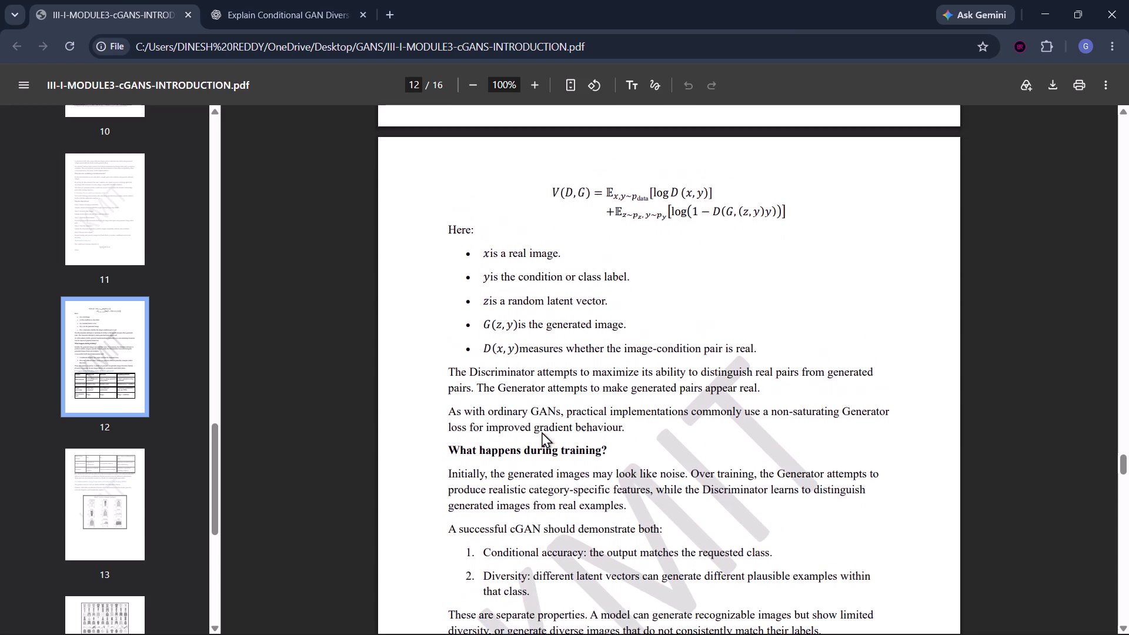
scroll(503, 411, down, 2)
scroll(503, 411, up, 1)
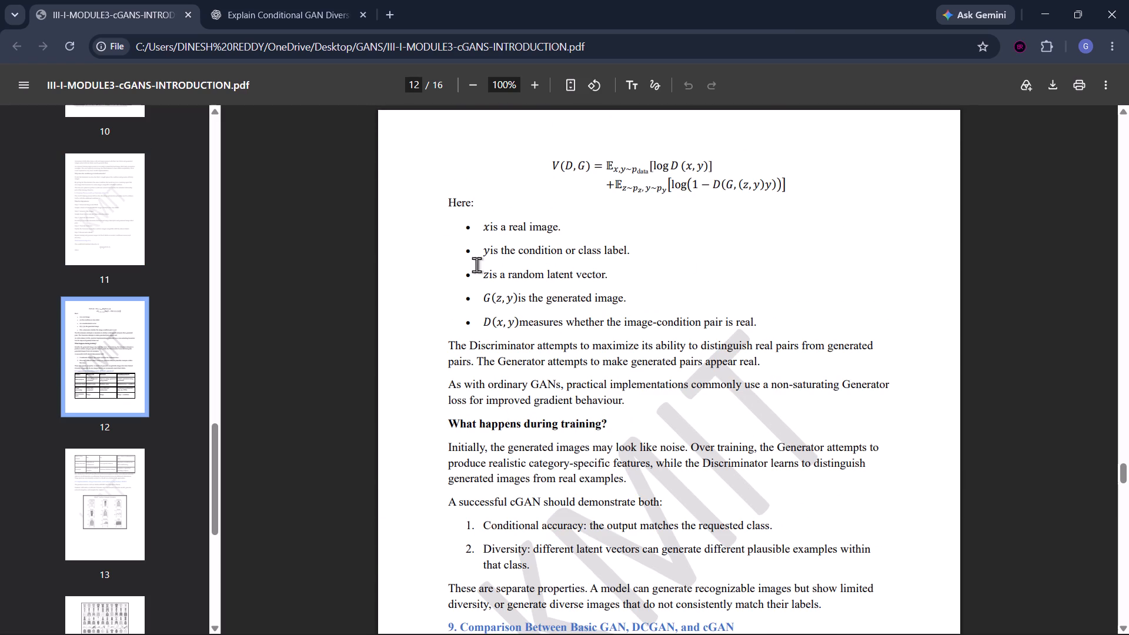
drag(480, 232, 600, 266)
click(600, 266)
drag(470, 346, 570, 347)
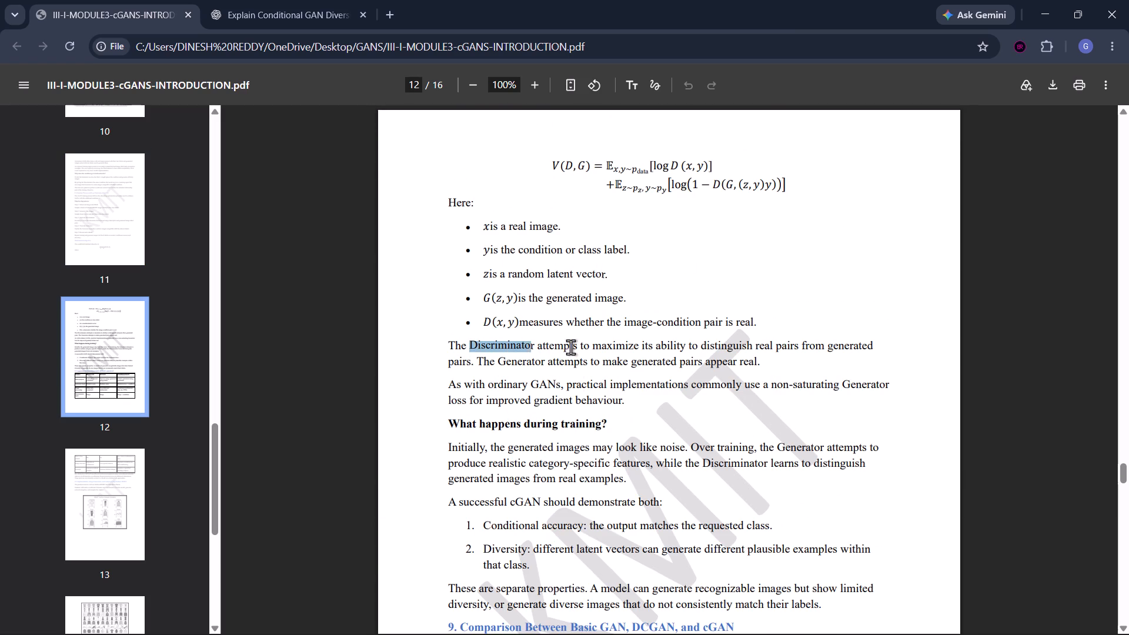
drag(570, 347, 896, 358)
drag(896, 358, 888, 363)
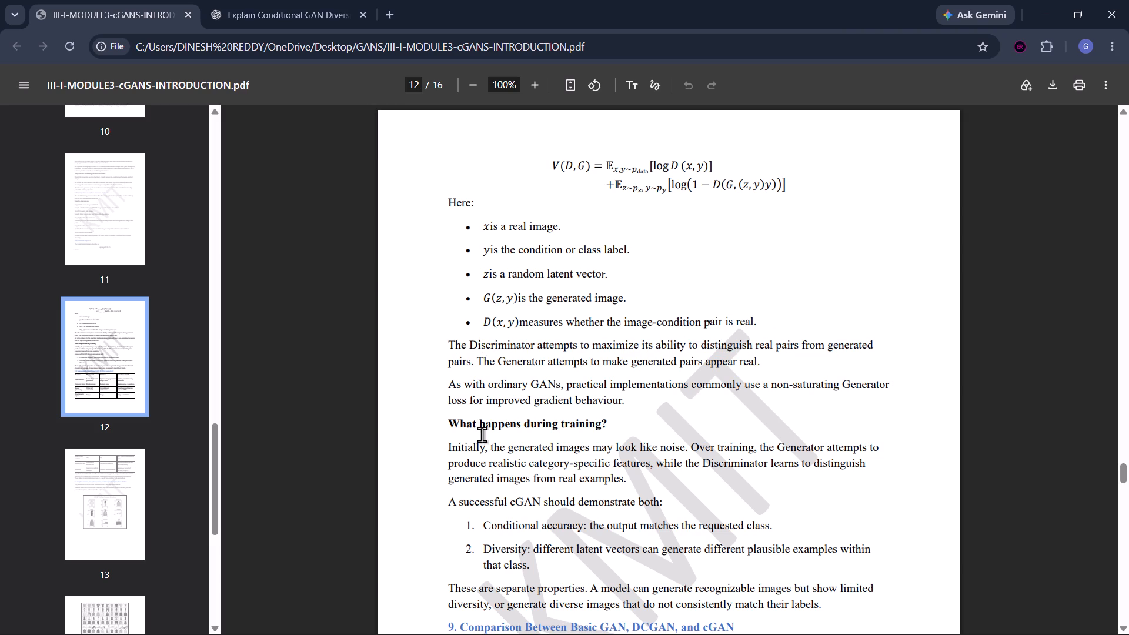
Read the page 12 subsection on what happens during training, up to the line introducing what a successful cGAN should demonstrate.
drag(445, 419, 586, 438)
click(586, 438)
drag(445, 446, 485, 459)
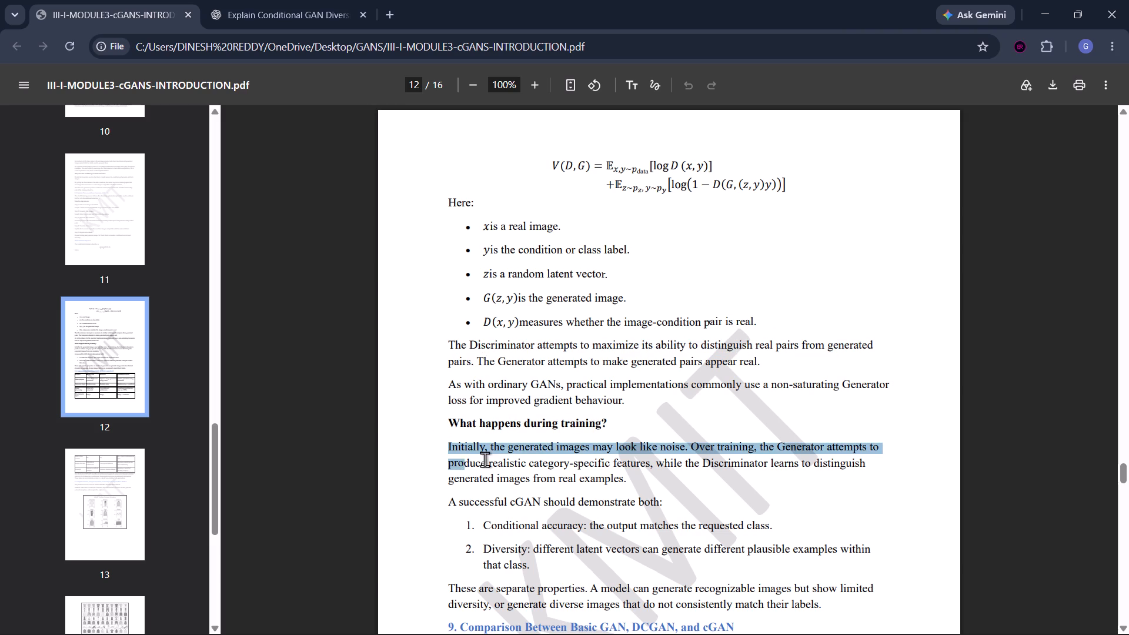
drag(485, 459, 686, 453)
click(686, 453)
drag(688, 447, 790, 446)
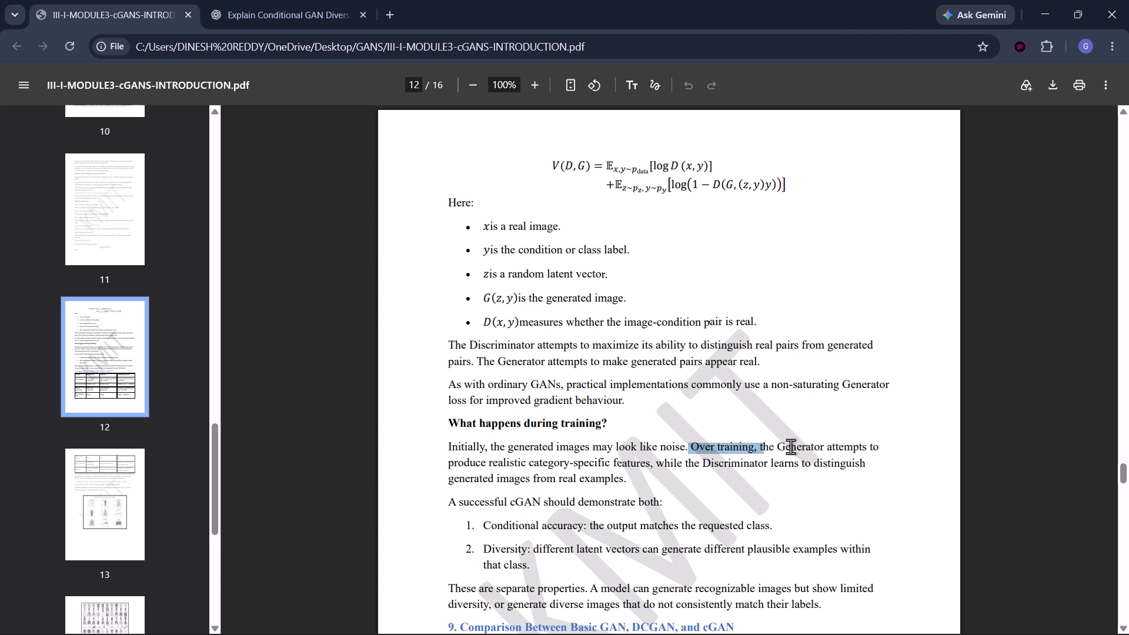
drag(790, 446, 911, 440)
drag(911, 440, 905, 444)
drag(457, 462, 648, 453)
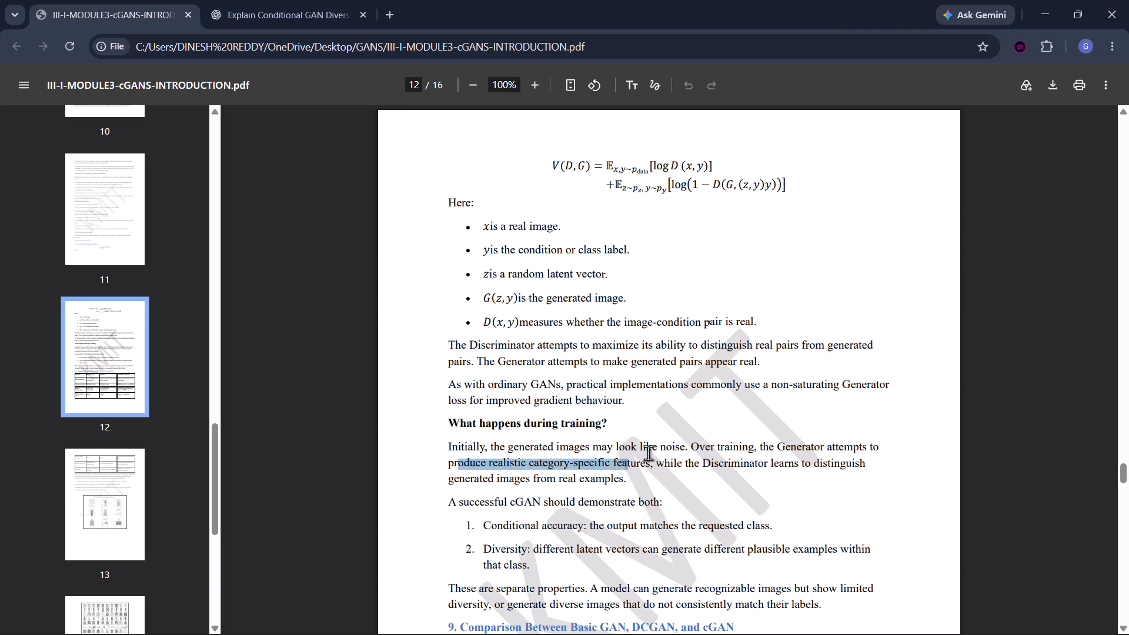
drag(648, 453, 842, 458)
drag(719, 470, 650, 485)
drag(539, 494, 519, 499)
drag(440, 505, 656, 516)
click(656, 516)
Skim the rest of the PDF from page 12 to the analysis questions on page 16, and return to page 12.
middle_click(496, 413)
middle_click(530, 470)
middle_click(526, 464)
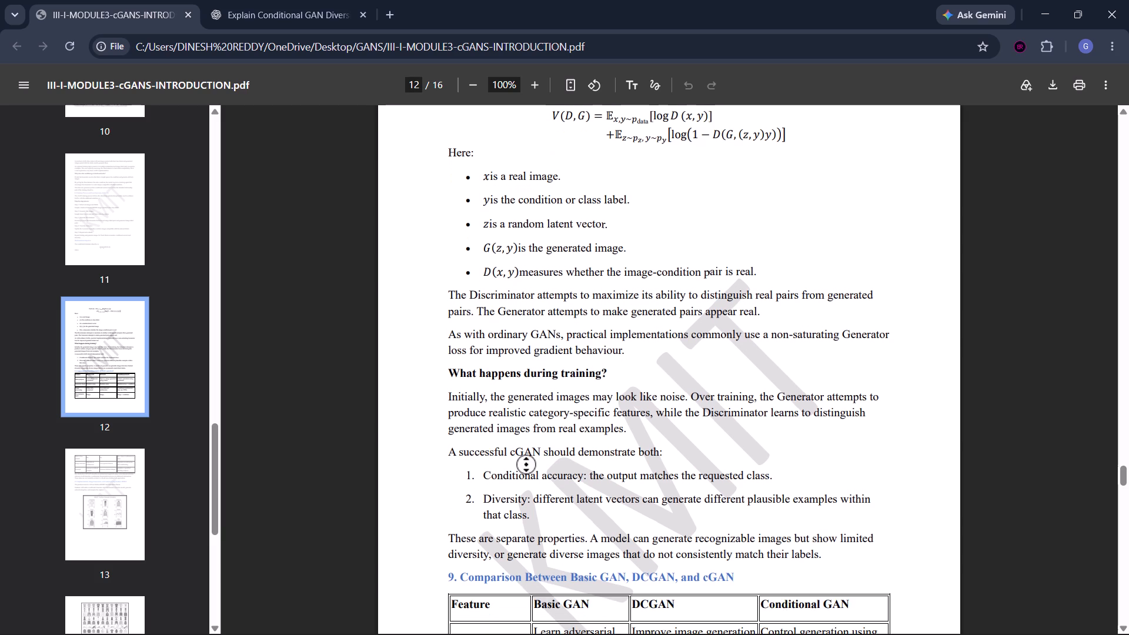
middle_click(557, 517)
scroll(556, 514, up, 1)
scroll(513, 407, down, 2)
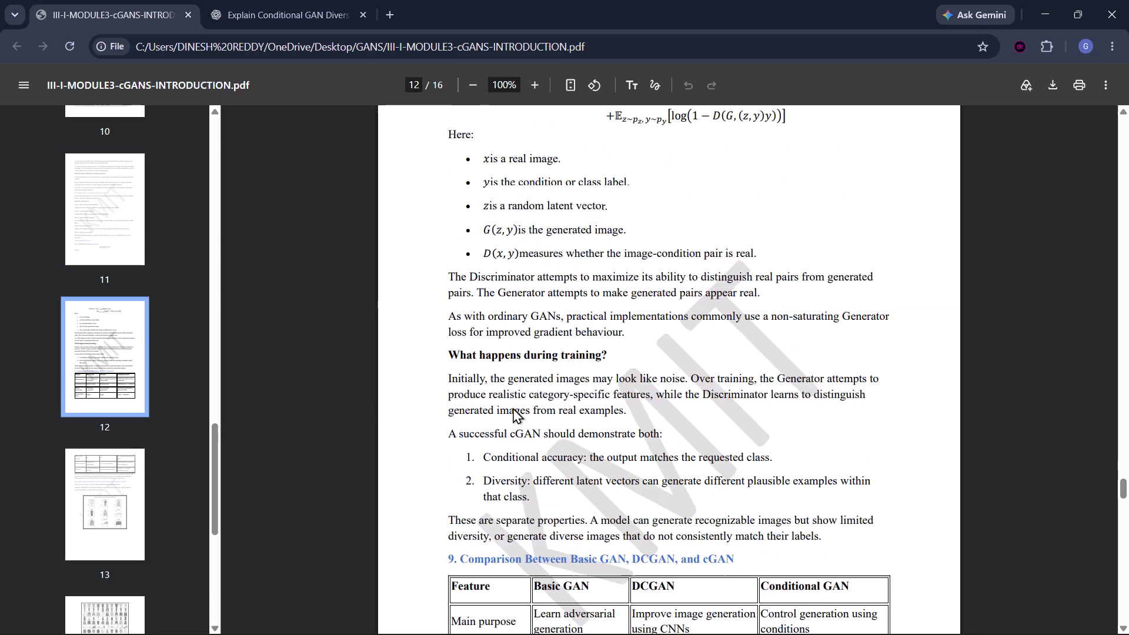
scroll(513, 407, down, 6)
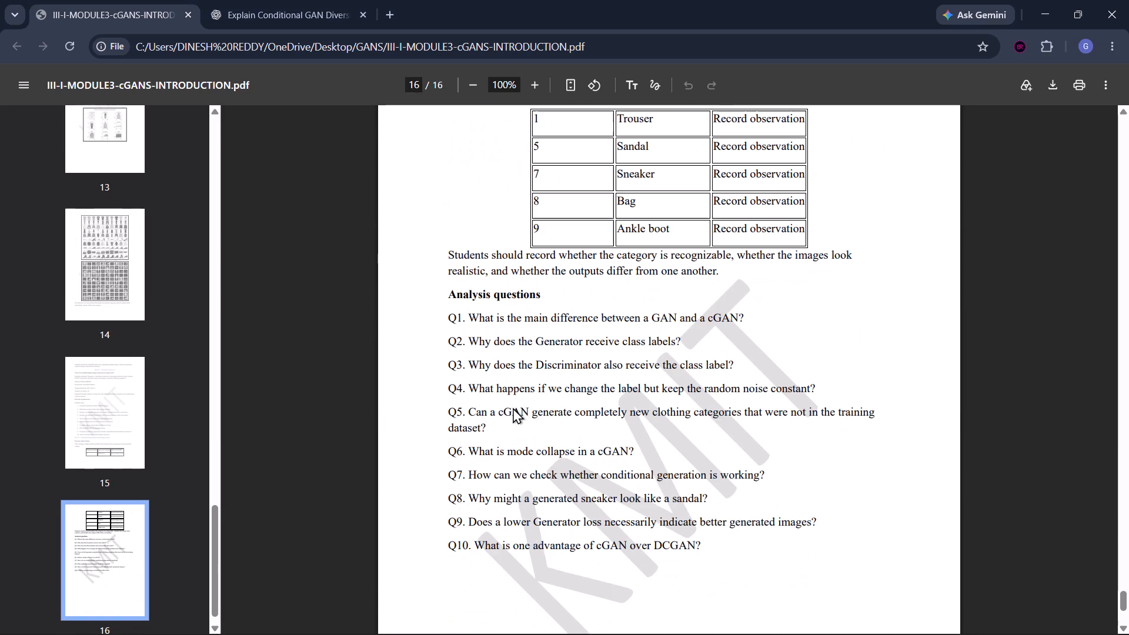
scroll(513, 407, up, 2)
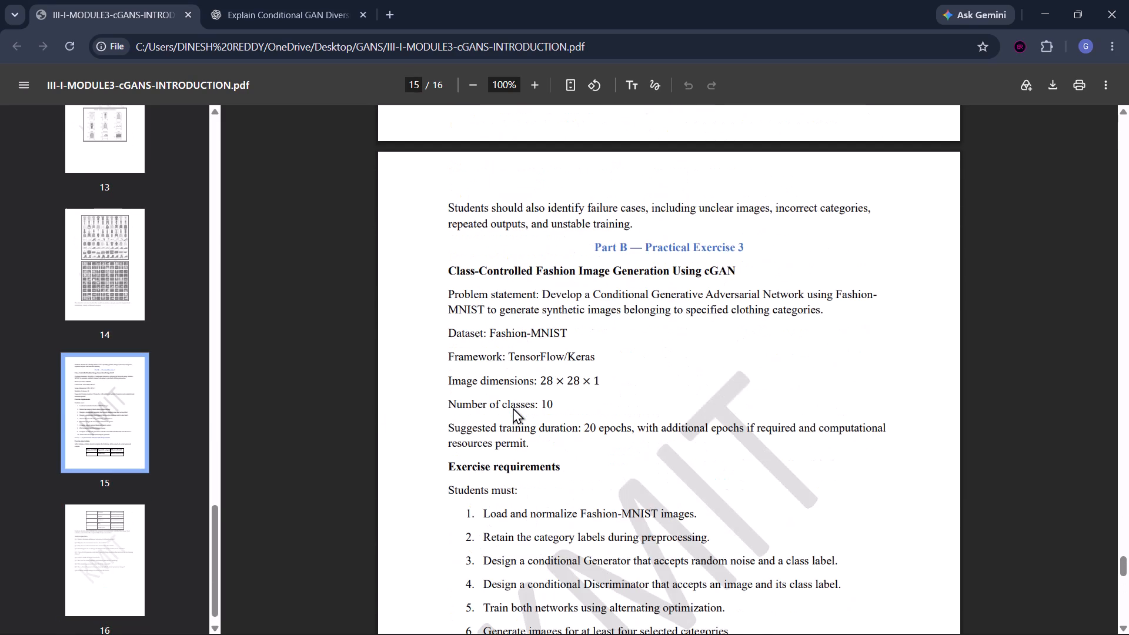
scroll(513, 407, up, 4)
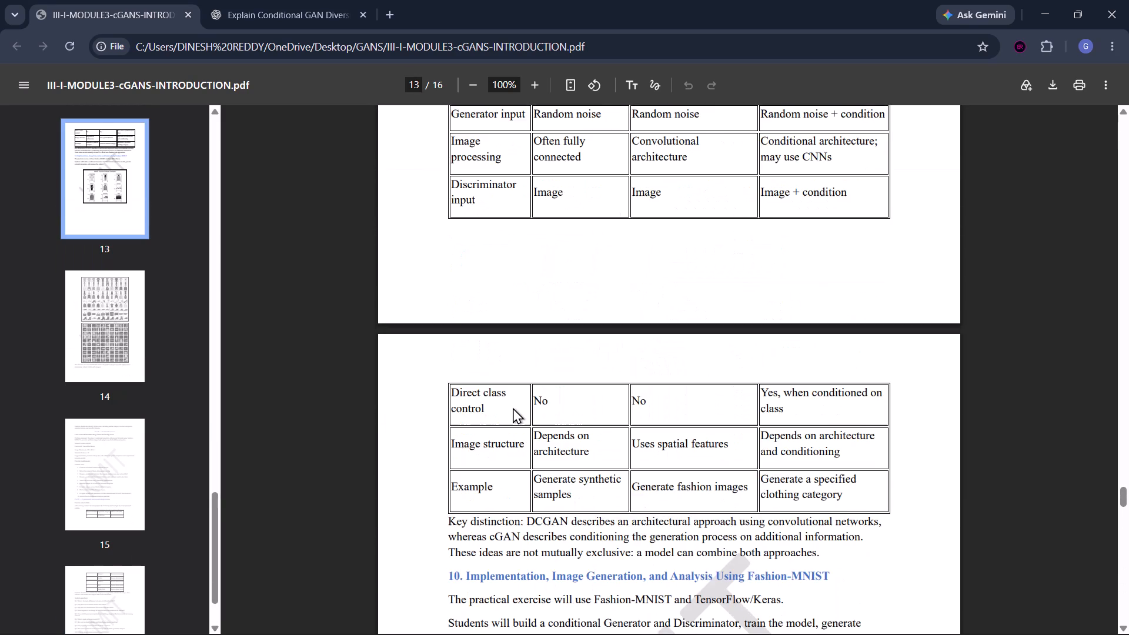
scroll(513, 407, up, 1)
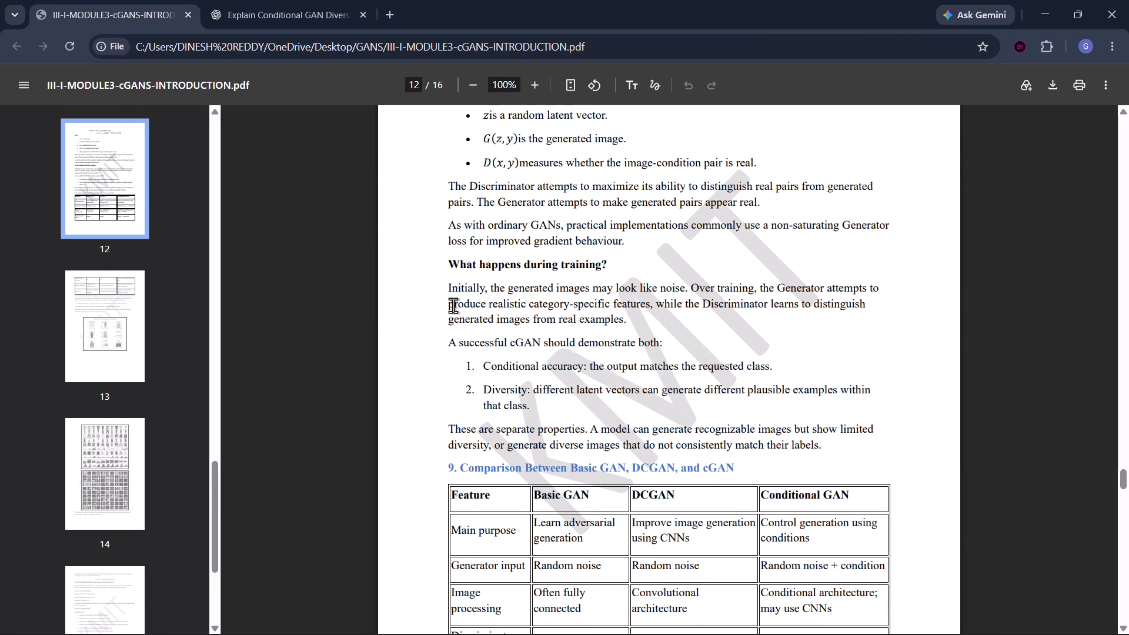
Reread the opening lines of the page 12 paragraph on how generated images change over training.
drag(449, 295, 806, 279)
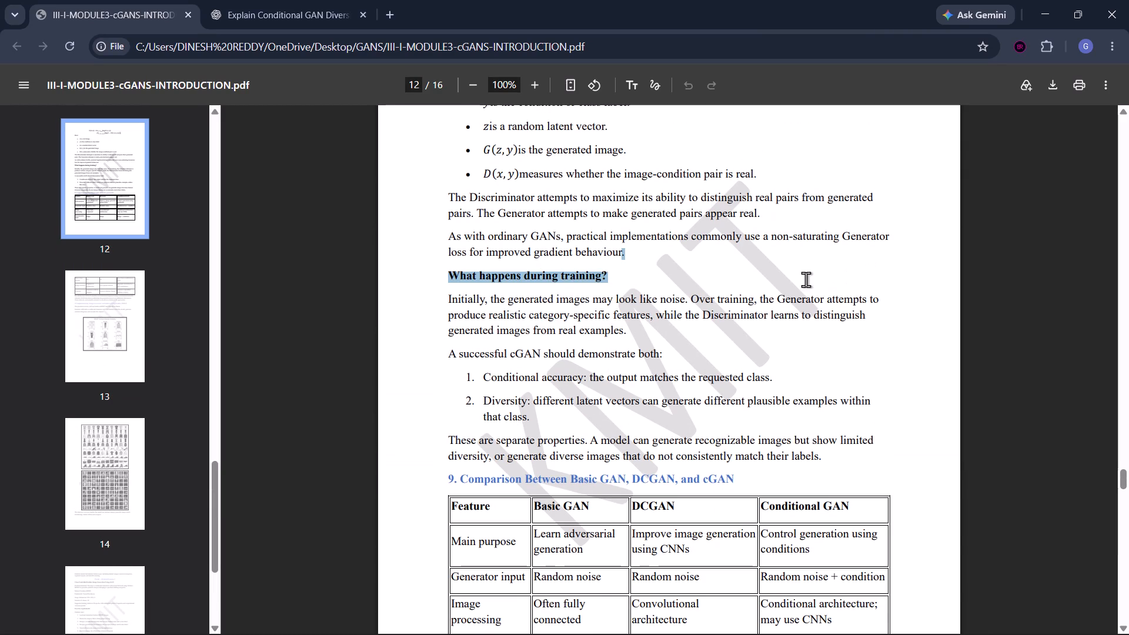
drag(806, 279, 800, 278)
click(796, 276)
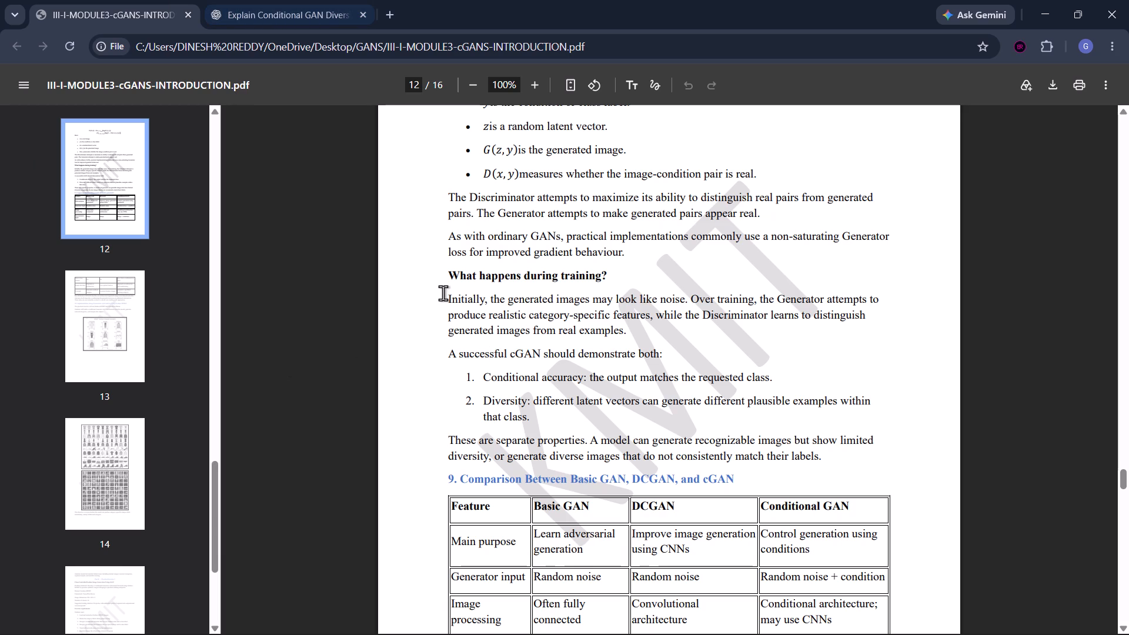
drag(443, 293, 804, 292)
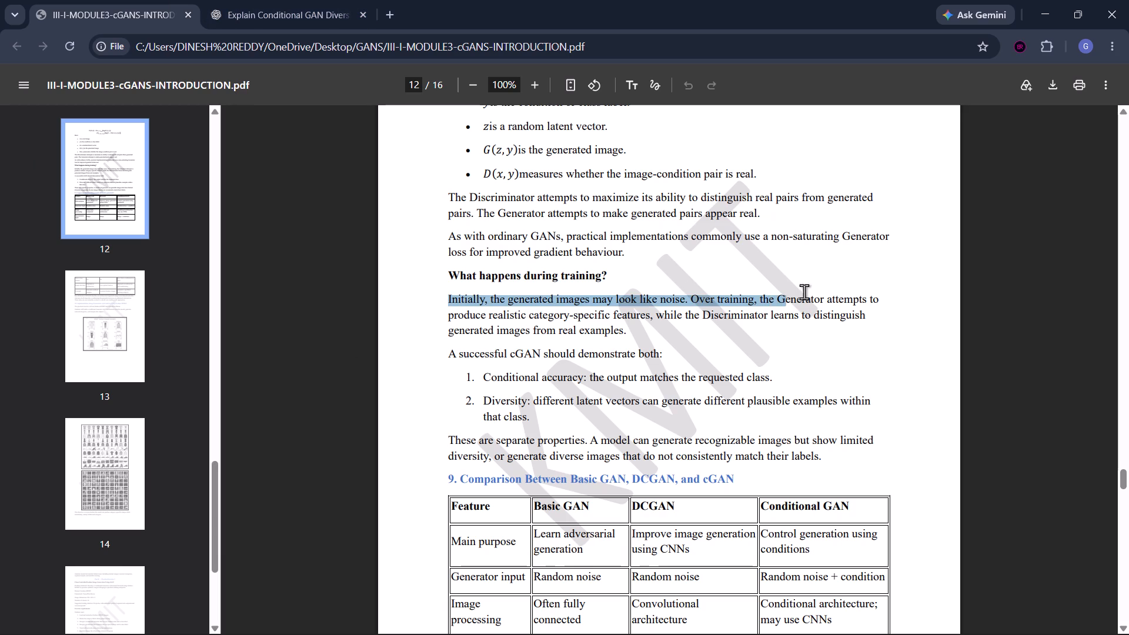
drag(804, 292, 904, 291)
click(904, 291)
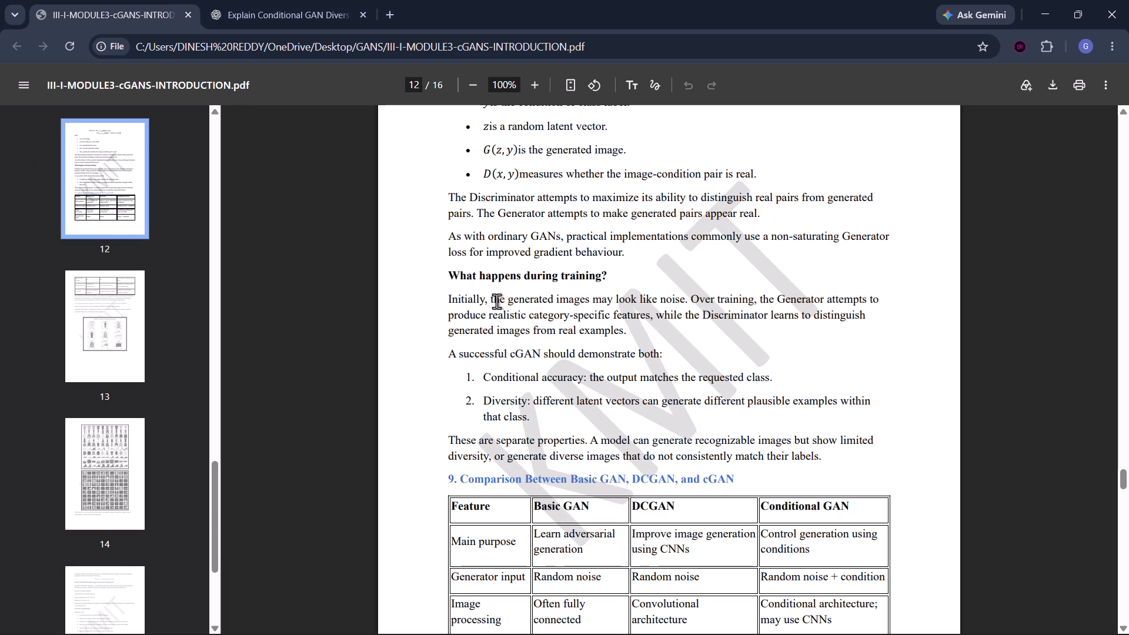
drag(492, 296, 912, 290)
click(912, 291)
Read the two numbered qualities a successful cGAN should demonstrate, conditional accuracy and diversity, on page 12.
drag(458, 336, 649, 348)
click(649, 348)
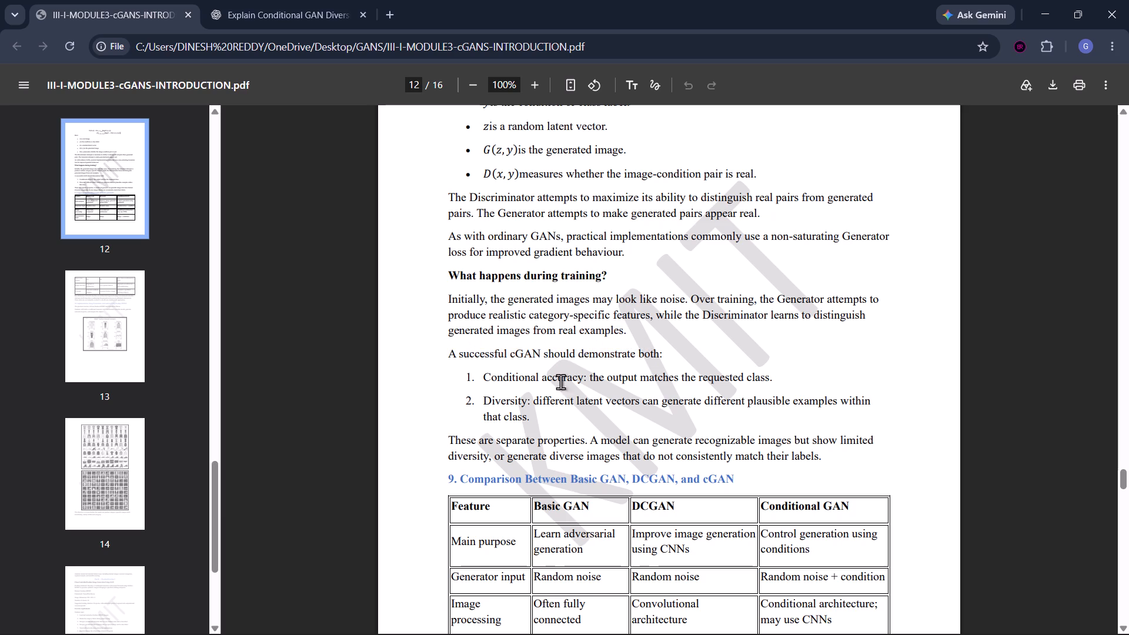
drag(476, 382, 563, 374)
click(564, 374)
drag(601, 384, 600, 383)
drag(600, 383, 797, 383)
click(797, 383)
click(537, 401)
drag(583, 397, 716, 391)
click(716, 391)
Copy the PDF subheading "What happens during training?" onto the blank area of page 11 in the Word notes and start a new line below.
drag(443, 277, 616, 276)
key(ctrl+c)
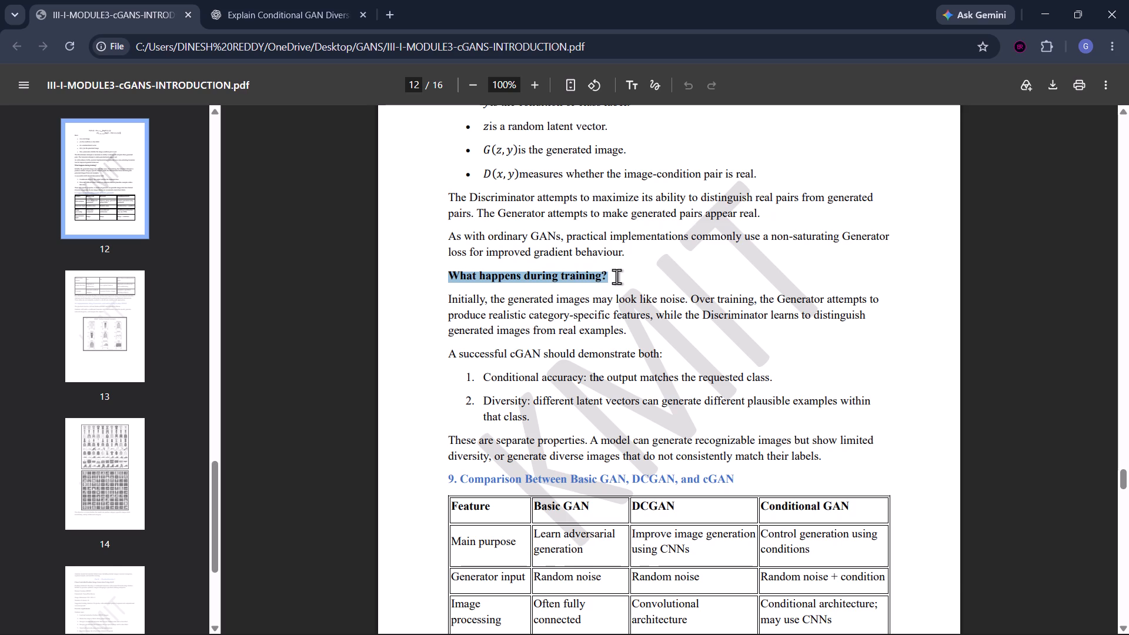
key(alt+Tab)
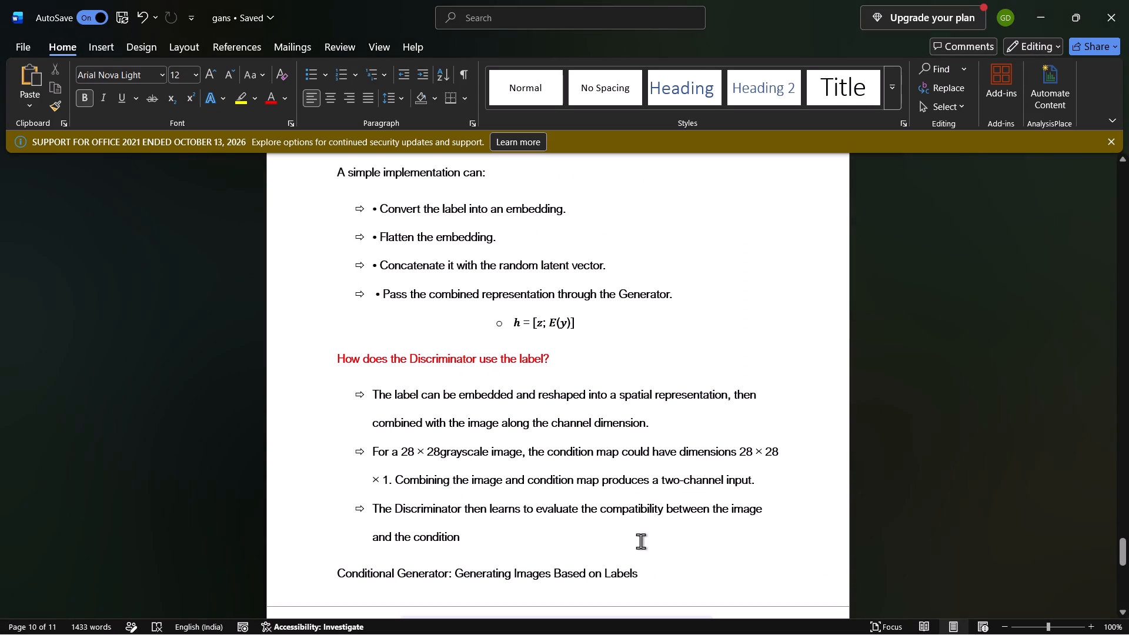
scroll(644, 549, down, 2)
scroll(644, 549, up, 1)
scroll(632, 541, down, 1)
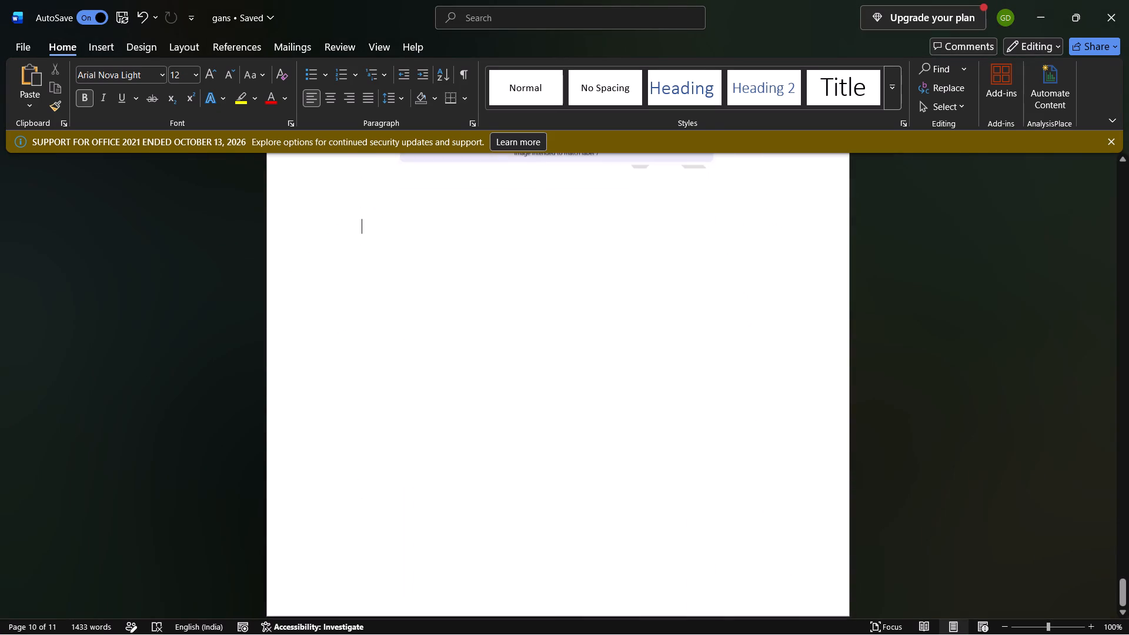
key(ctrl+b)
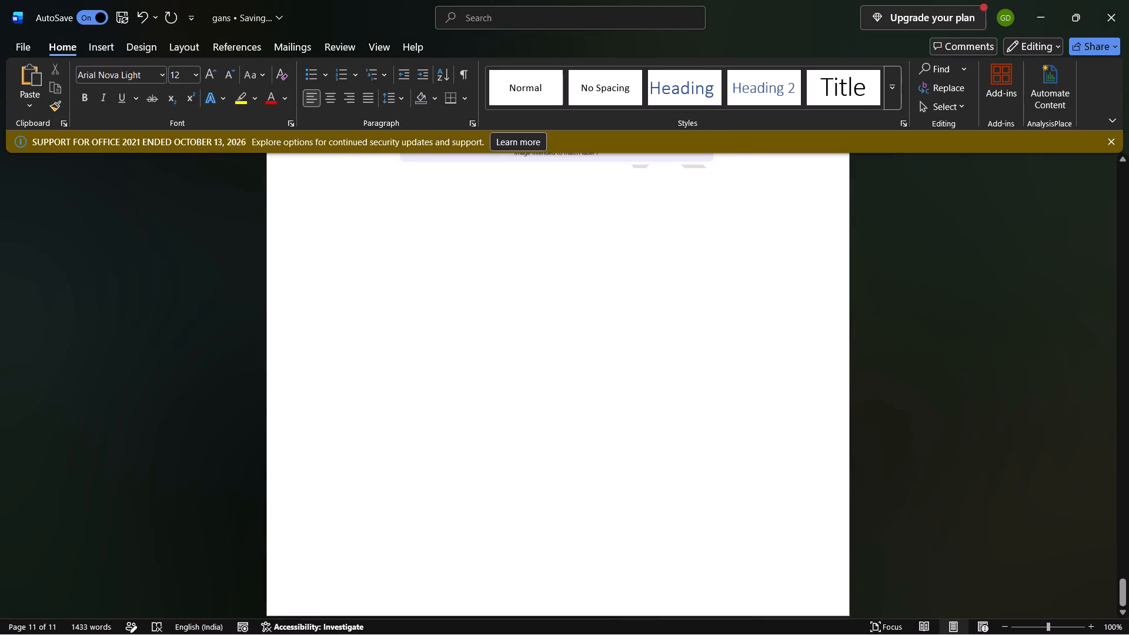
click(363, 220)
key(ctrl+z)
key(ctrl+v)
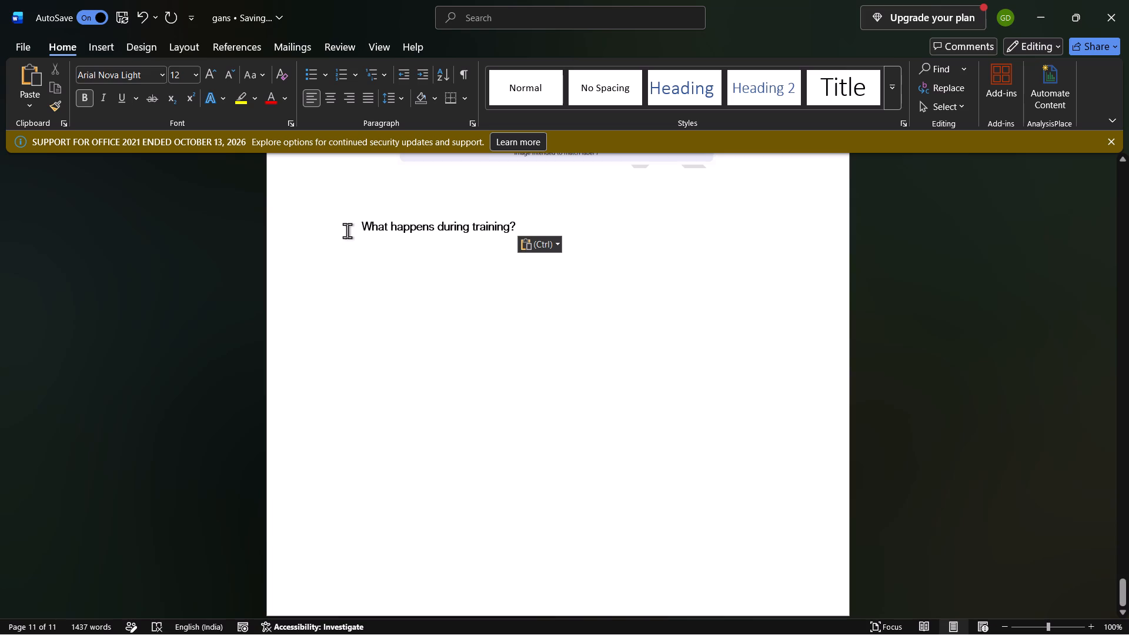
key(Return)
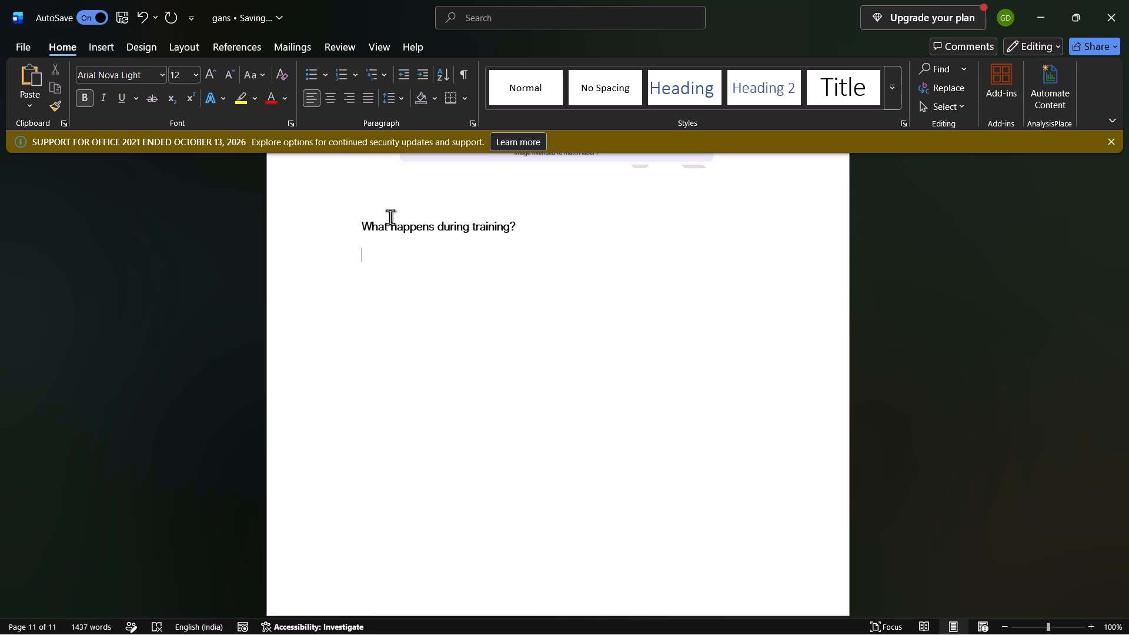
Copy the PDF paragraph from "Initially, the generated images" to "real examples." into the Word notes below the training heading.
alt+scroll(390, 217, up, 1)
key(alt+Tab)
click(527, 293)
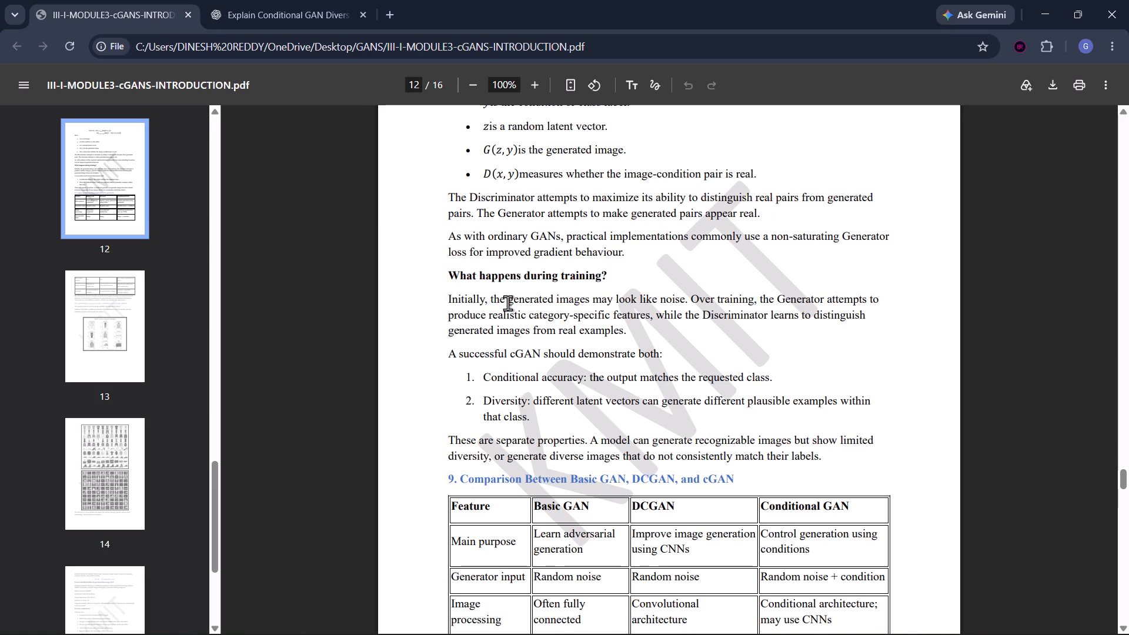
drag(443, 297, 865, 293)
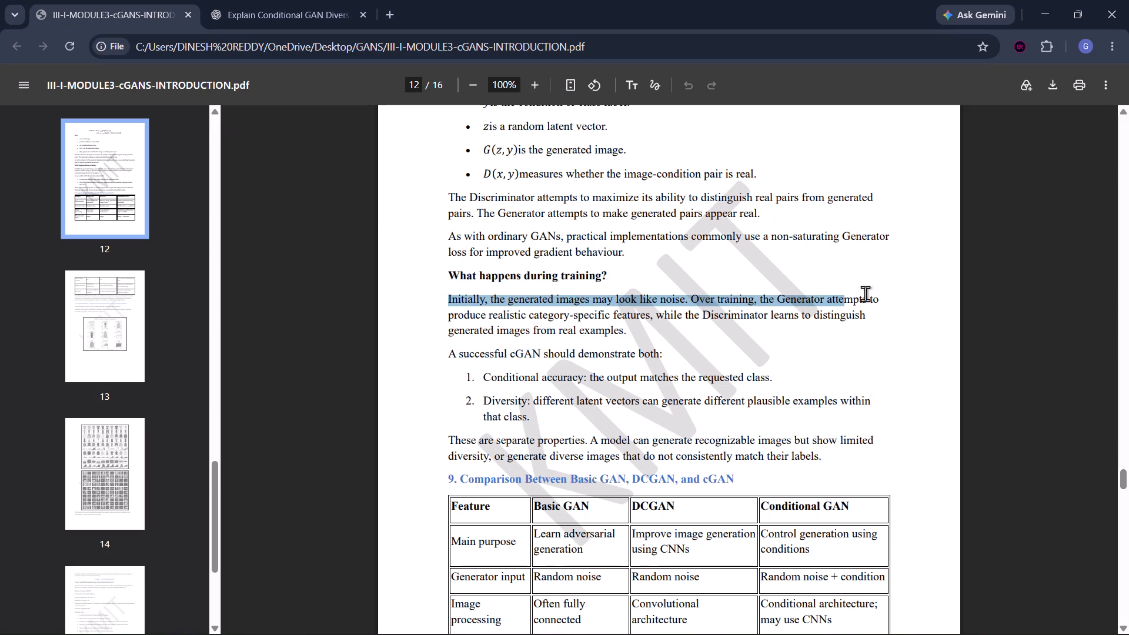
drag(865, 293, 634, 333)
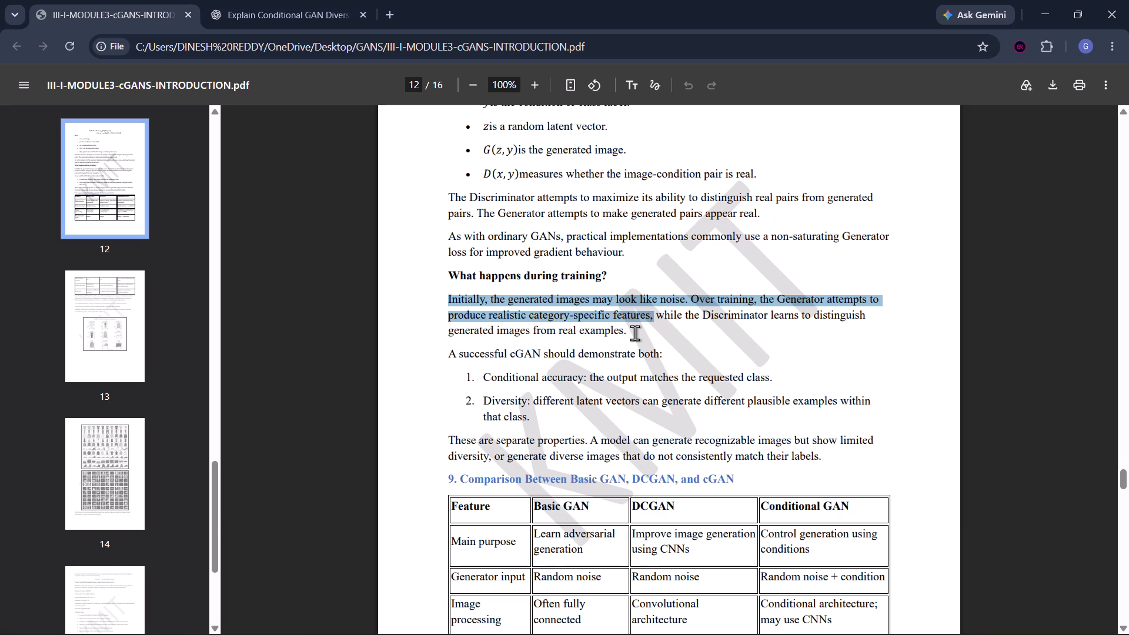
drag(634, 333, 611, 307)
drag(612, 312, 627, 322)
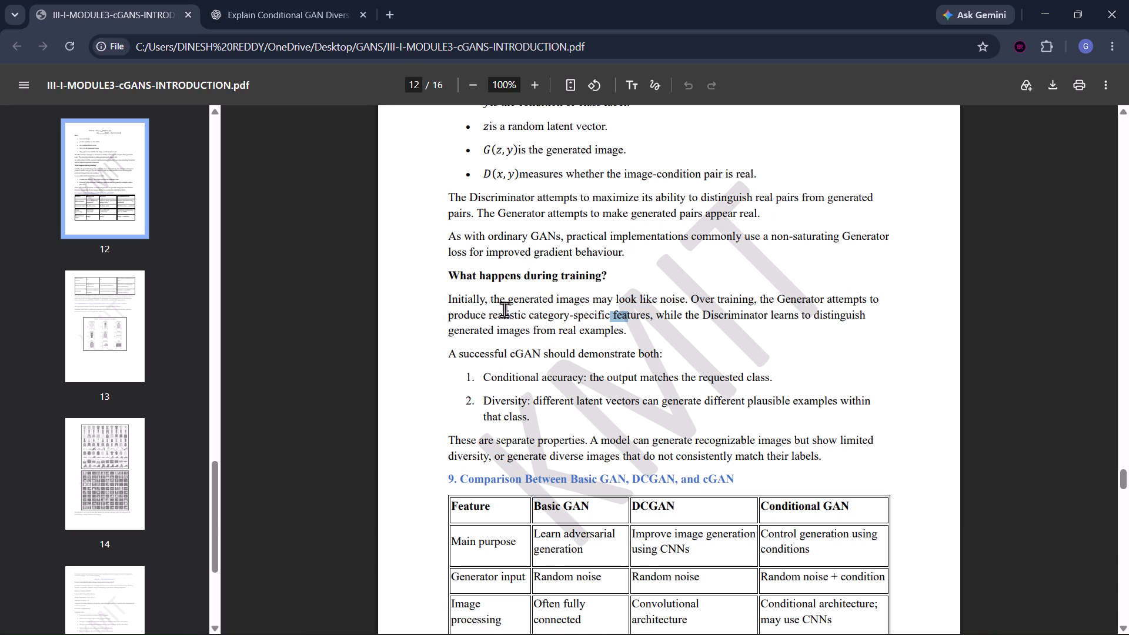
drag(445, 301, 626, 336)
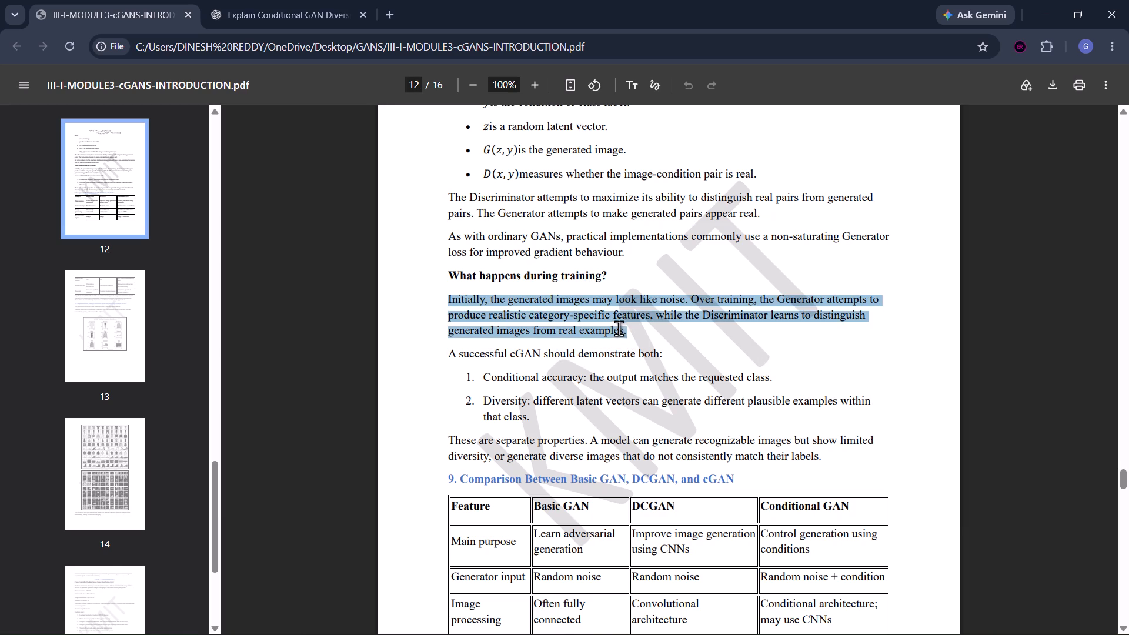
key(ctrl+c)
key(alt+Tab)
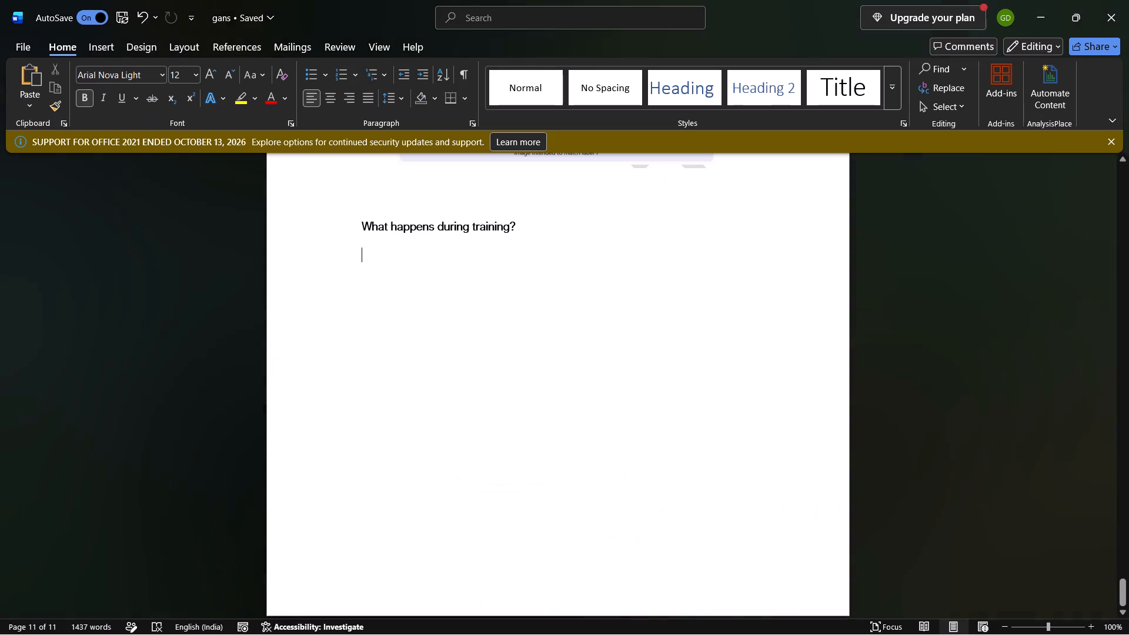
key(ctrl+v)
Color the "What happens during training?" heading red.
drag(359, 230, 495, 226)
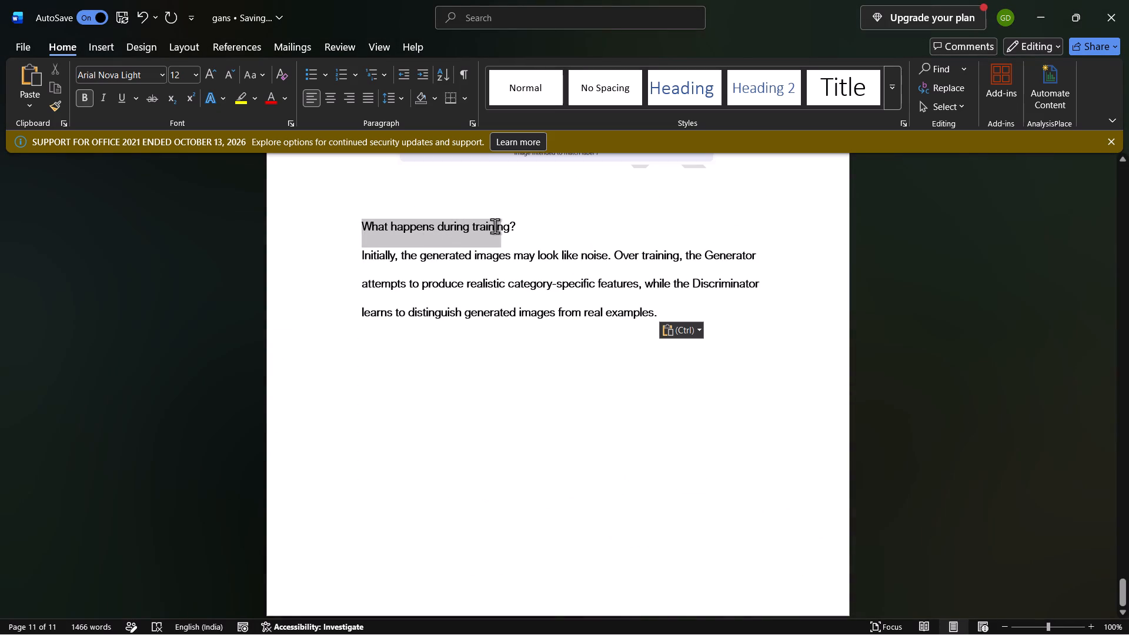
drag(495, 226, 512, 222)
click(261, 92)
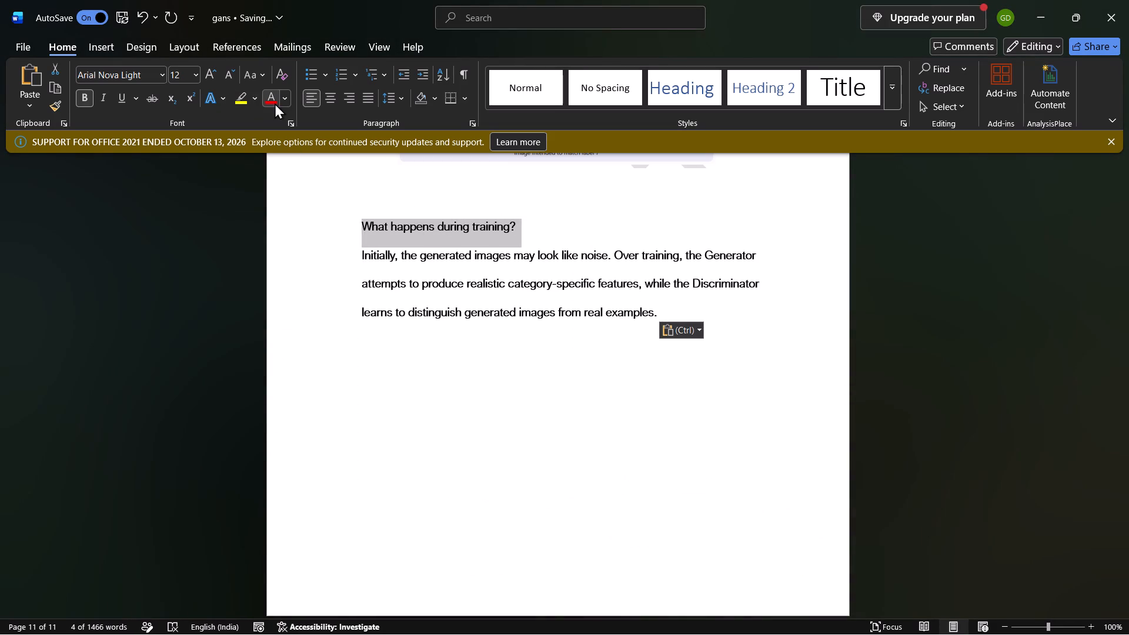
click(270, 98)
Copy the PDF passage "A successful cGAN should demonstrate both:" with its two numbered items onto a new line below the training paragraph in Word.
click(674, 305)
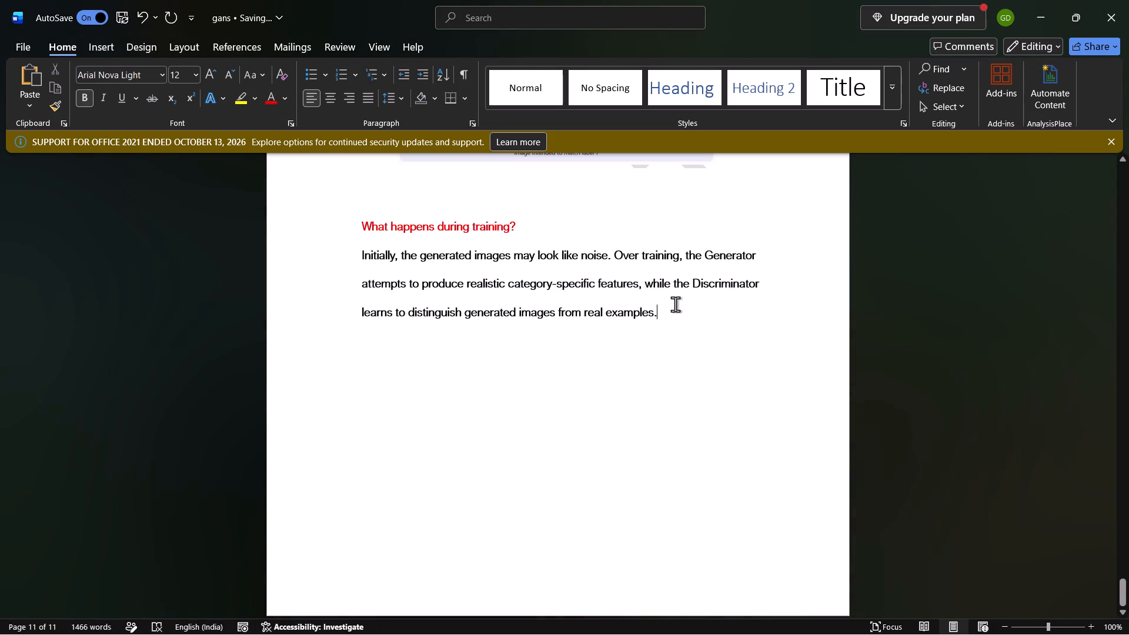
key(Return)
key(space)
key(alt+Tab)
click(535, 373)
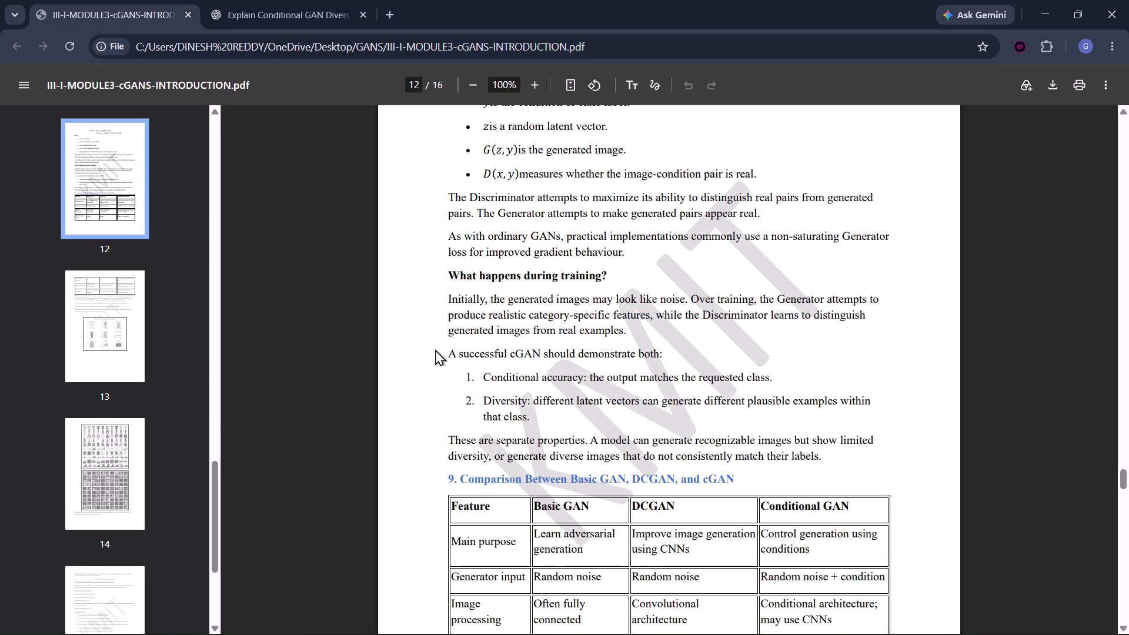
drag(452, 353, 532, 425)
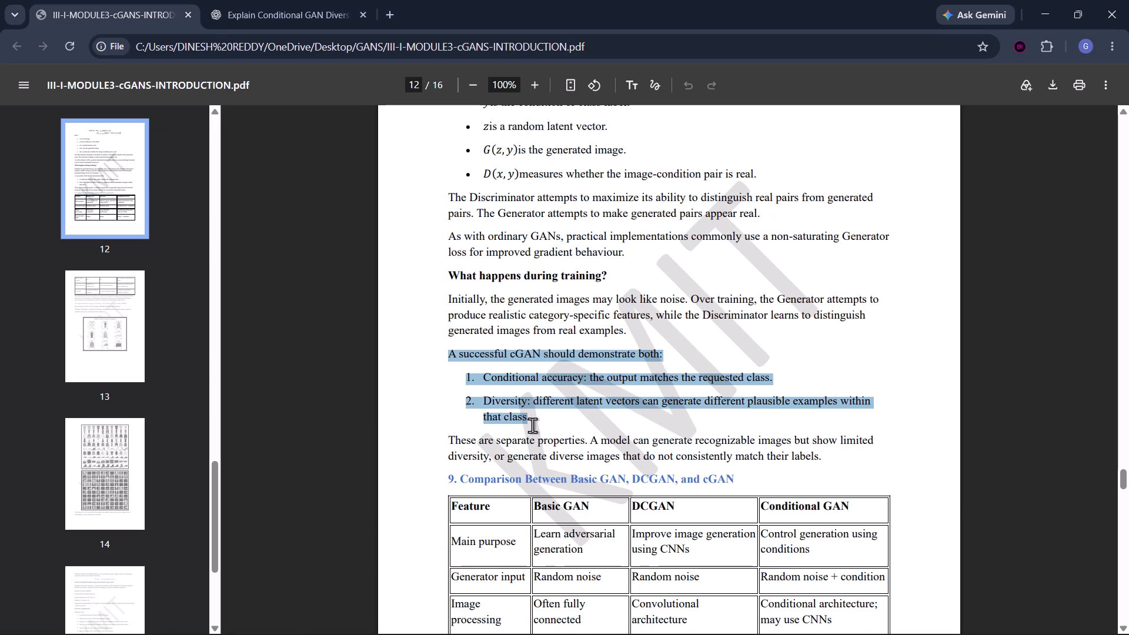
key(ctrl+c)
key(alt+Tab)
key(ctrl+v)
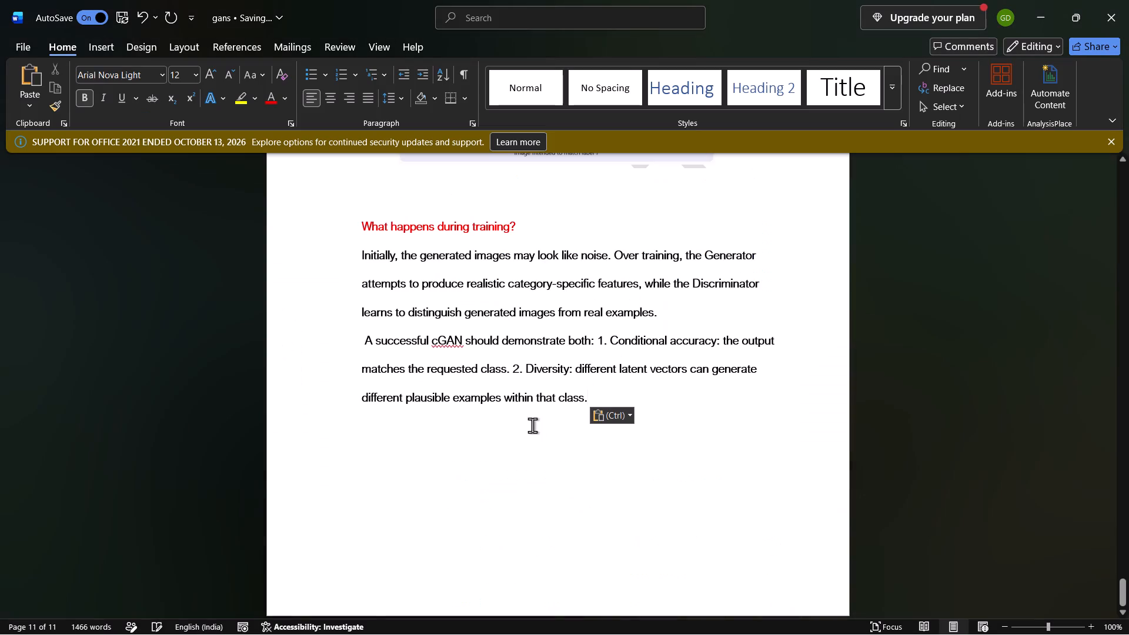
Split the pasted passage after "both:" into two arrow-bulleted items, Conditional accuracy and Diversity, and end the list with a plain empty line.
click(595, 344)
key(Return)
key(equal)
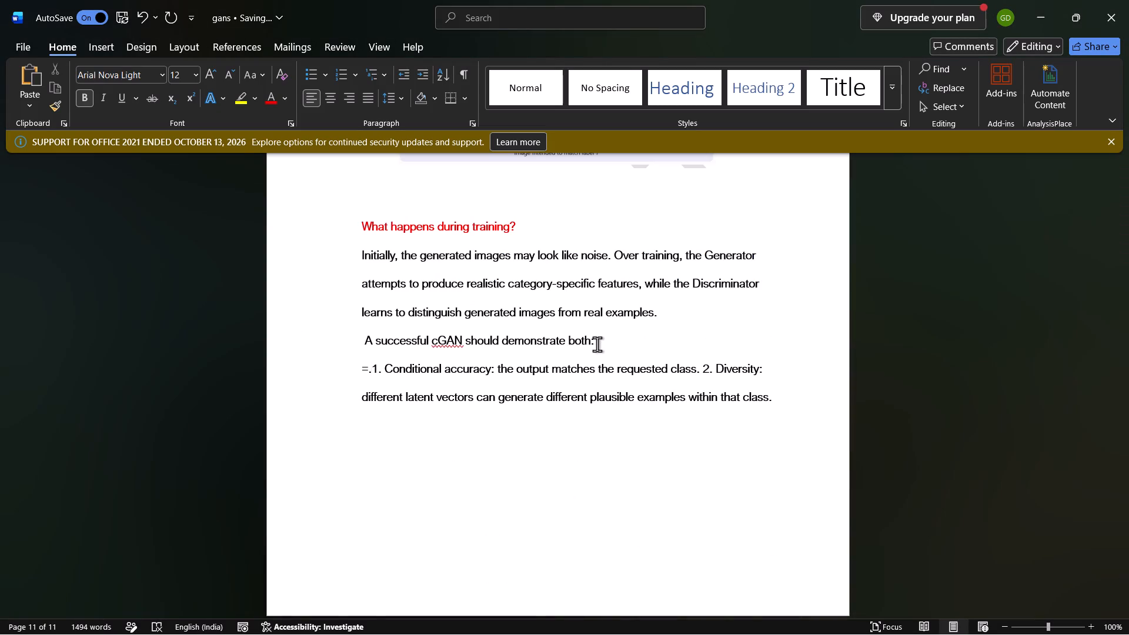
key(BackSpace)
key(space)
key(BackSpace)
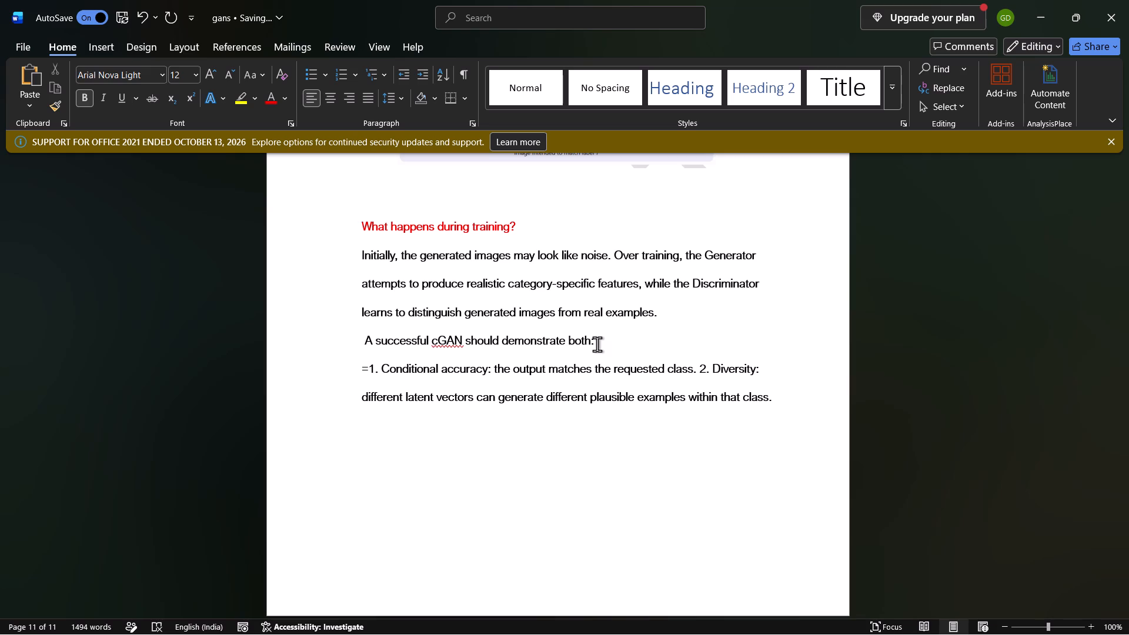
text(>)
key(space)
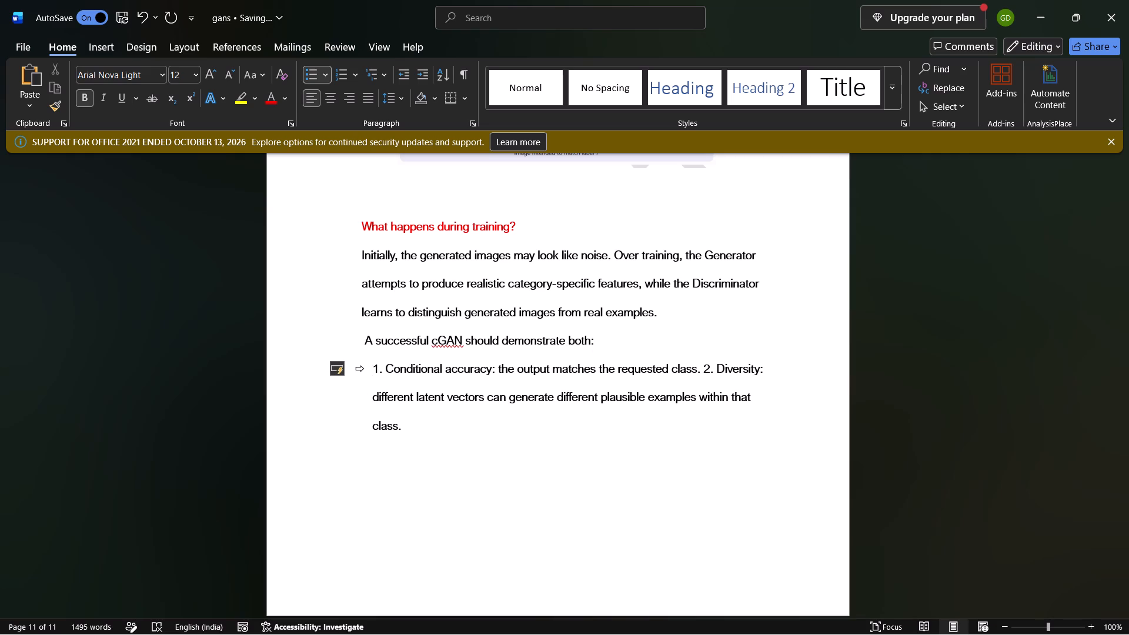
click(702, 366)
key(Return)
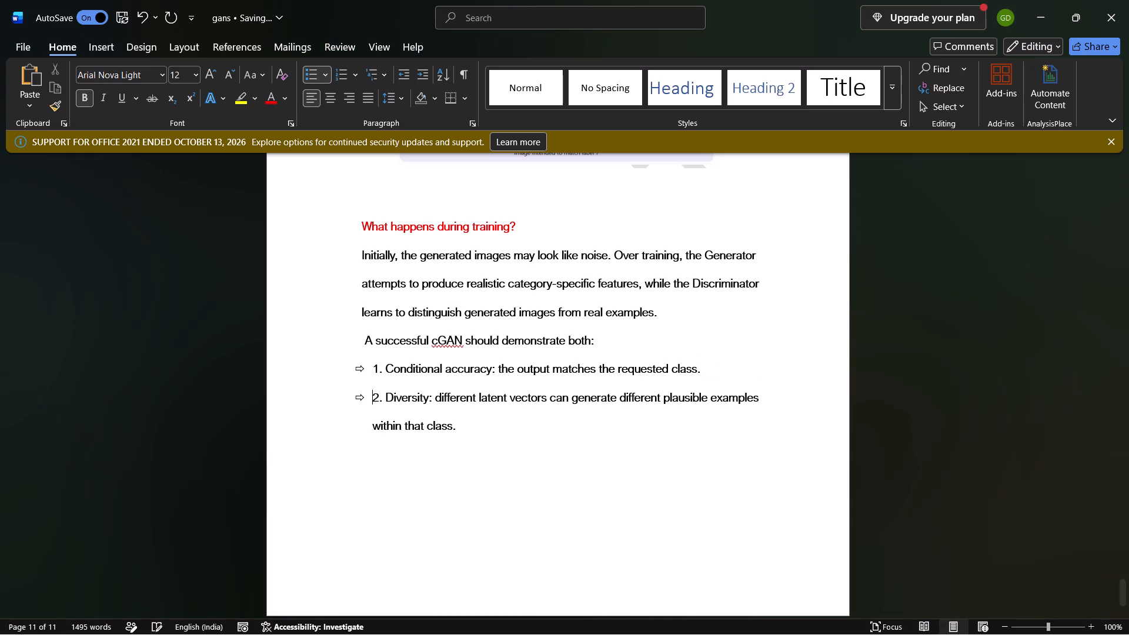
click(492, 422)
key(Return)
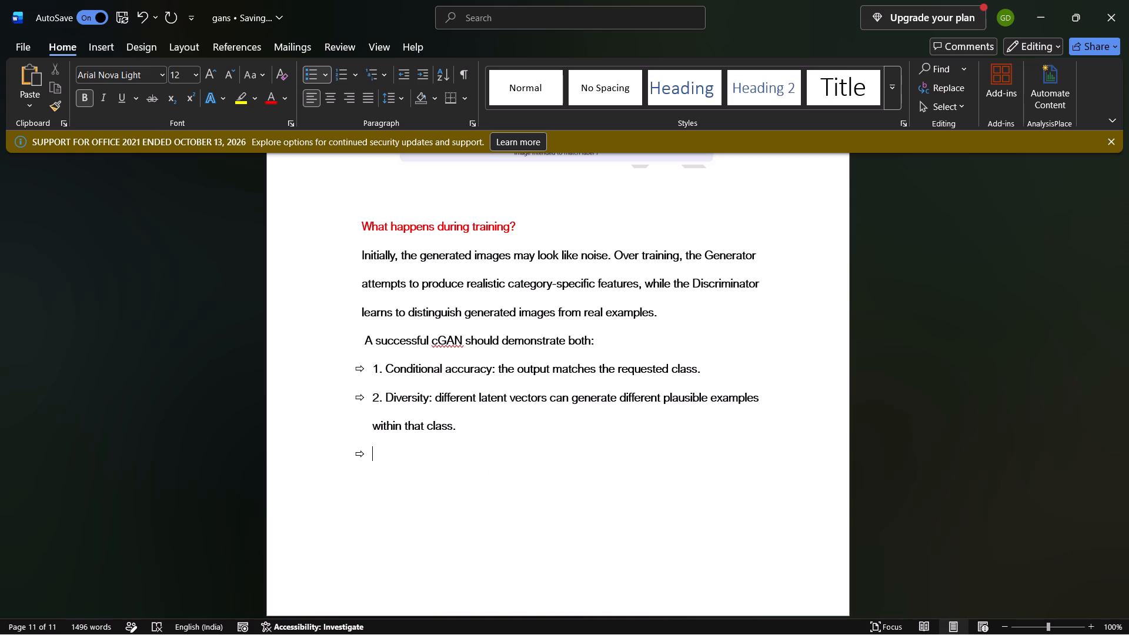
key(Return)
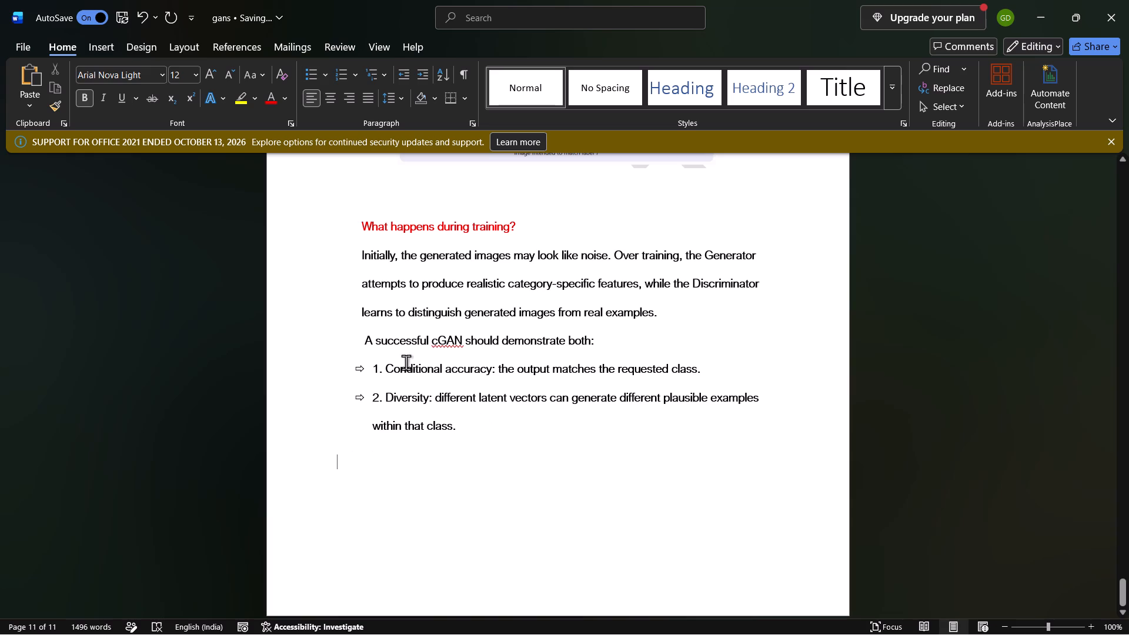